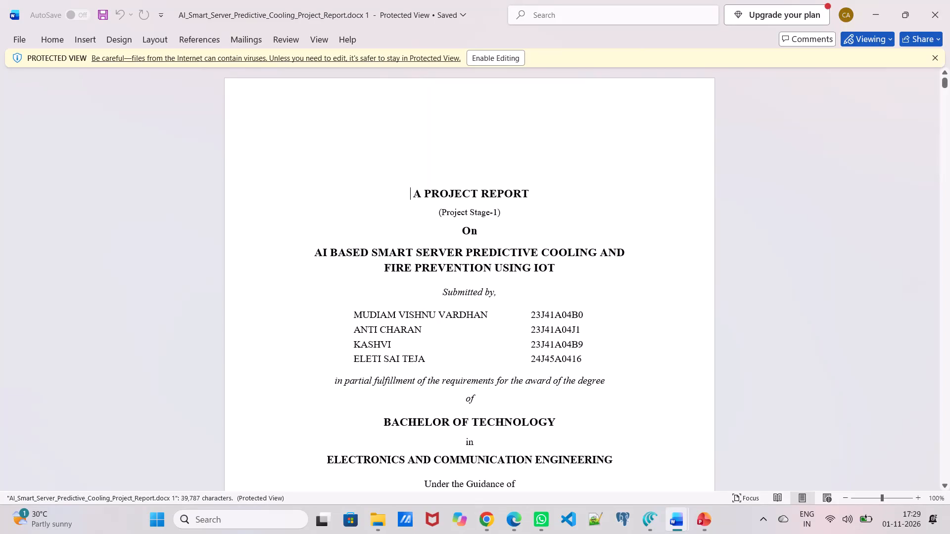
Enable editing for the protected project report document.
scroll(509, 340, down, 2)
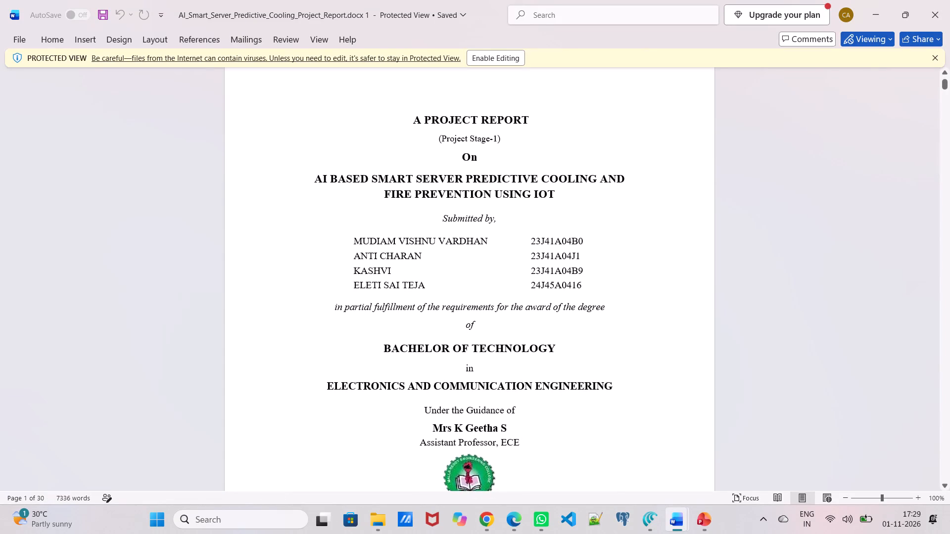
scroll(509, 340, down, 1)
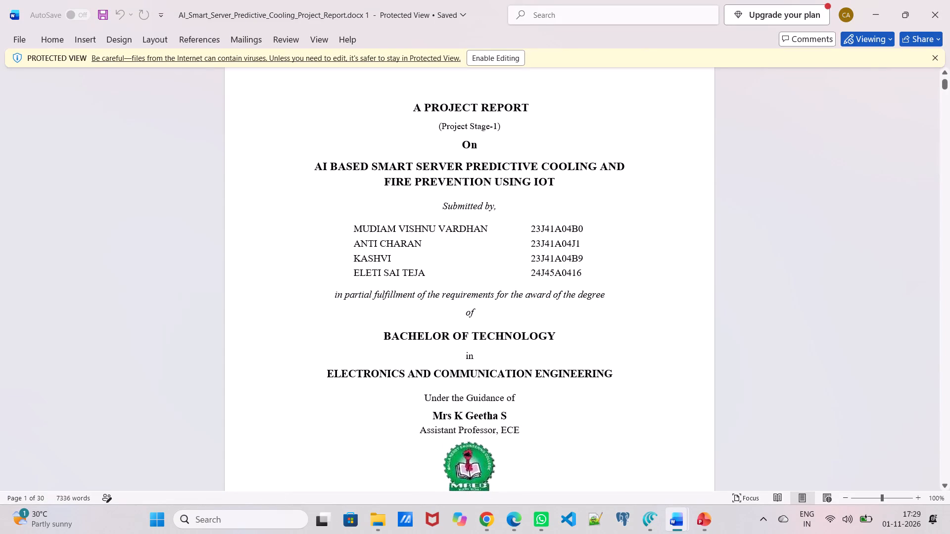
click(582, 242)
click(497, 64)
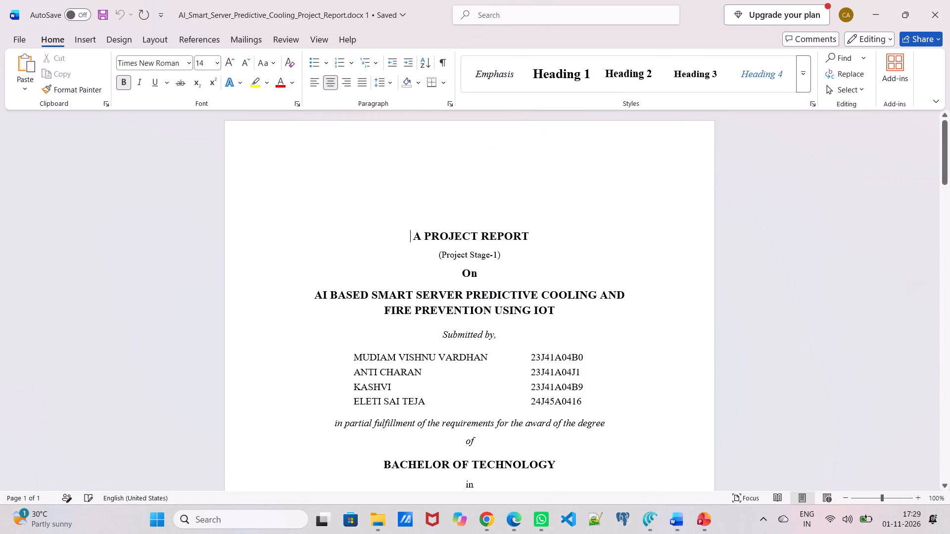
Delete the paragraph break after the second student's roll number in the title page's submitter list.
scroll(581, 293, down, 2)
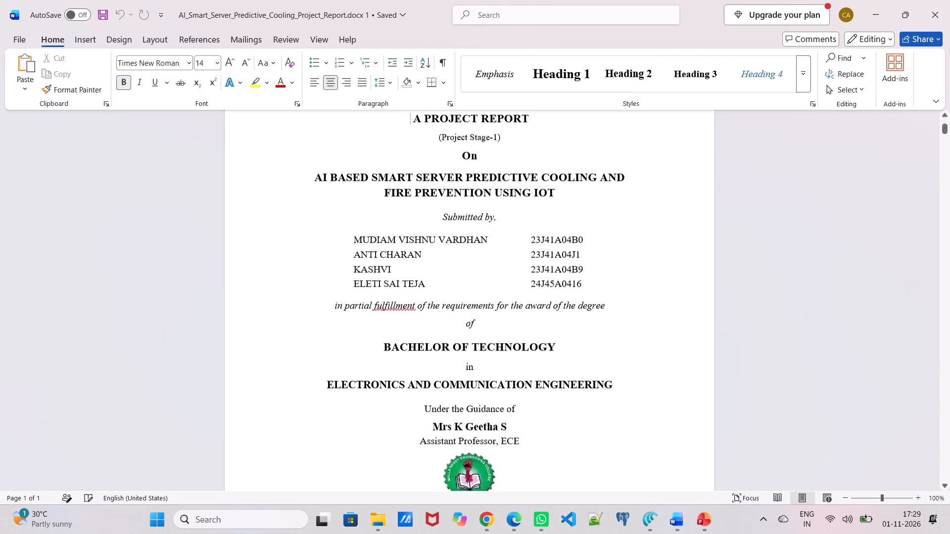
double_click(581, 253)
key(BackSpace)
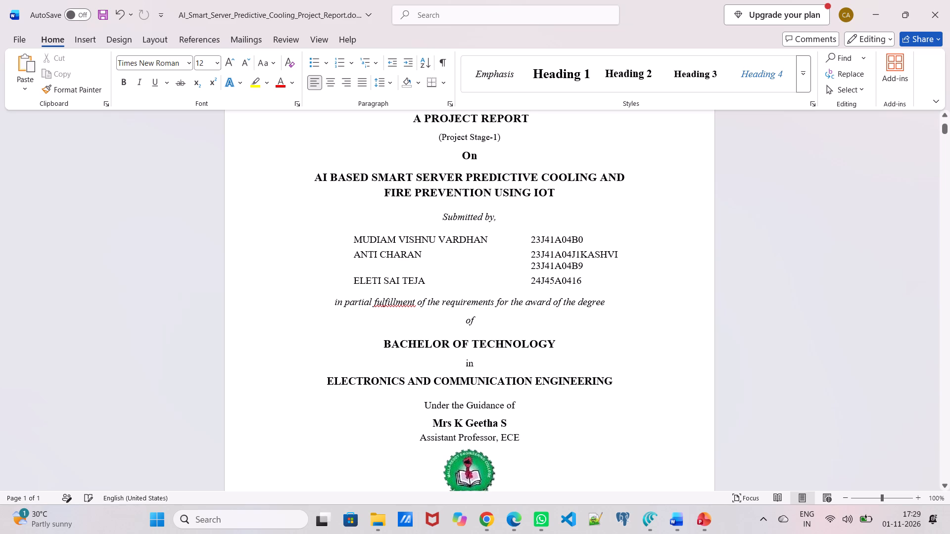
Undo the deletion of the paragraph break after the second student's roll number.
key(ctrl+z)
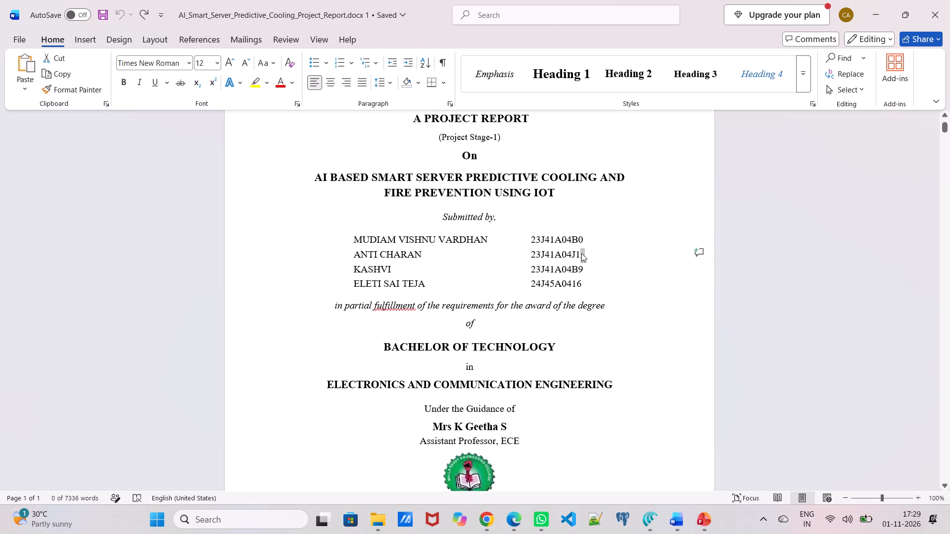
Replace the last two characters of the second student's roll number on the title page with D0.
click(596, 256)
key(Left)
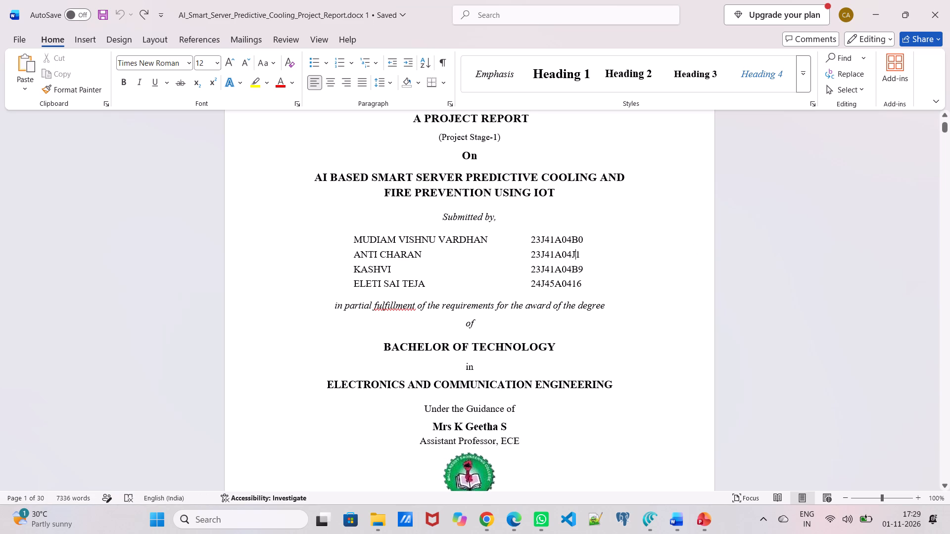
key(Right)
key(BackSpace)
key(BackSpace)
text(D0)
Delete the last two characters of the third student's roll number in the title page's submitter list.
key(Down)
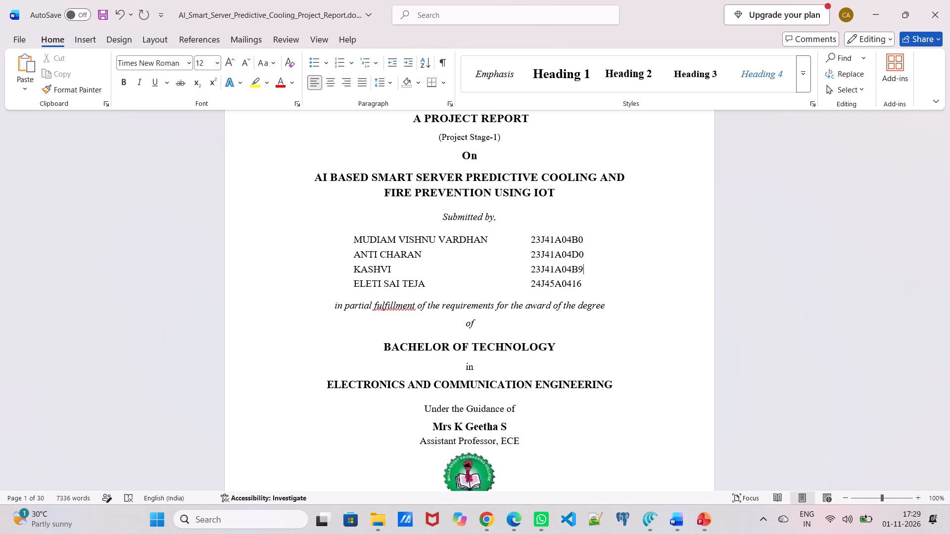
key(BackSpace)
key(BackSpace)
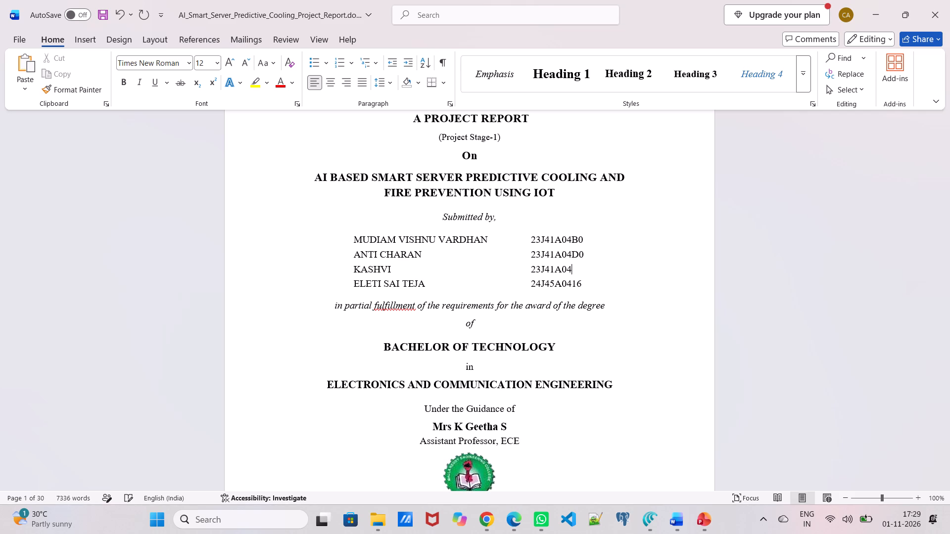
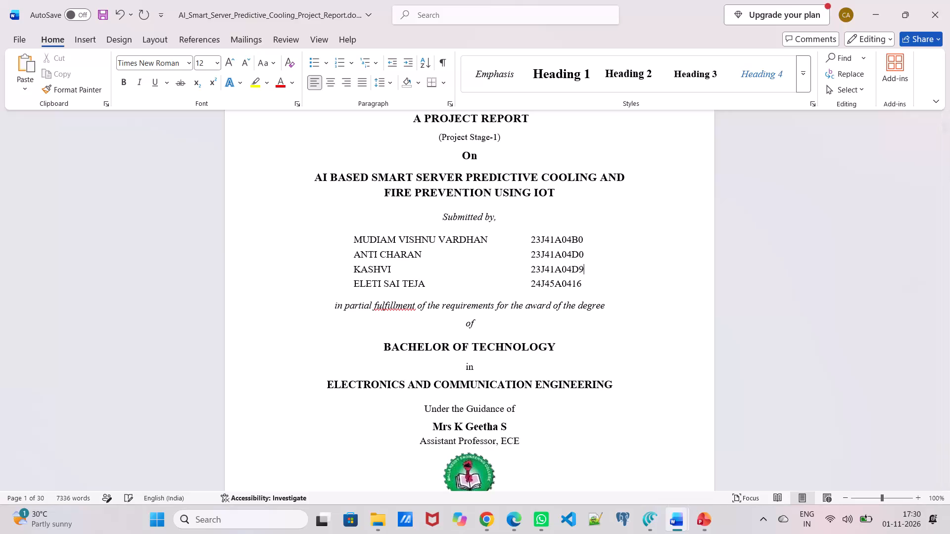
Replace the last two characters of the fourth student's roll number in the submitter list with F3.
key(Down)
key(BackSpace)
key(BackSpace)
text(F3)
click(654, 375)
Place the text cursor at the end of the guide's name under "Under the Guidance of" on the title page.
scroll(654, 375, down, 1)
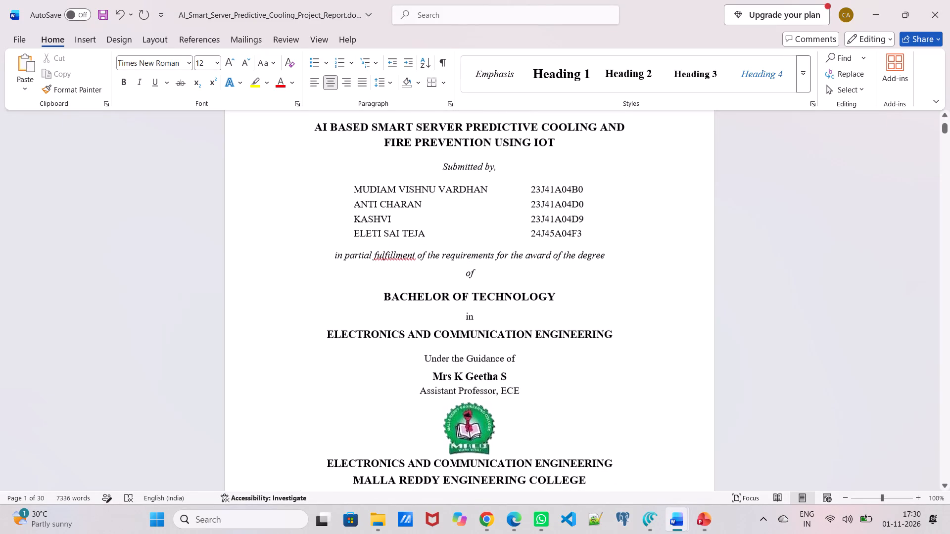
scroll(654, 375, down, 1)
click(510, 361)
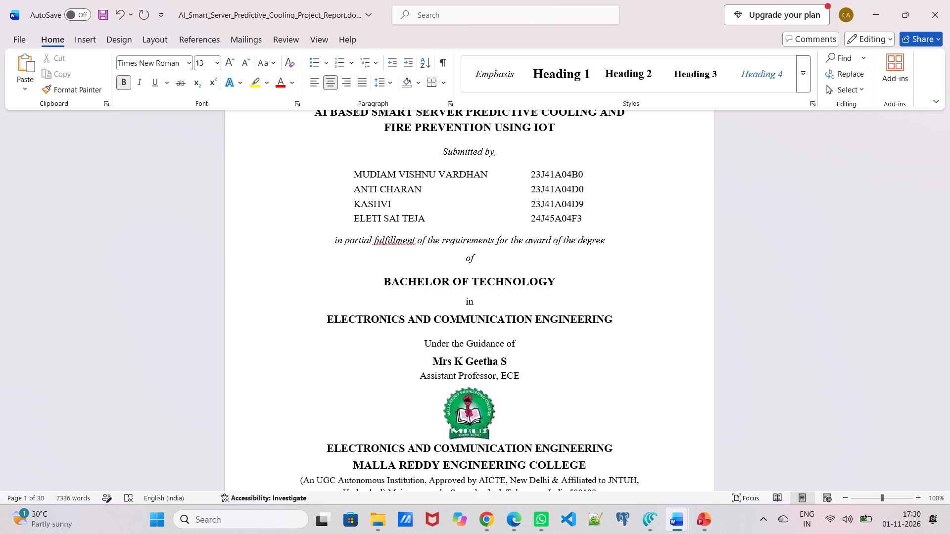
Replace the guide's name after "Mrs" on the title page with the new guide's first name in capitals.
key(BackSpace)
key(BackSpace)
key(BackSpace)
key(BackSpace)
key(BackSpace)
key(BackSpace)
key(BackSpace)
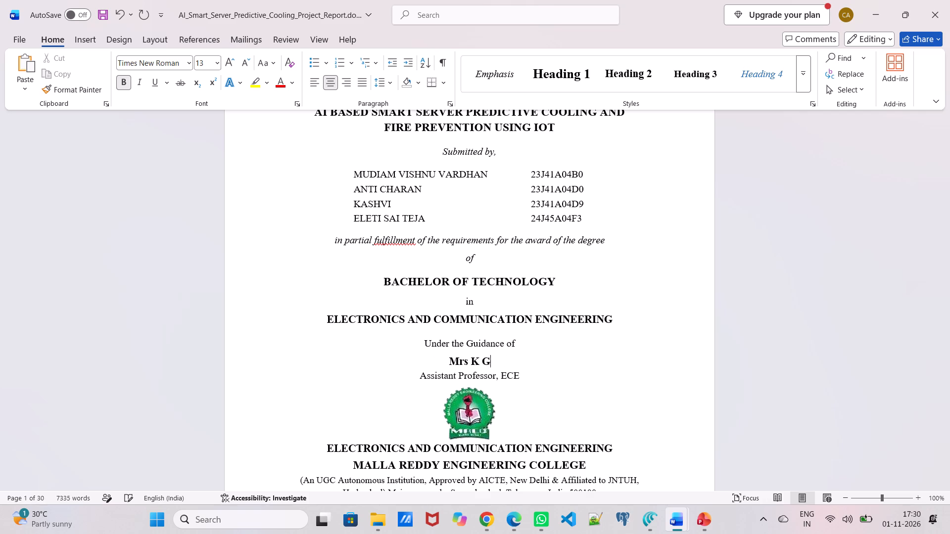
key(BackSpace)
key(BackSpace)
key(BackSpace)
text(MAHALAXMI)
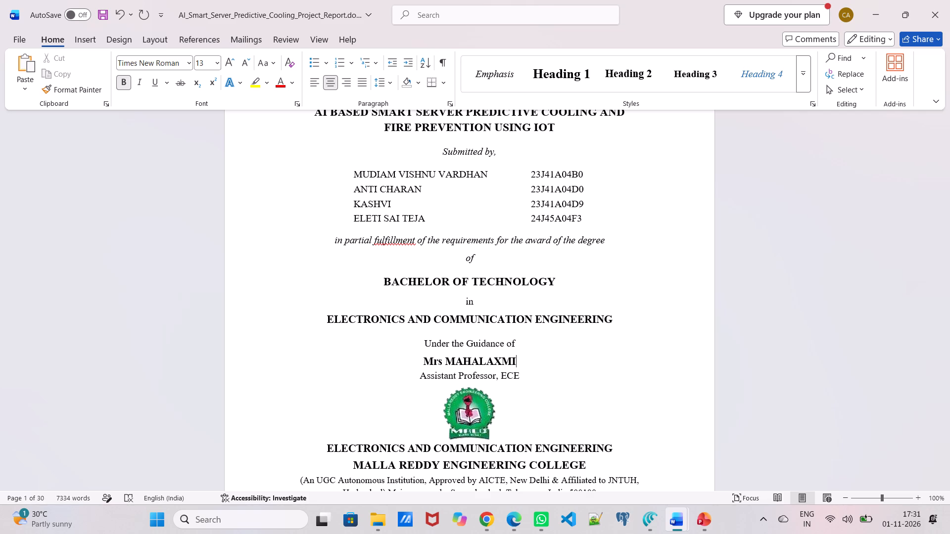
Retype the new guide's first name with only its initial letter capitalised.
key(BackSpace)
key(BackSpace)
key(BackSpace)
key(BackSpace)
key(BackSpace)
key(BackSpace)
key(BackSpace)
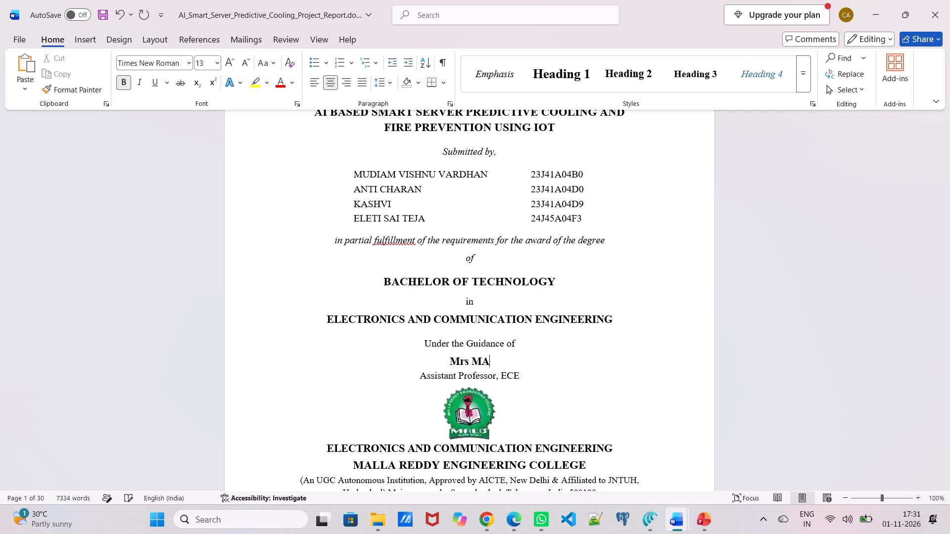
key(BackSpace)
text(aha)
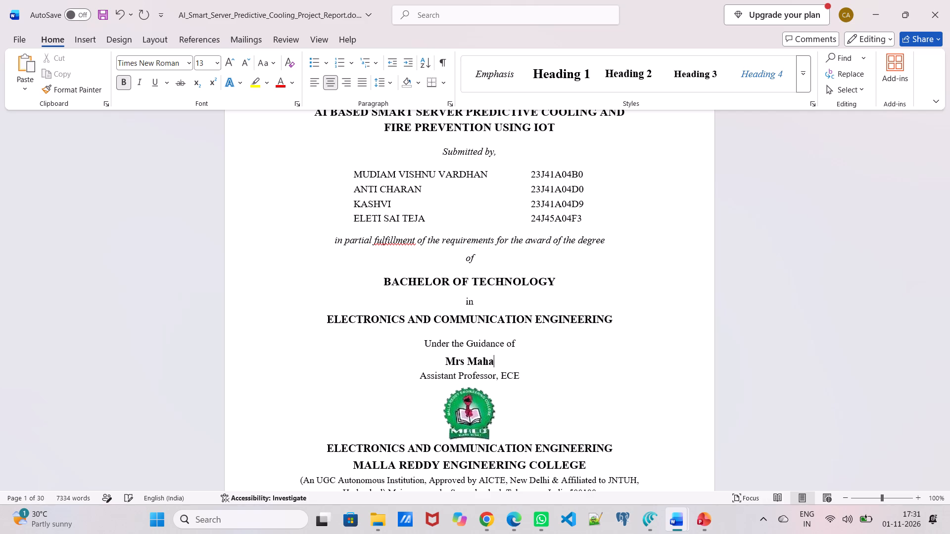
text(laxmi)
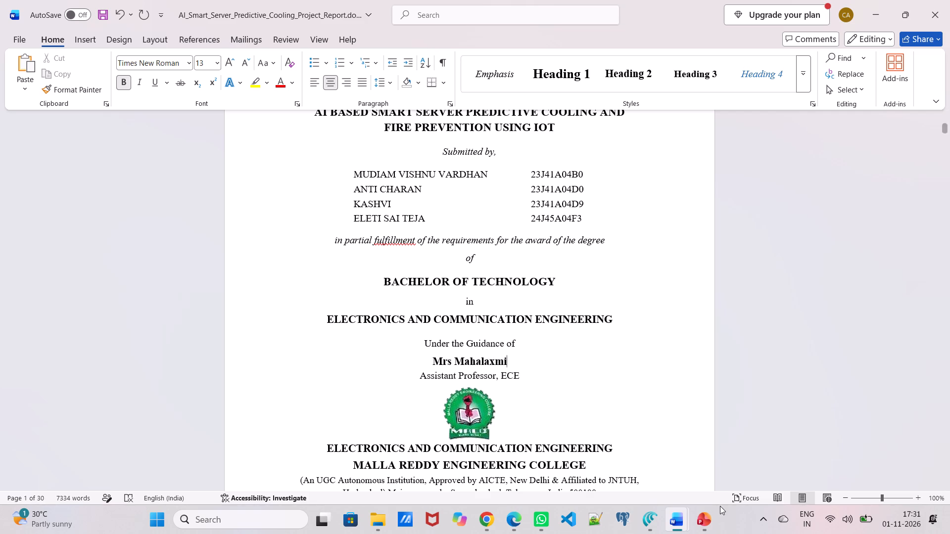
Add the guide's initials and correct the first name's spelling to match the title slide of the PowerPoint presentation "major project ppt 2".
click(704, 518)
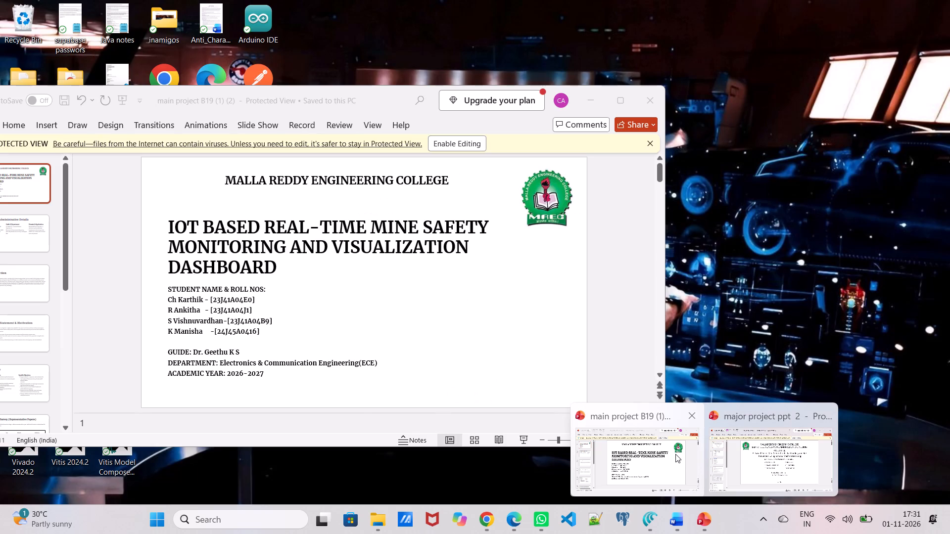
click(763, 446)
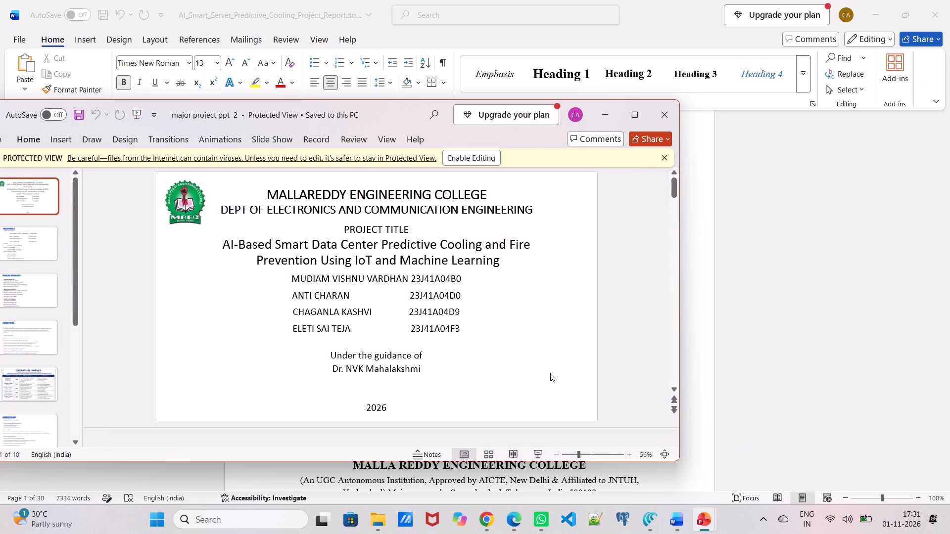
scroll(550, 373, down, 1)
scroll(550, 373, up, 1)
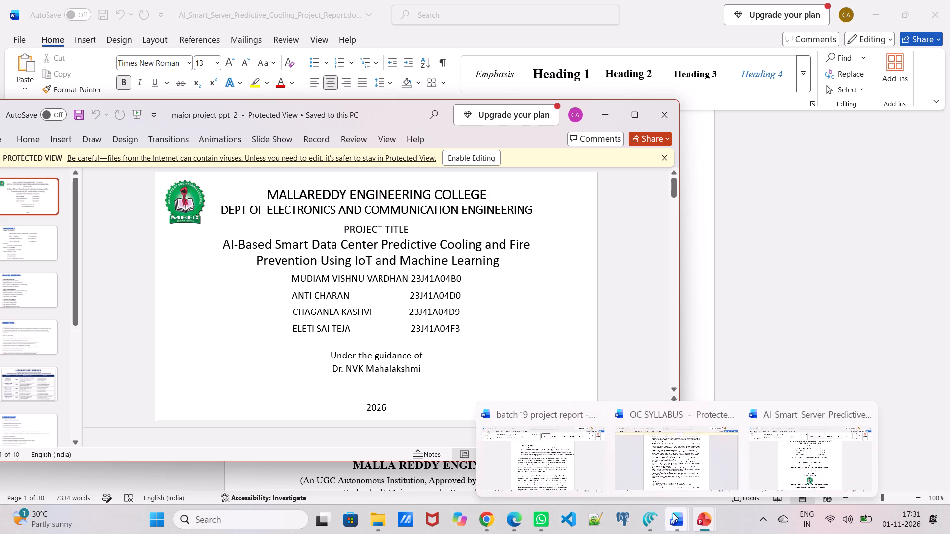
click(788, 458)
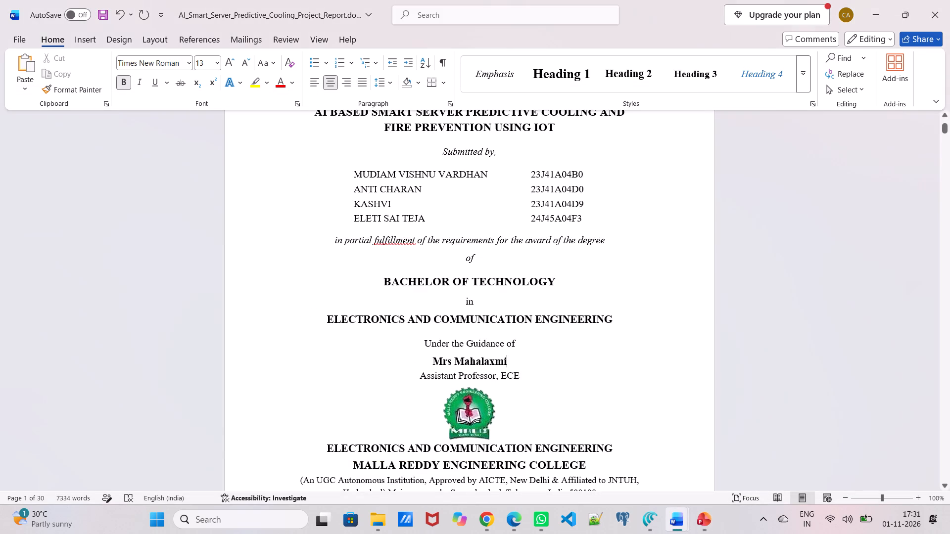
click(458, 362)
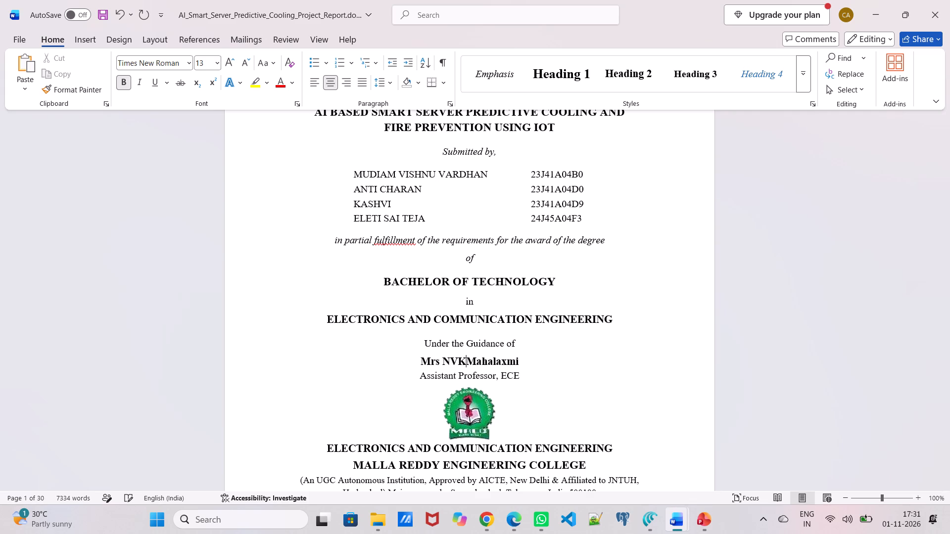
key(Right)
key(Right)
key(Right)
key(Right)
key(Right)
key(Right)
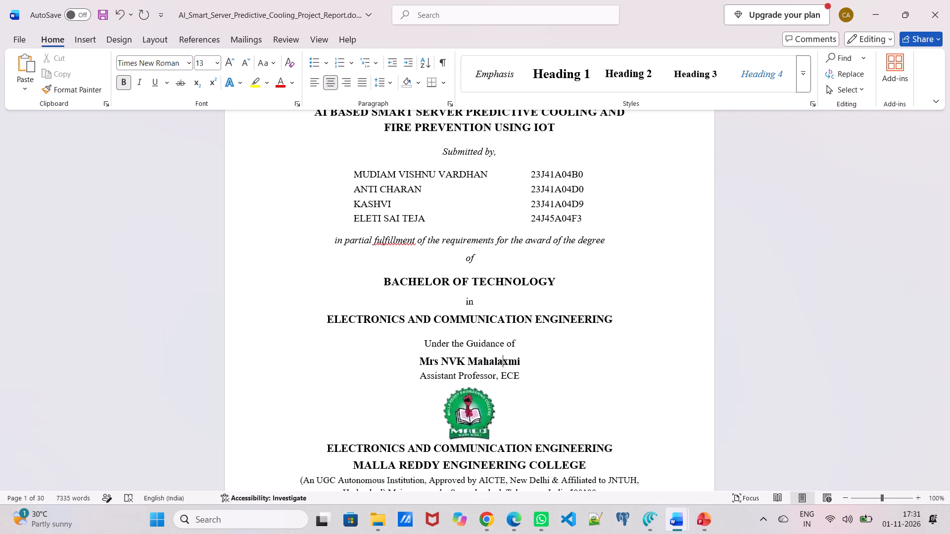
key(Right)
key(BackSpace)
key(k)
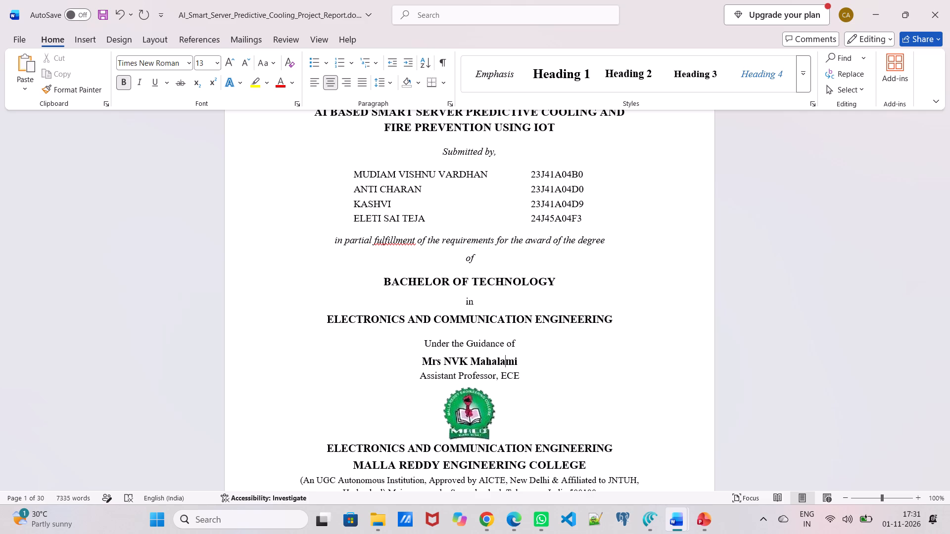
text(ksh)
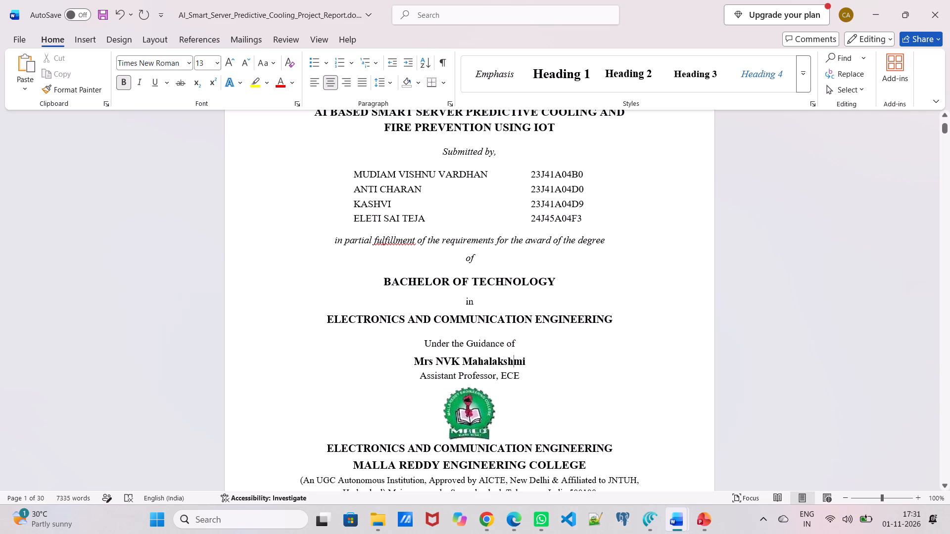
Recheck the presentation's title slide and change the guide's title on the report's title page to "Dr".
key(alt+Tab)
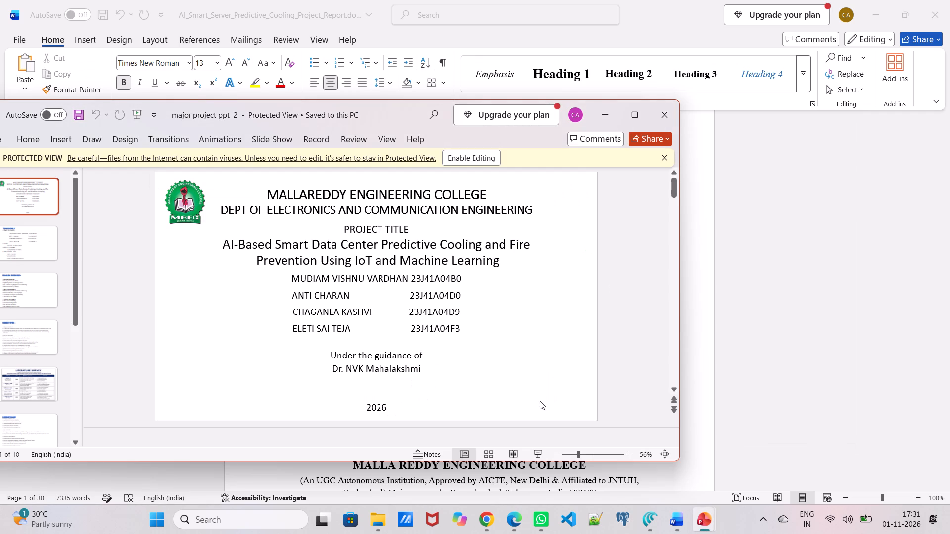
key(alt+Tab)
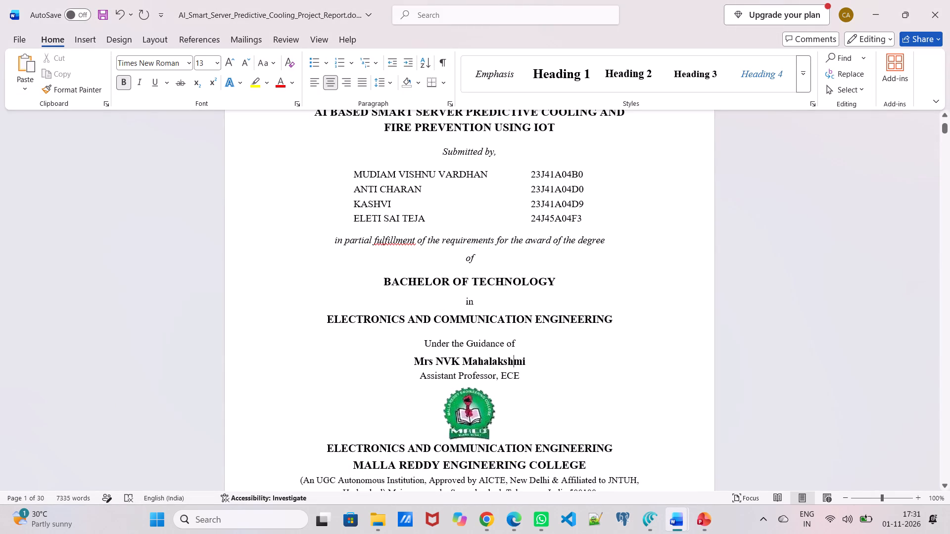
click(432, 358)
key(BackSpace)
key(BackSpace)
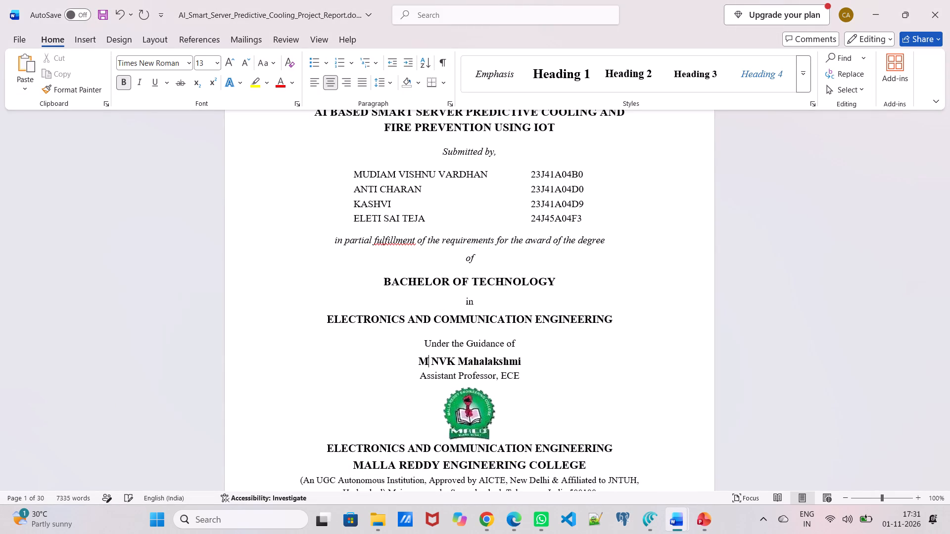
key(BackSpace)
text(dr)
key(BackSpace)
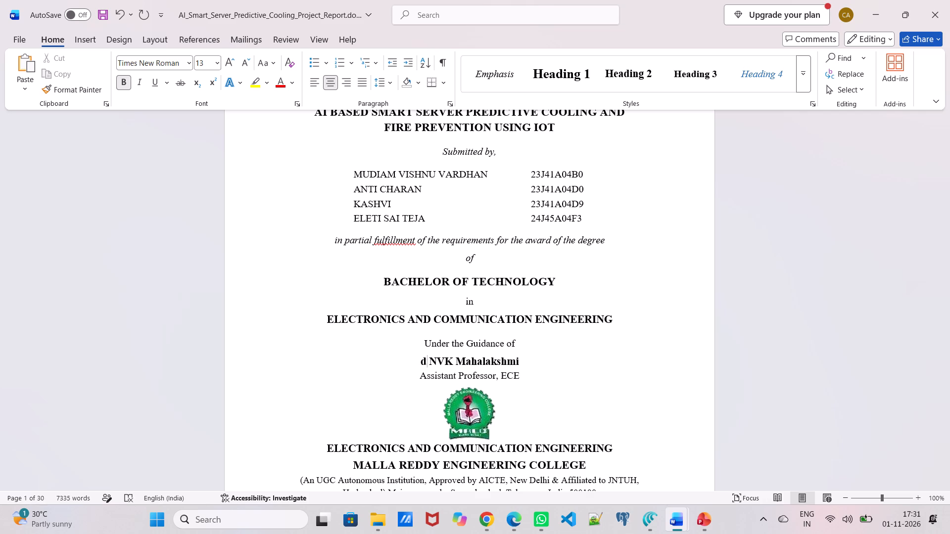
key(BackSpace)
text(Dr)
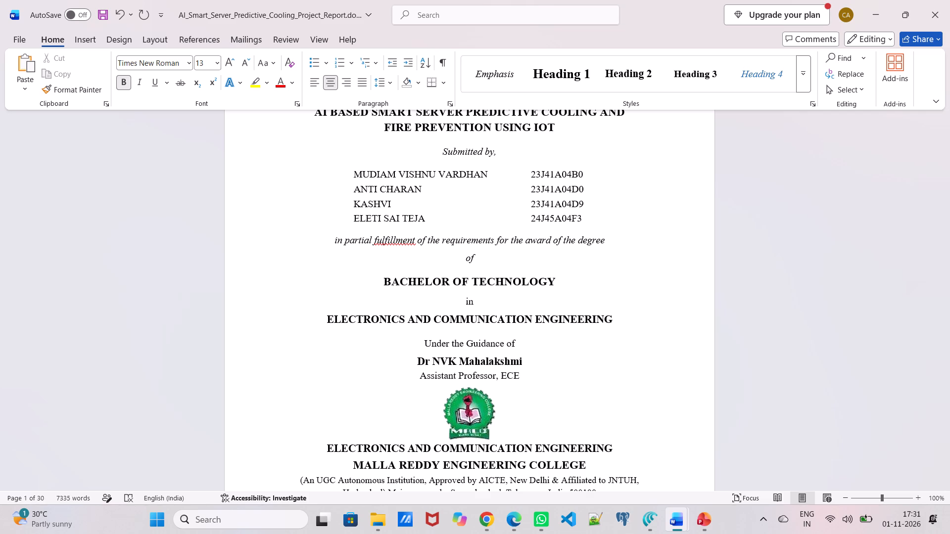
Add a period after "Dr" in the guide's name, following the form on the presentation's title slide.
click(519, 377)
key(alt+Tab)
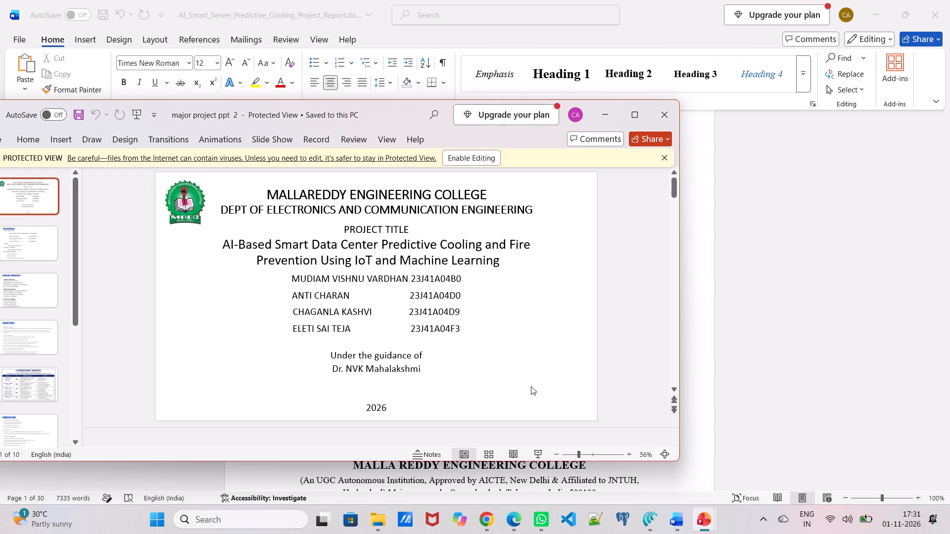
key(alt+Tab)
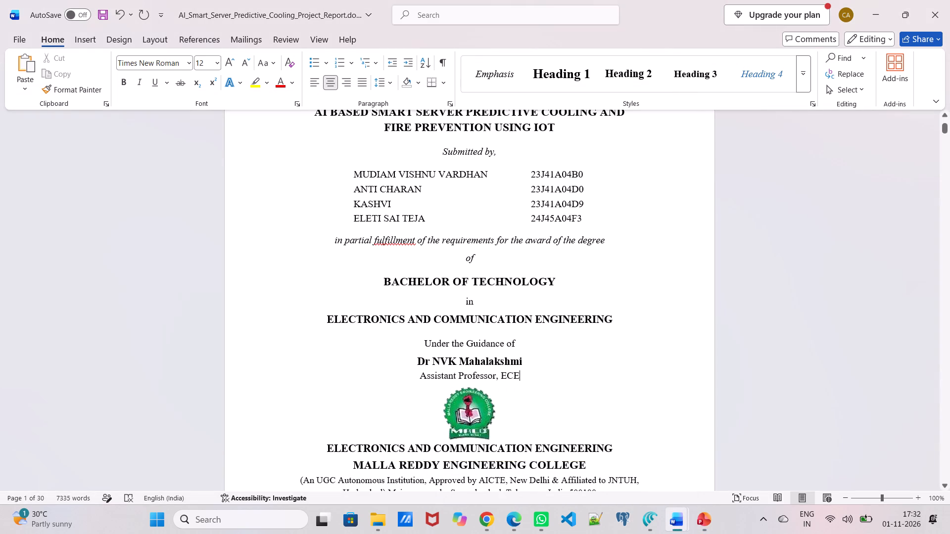
click(434, 362)
key(Left)
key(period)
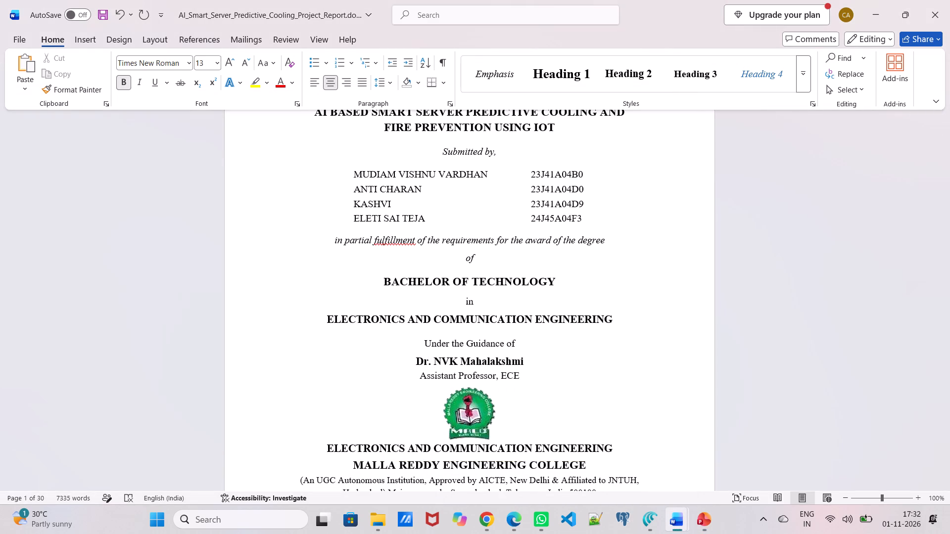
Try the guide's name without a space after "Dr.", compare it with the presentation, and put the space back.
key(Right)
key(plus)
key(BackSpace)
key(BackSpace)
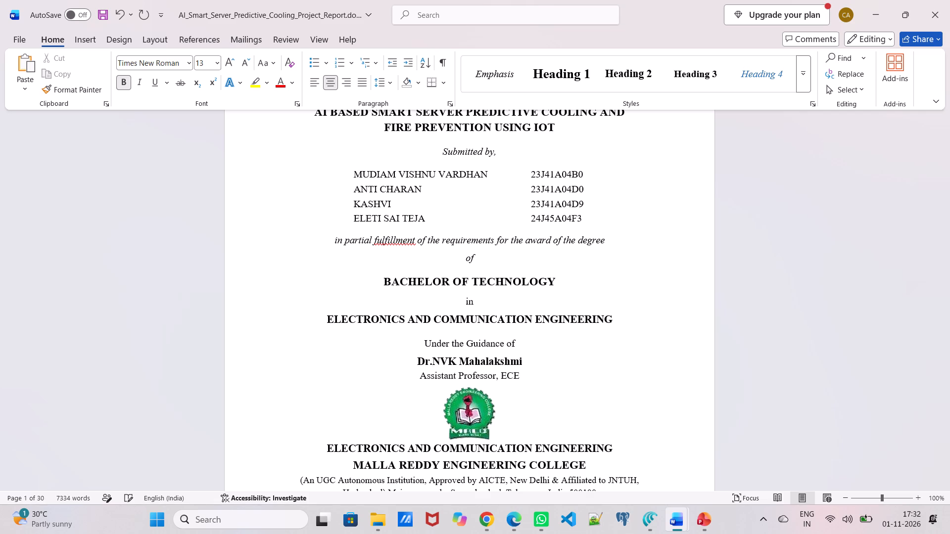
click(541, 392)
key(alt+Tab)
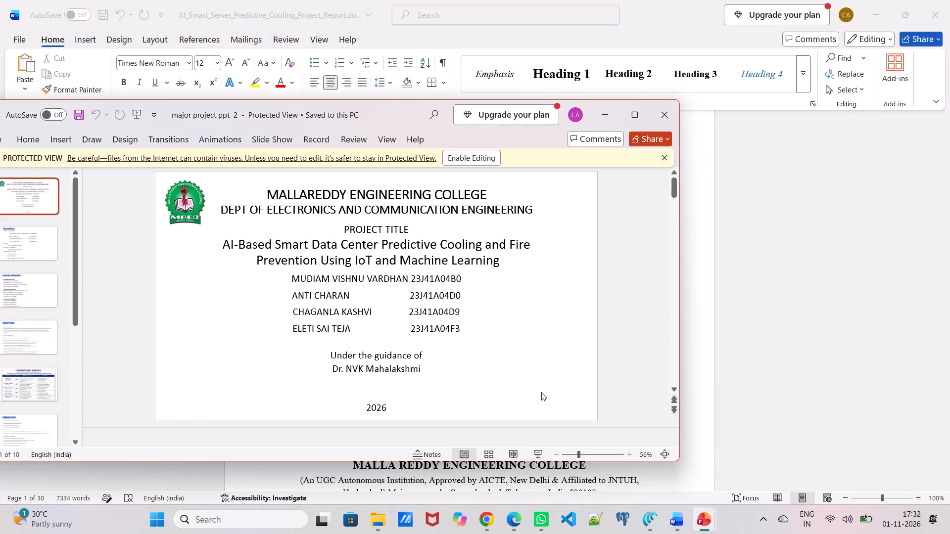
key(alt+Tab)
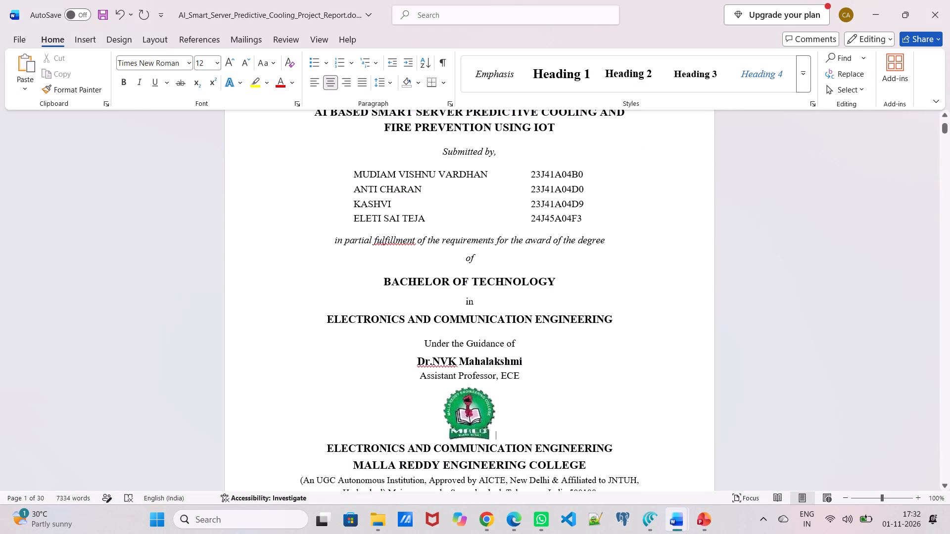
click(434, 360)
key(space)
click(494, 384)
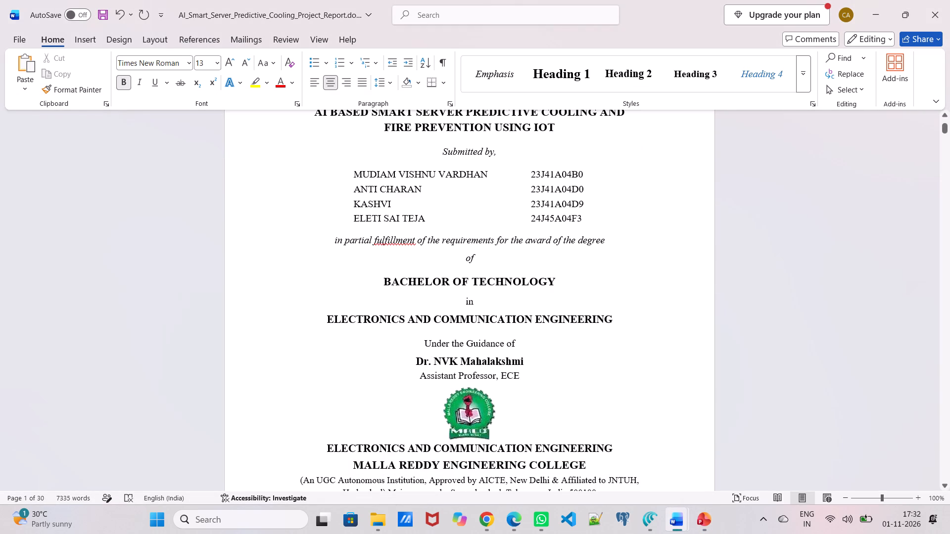
Check the rest of the report's title page against the slides of the major project presentation.
scroll(494, 384, down, 2)
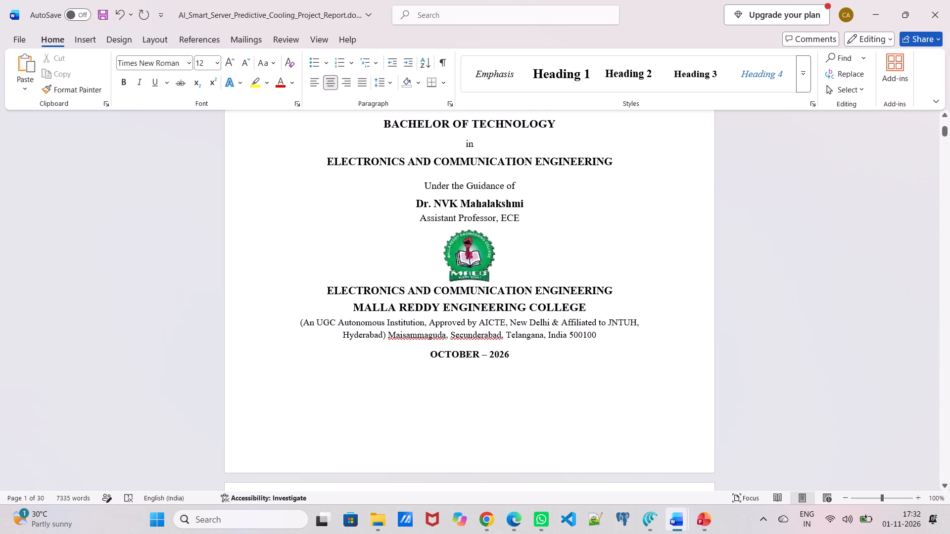
key(alt+Tab)
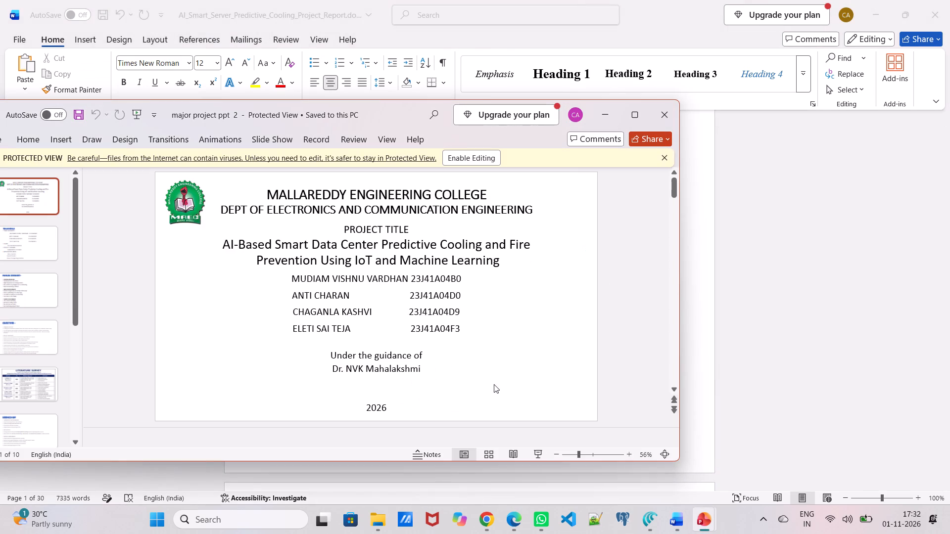
scroll(494, 384, down, 1)
key(alt+Tab)
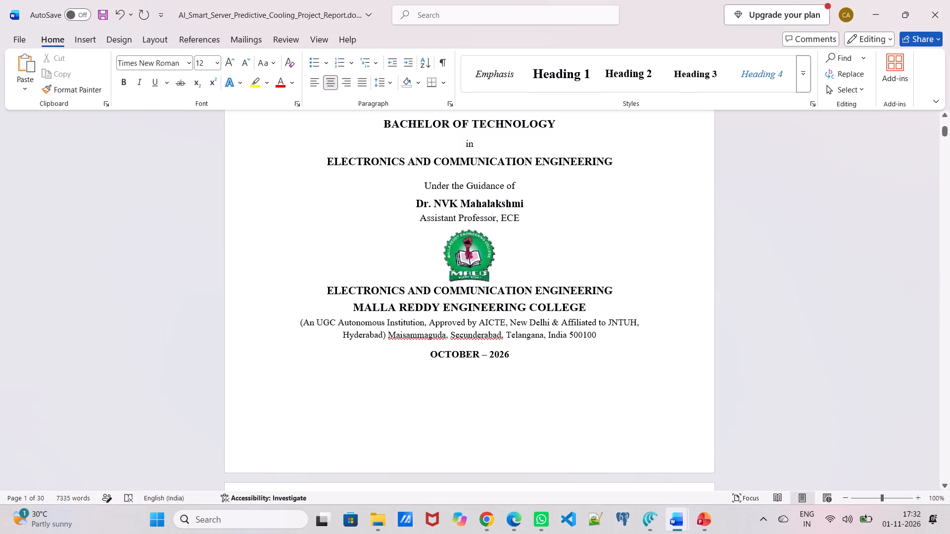
scroll(469, 241, up, 2)
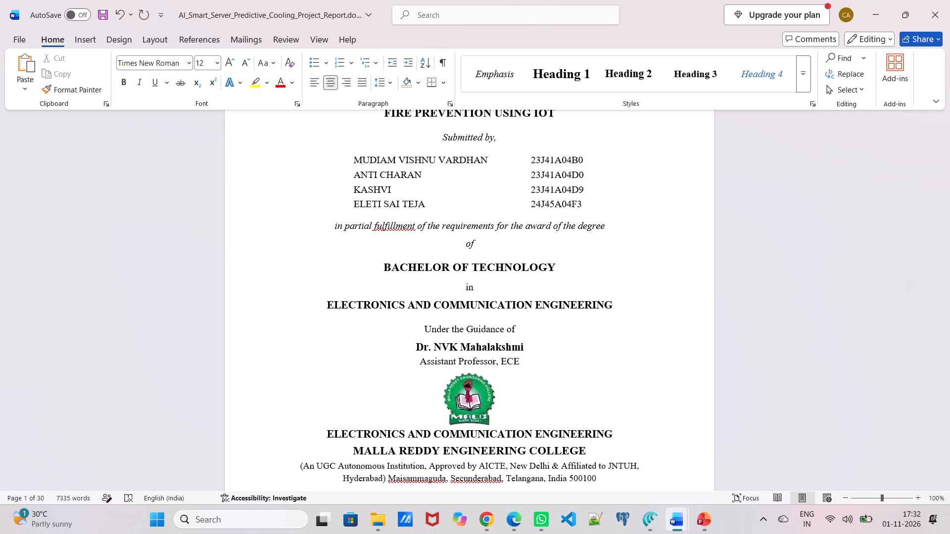
Replace the project guide's name in the Bonafide Certificate's signature block with the guide's name from the title page, including the title "Dr.".
scroll(463, 361, down, 4)
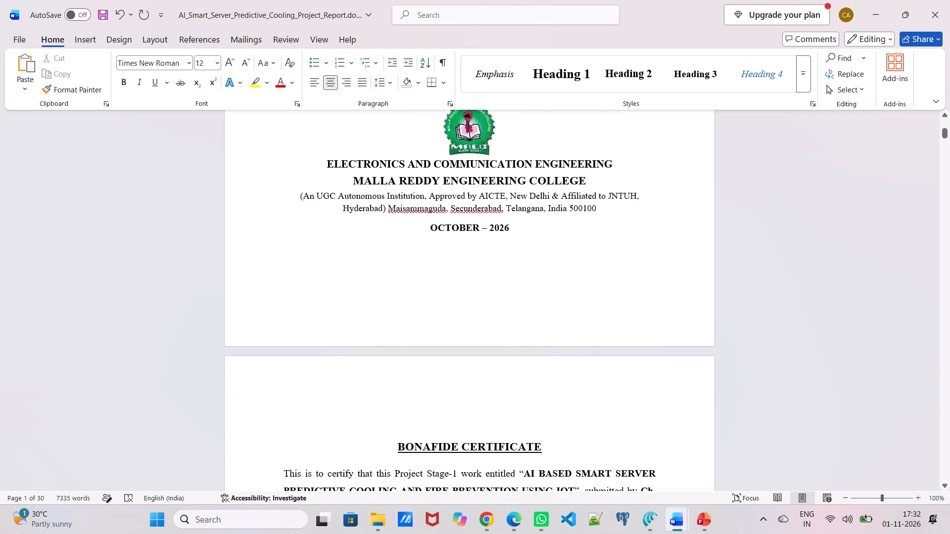
scroll(463, 361, down, 4)
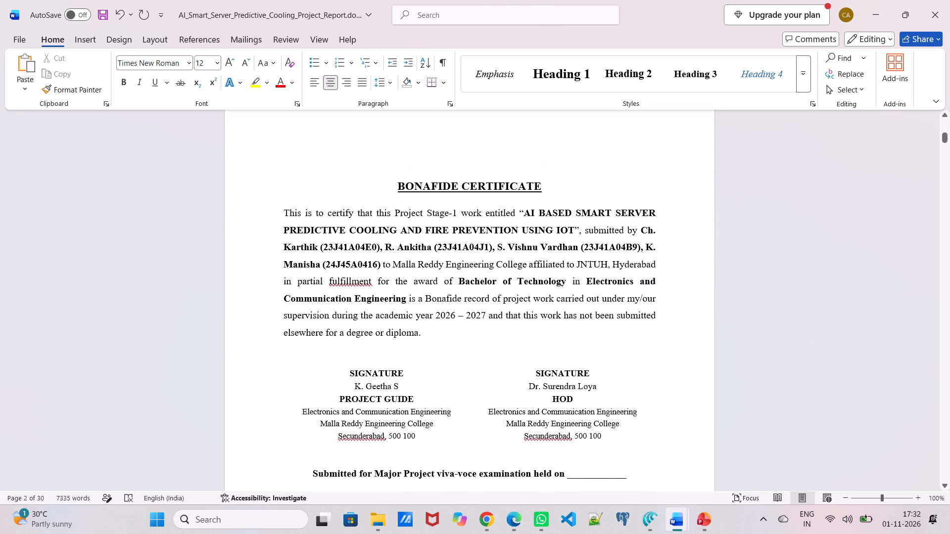
click(400, 381)
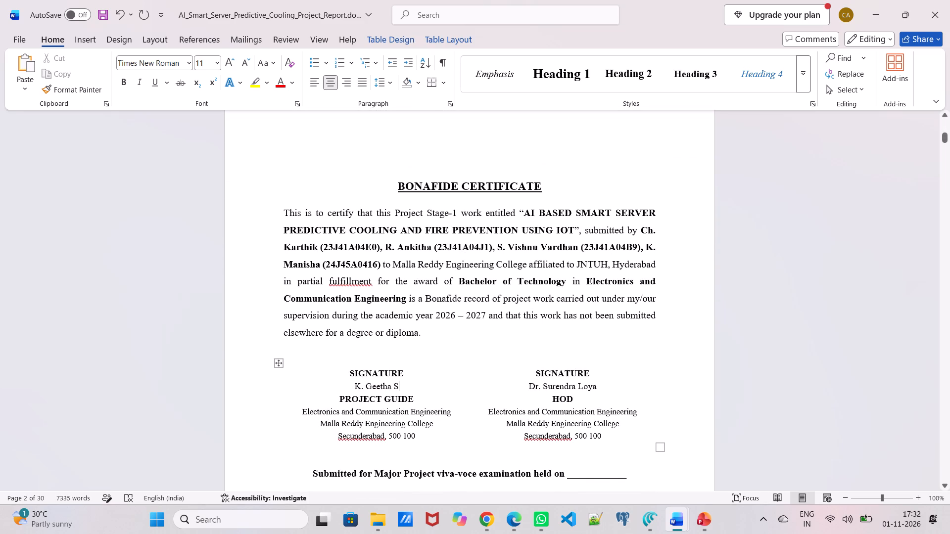
key(BackSpace)
key(BackSpace)
key(BackSpace)
key(BackSpace)
key(BackSpace)
key(BackSpace)
key(BackSpace)
key(BackSpace)
key(BackSpace)
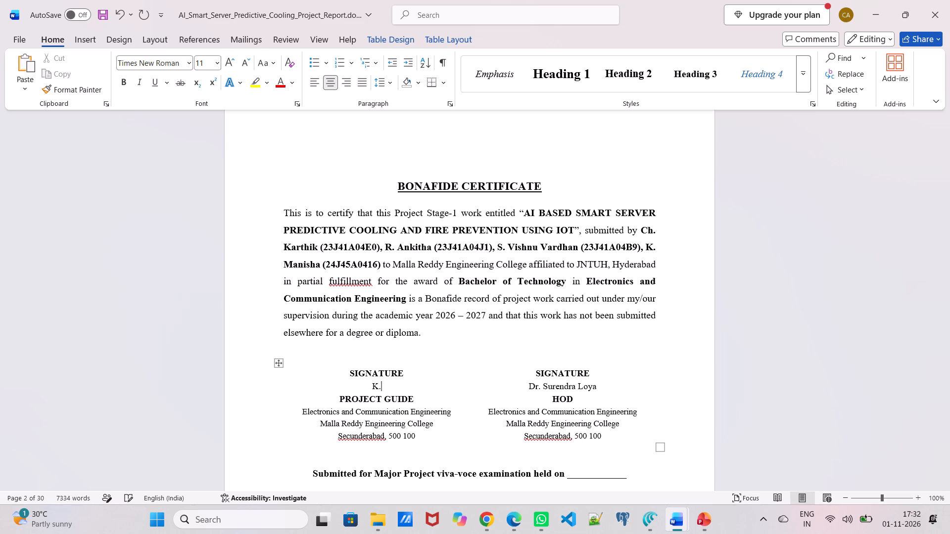
key(BackSpace)
key(BackSpace)
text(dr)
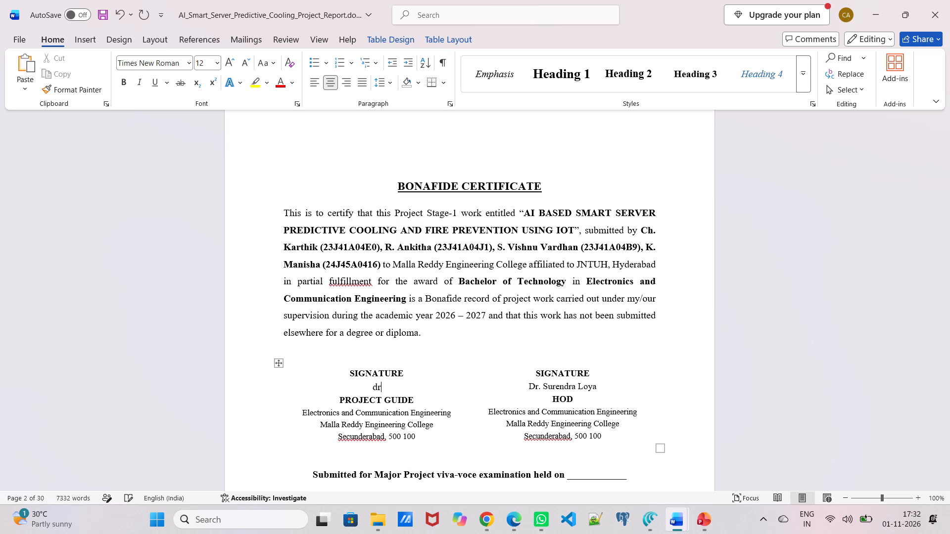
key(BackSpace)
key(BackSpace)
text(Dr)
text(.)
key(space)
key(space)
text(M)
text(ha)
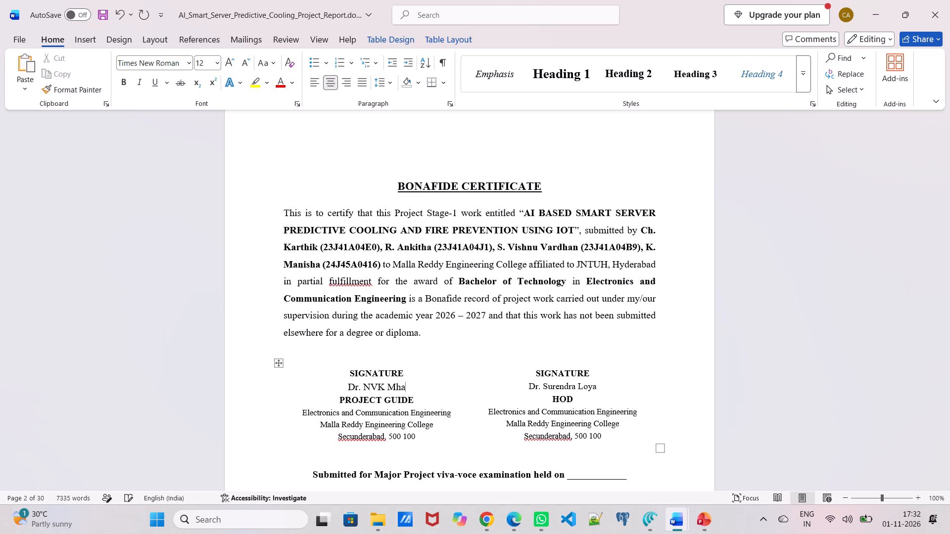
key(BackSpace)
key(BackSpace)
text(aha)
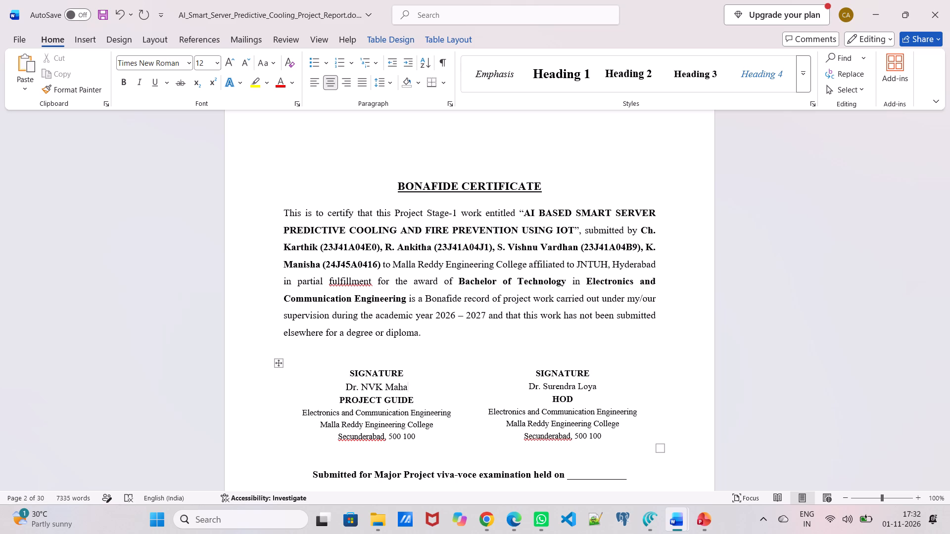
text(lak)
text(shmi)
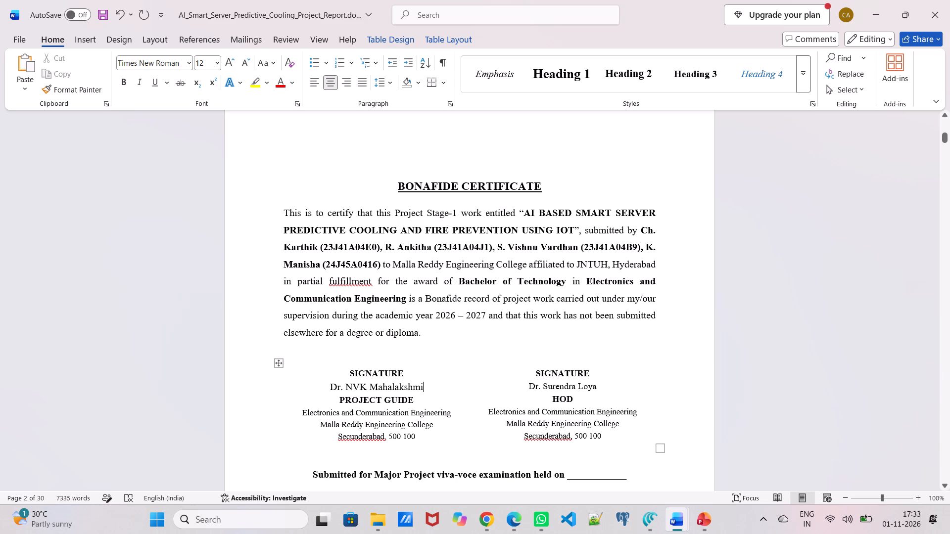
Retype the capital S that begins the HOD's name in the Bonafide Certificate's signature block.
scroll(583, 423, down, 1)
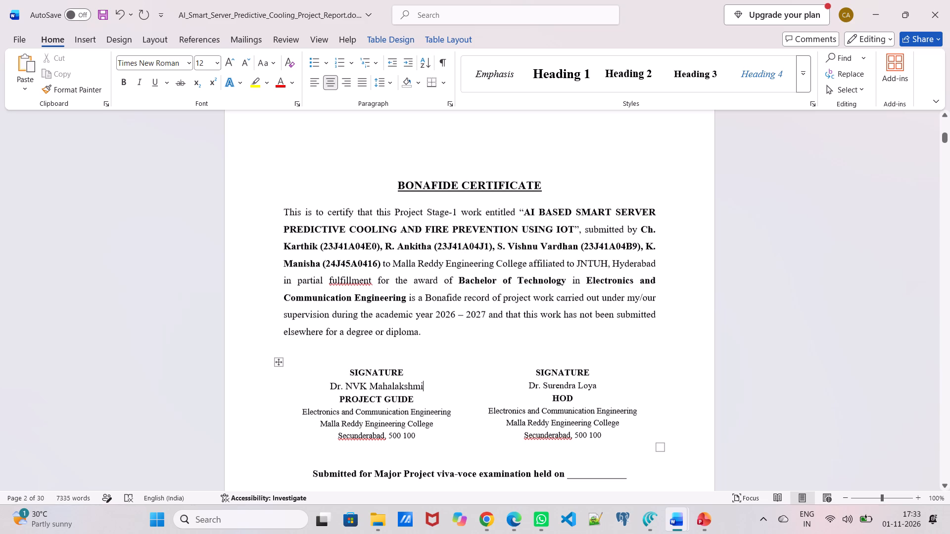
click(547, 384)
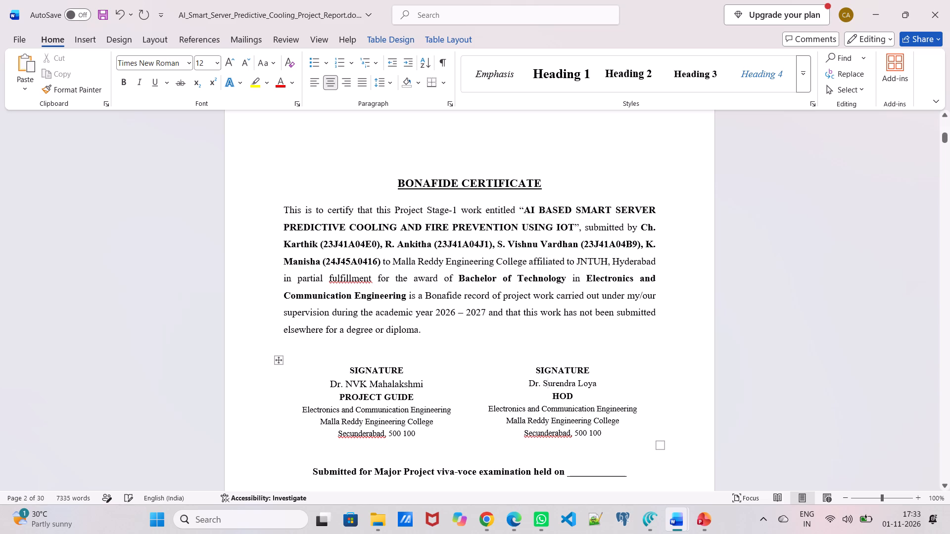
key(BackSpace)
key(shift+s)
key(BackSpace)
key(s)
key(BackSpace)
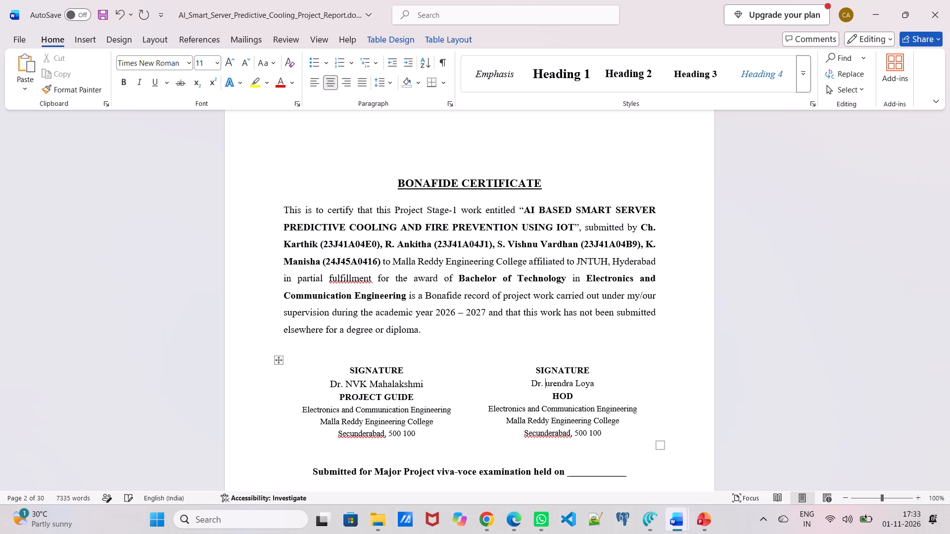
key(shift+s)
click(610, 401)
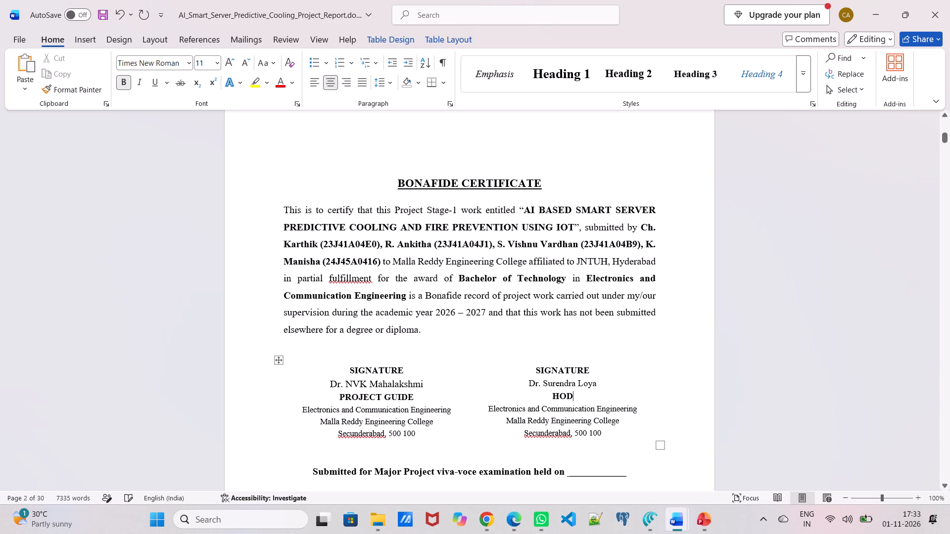
Review the rest of the Bonafide Certificate, the Declaration and the Acknowledgement for student and guide details that need updating.
scroll(610, 401, down, 1)
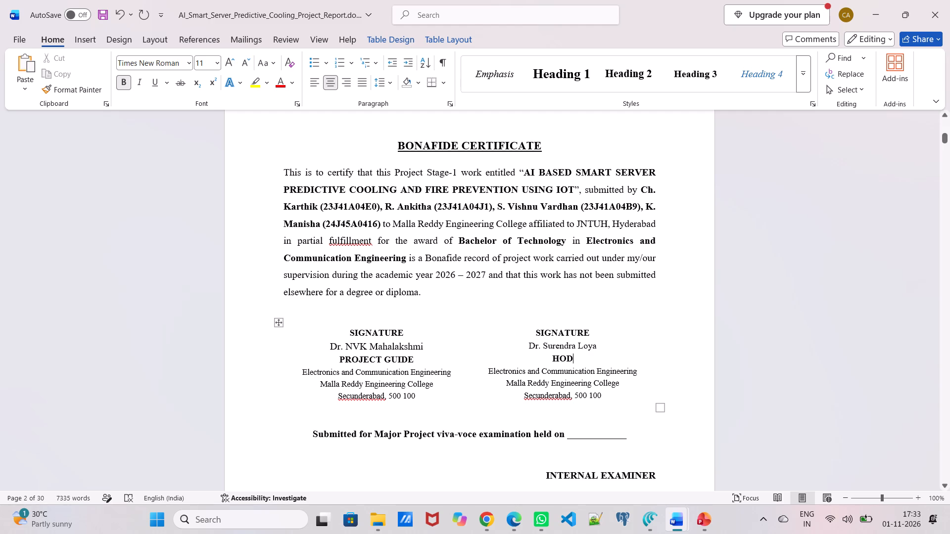
scroll(610, 401, down, 2)
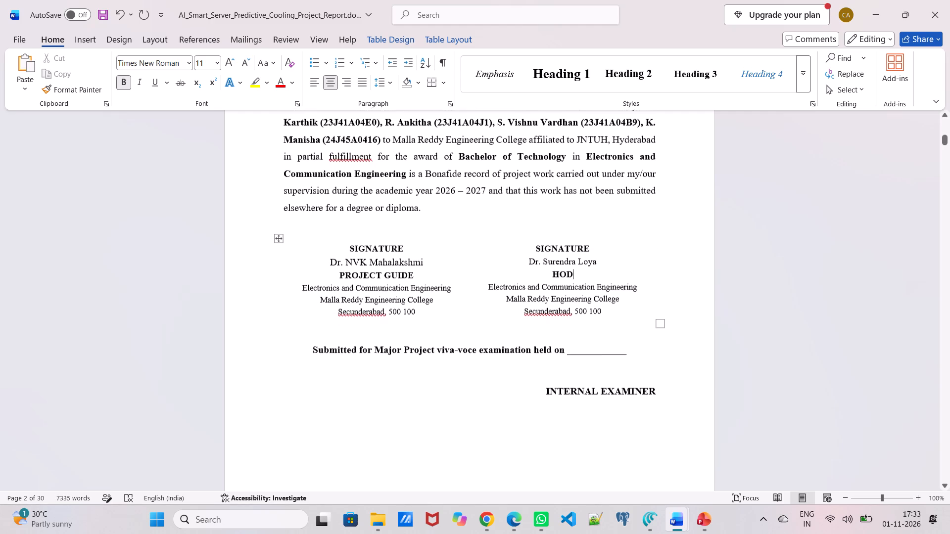
scroll(610, 401, down, 1)
scroll(554, 345, down, 3)
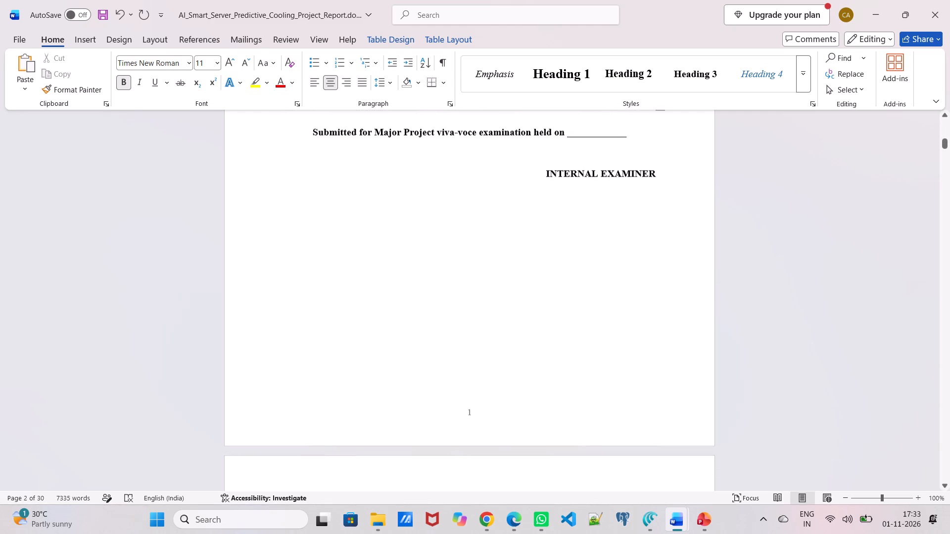
scroll(554, 345, down, 3)
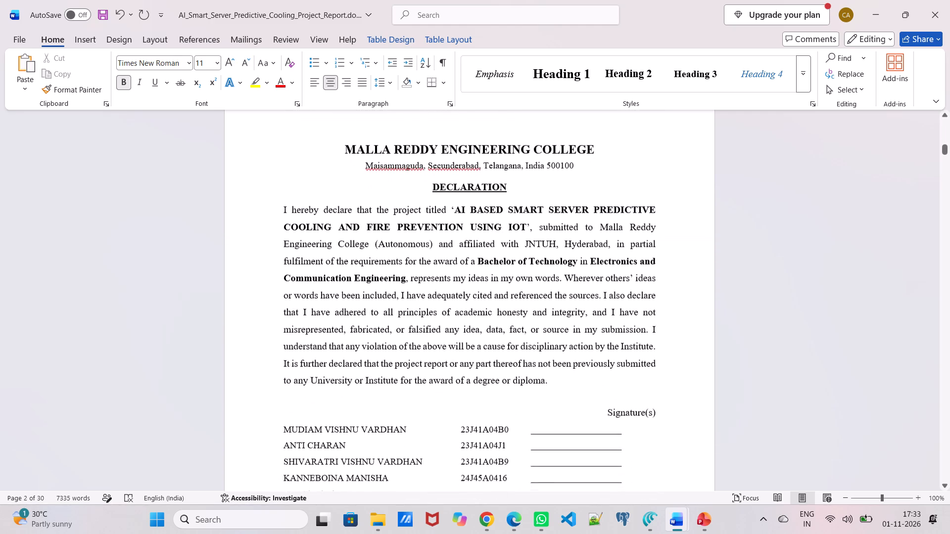
scroll(554, 345, down, 1)
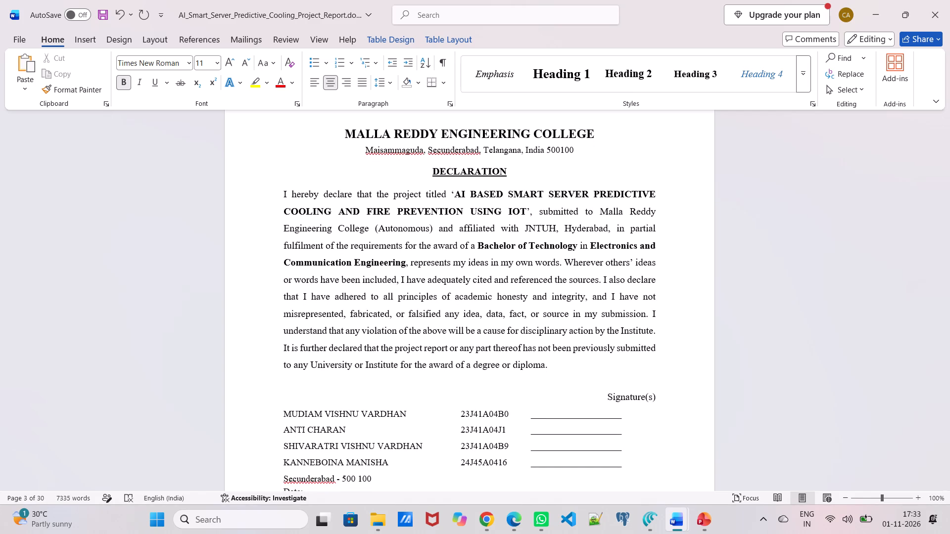
scroll(554, 345, down, 4)
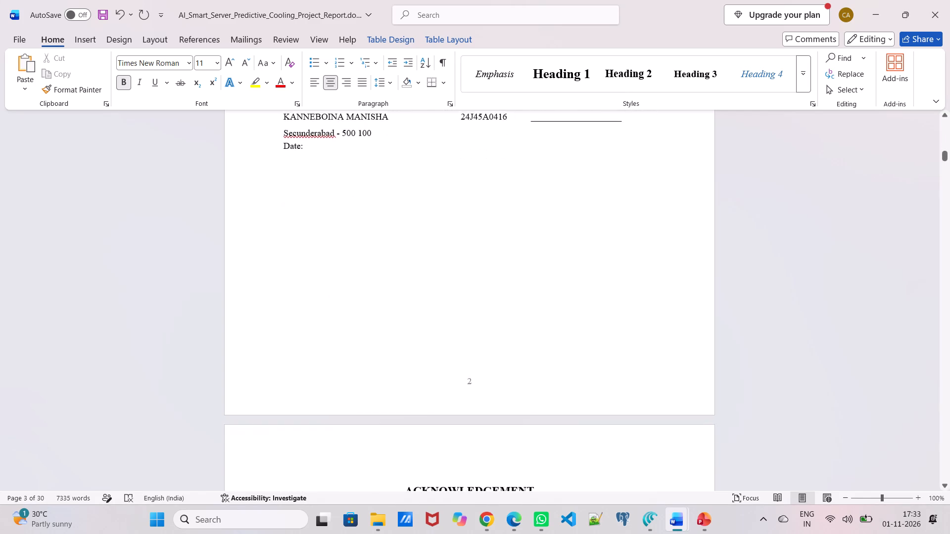
scroll(554, 345, down, 3)
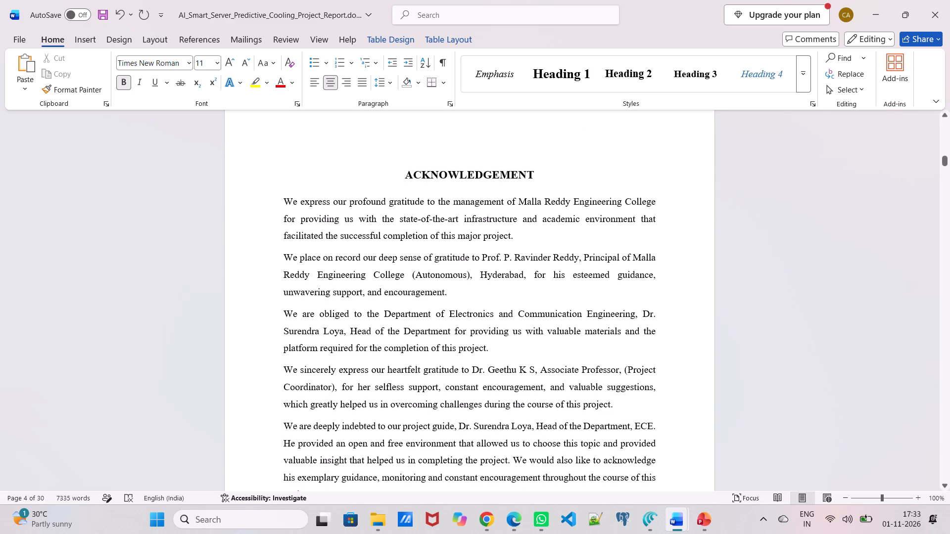
scroll(554, 345, down, 2)
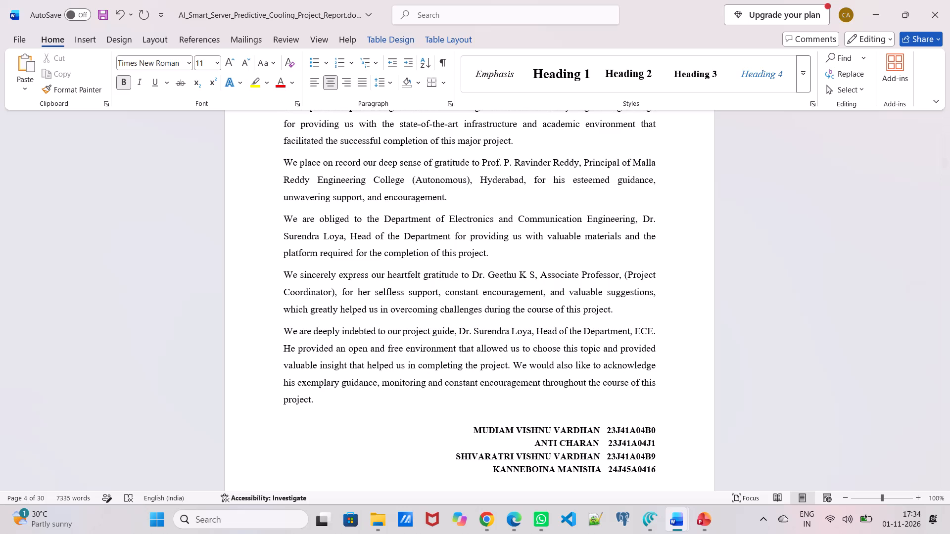
Change the endings of the last three students' roll numbers under the Acknowledgement to match the report's title page.
scroll(566, 295, down, 1)
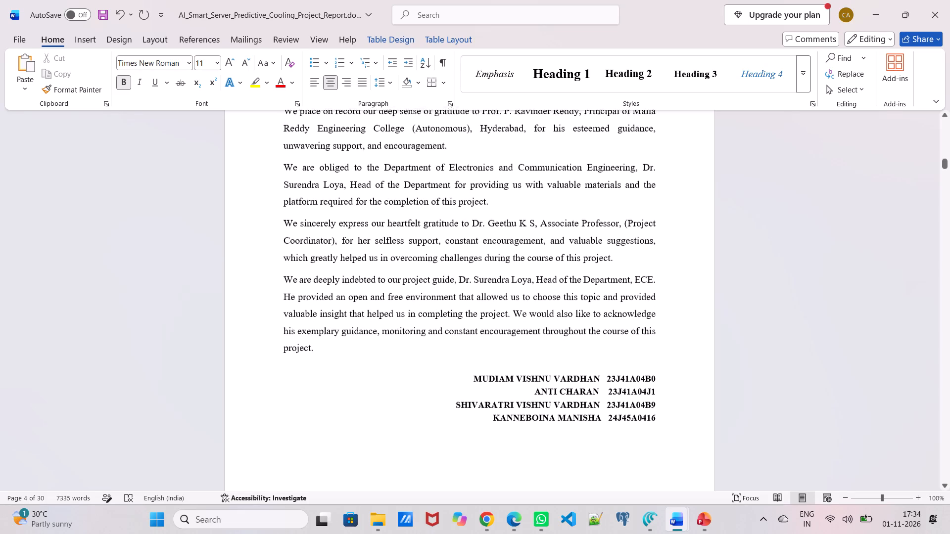
scroll(566, 295, down, 2)
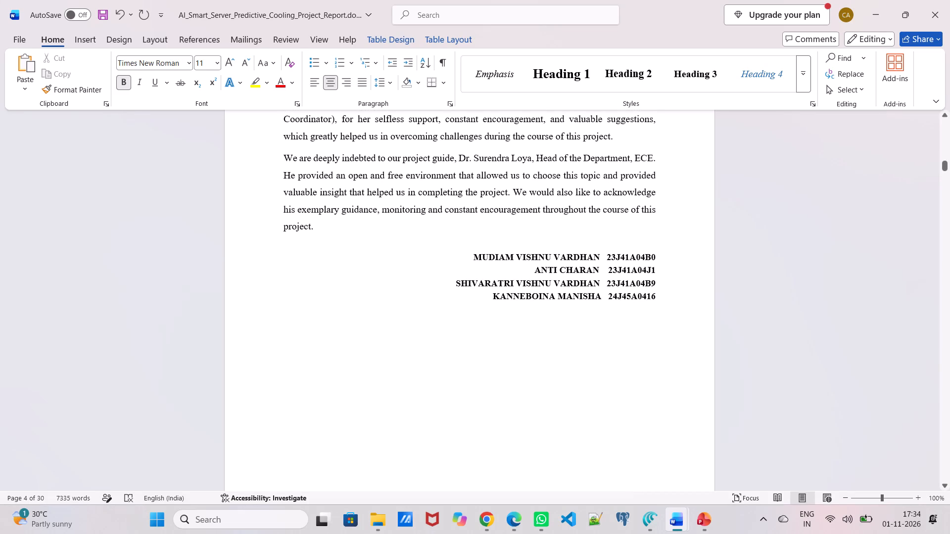
click(657, 267)
key(BackSpace)
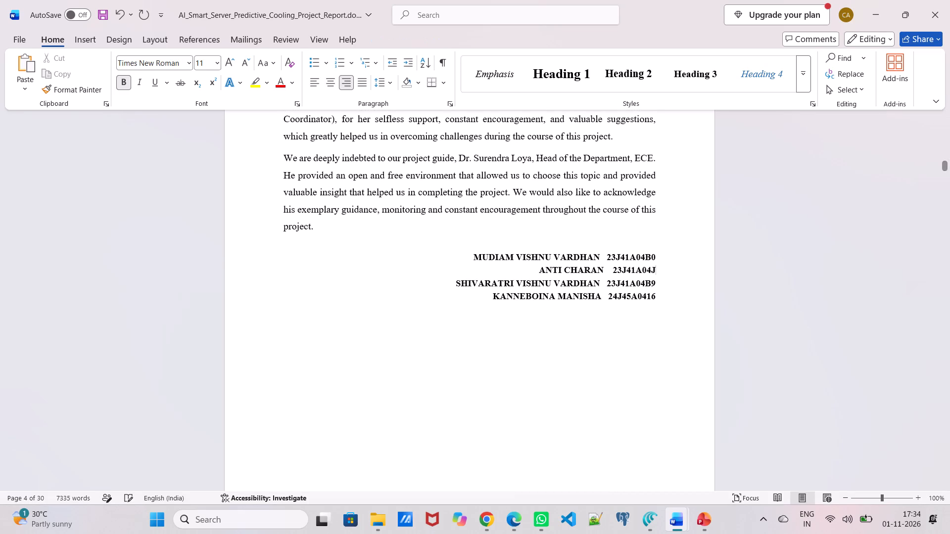
key(BackSpace)
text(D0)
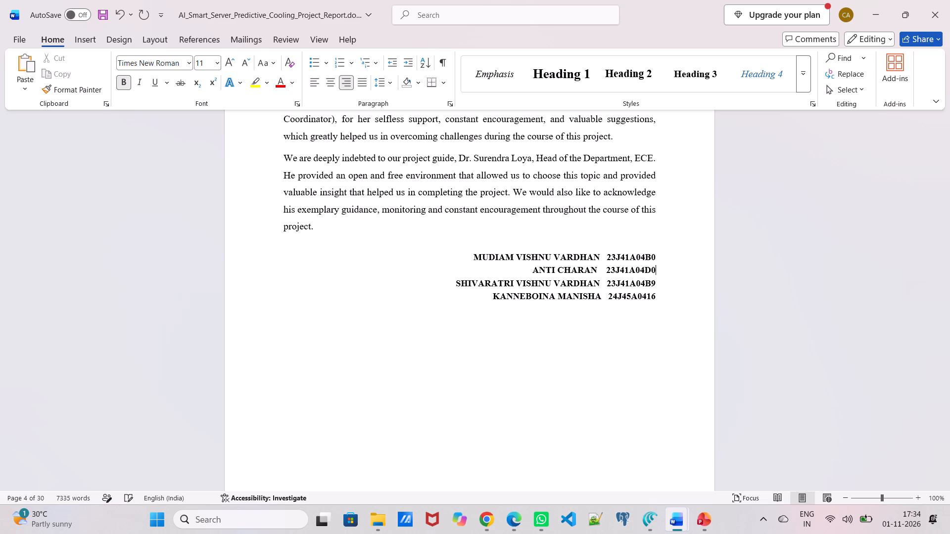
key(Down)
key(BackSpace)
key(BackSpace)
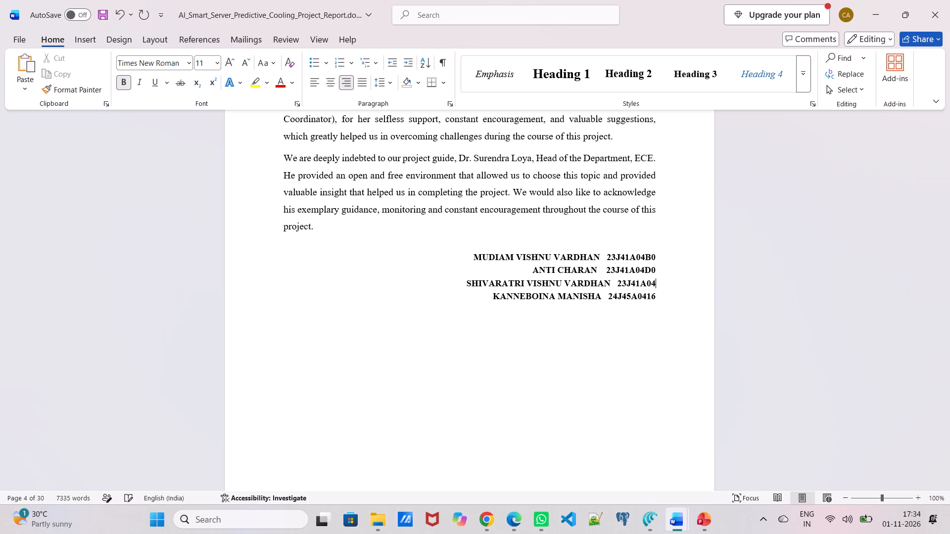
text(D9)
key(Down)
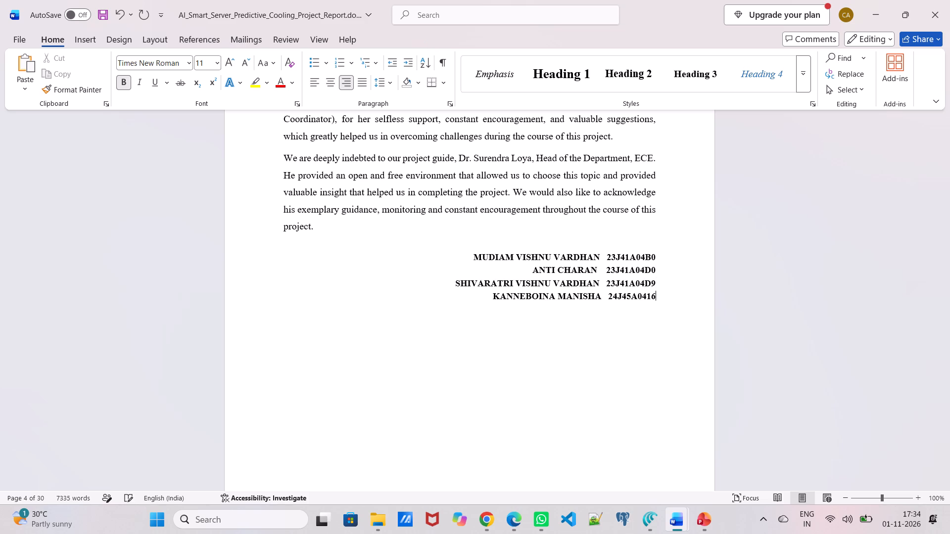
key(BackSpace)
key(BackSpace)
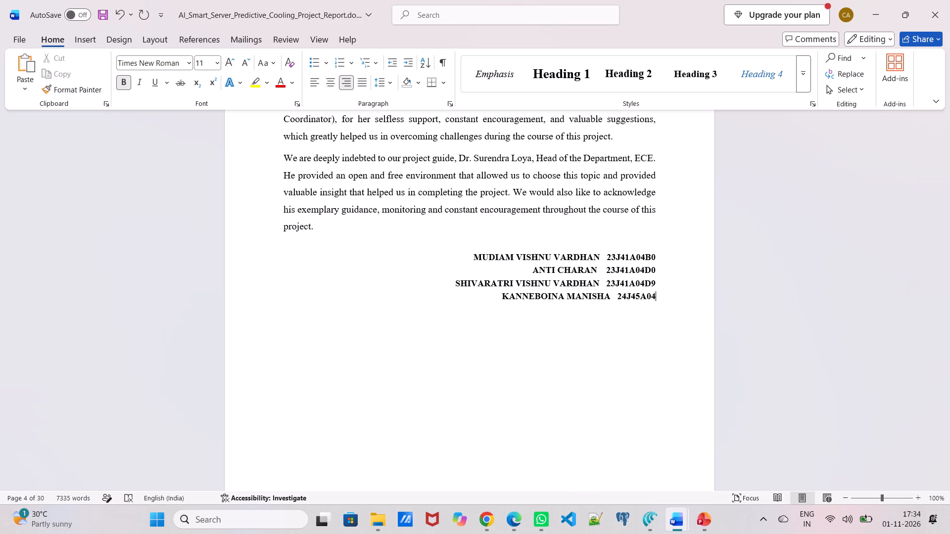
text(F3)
Complete the last student's roll number under the Acknowledgement to match the project presentation.
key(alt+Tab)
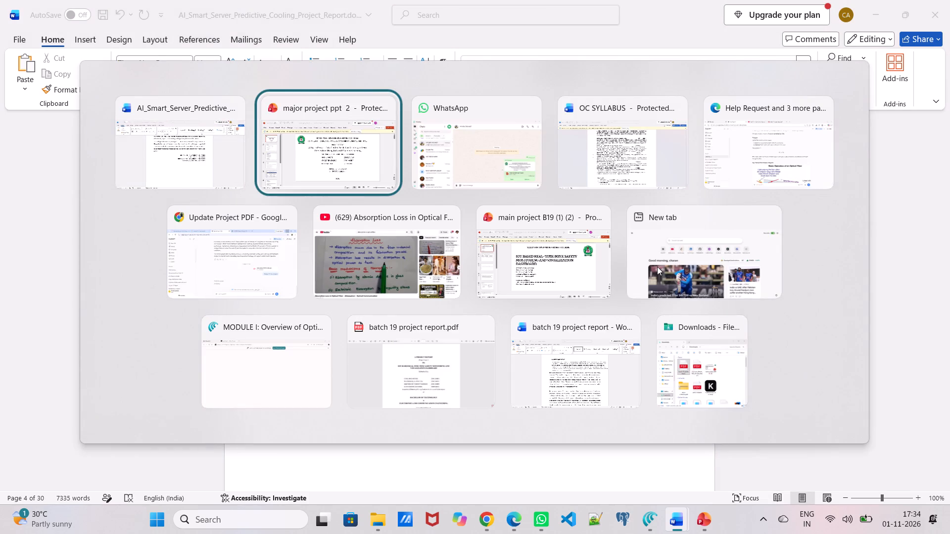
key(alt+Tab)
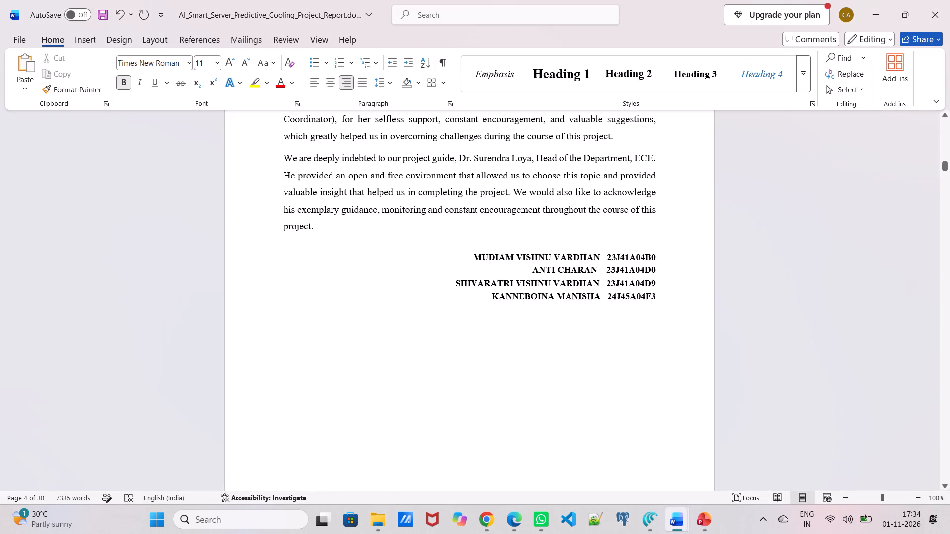
Replace the third student's name under the Acknowledgement with the third student's full name from the project presentation, in capitals.
click(601, 280)
key(Left)
key(BackSpace)
key(BackSpace)
key(BackSpace)
key(BackSpace)
key(BackSpace)
key(BackSpace)
key(BackSpace)
key(BackSpace)
key(BackSpace)
key(BackSpace)
key(BackSpace)
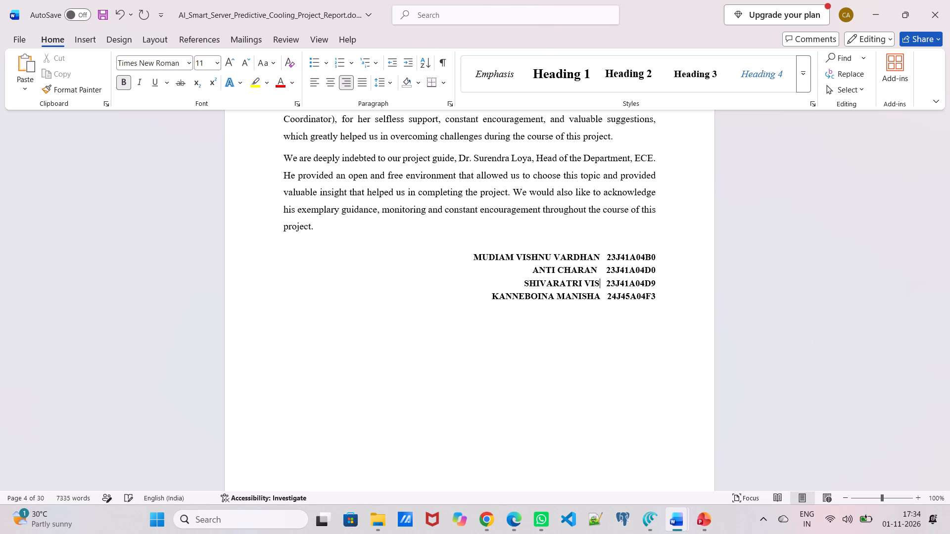
key(BackSpace)
key(BackSpace)
key(BackSpace)
key(BackSpace)
key(BackSpace)
key(BackSpace)
key(BackSpace)
key(BackSpace)
key(BackSpace)
key(BackSpace)
key(BackSpace)
key(alt+Tab)
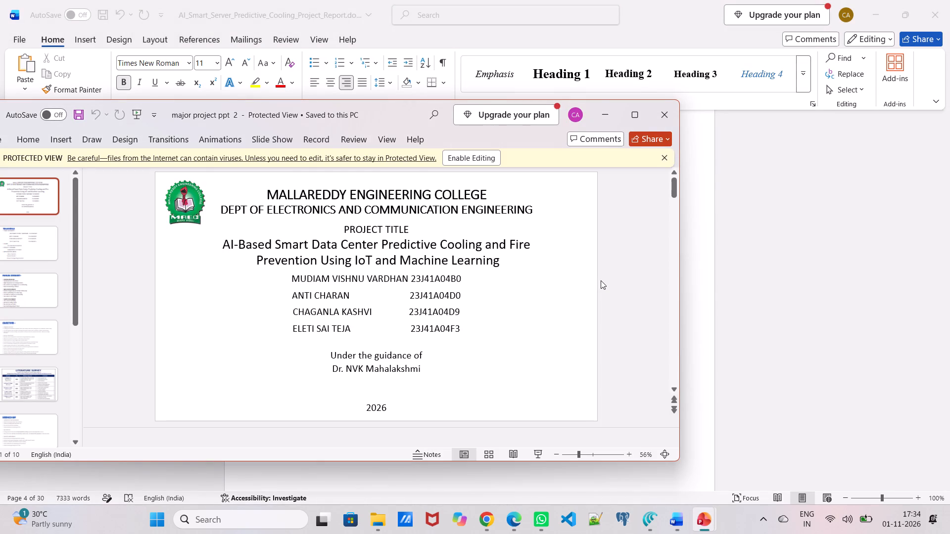
key(alt+Tab)
key(BackSpace)
key(BackSpace)
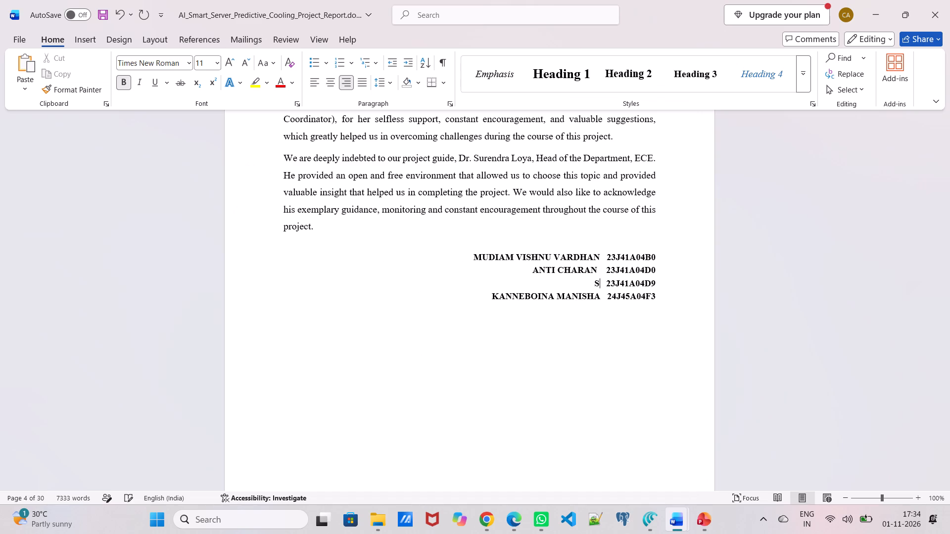
key(BackSpace)
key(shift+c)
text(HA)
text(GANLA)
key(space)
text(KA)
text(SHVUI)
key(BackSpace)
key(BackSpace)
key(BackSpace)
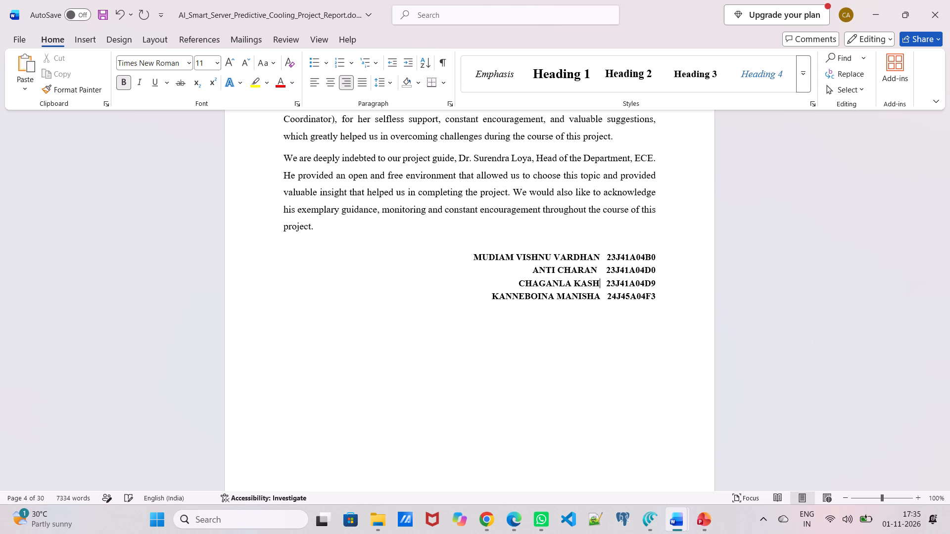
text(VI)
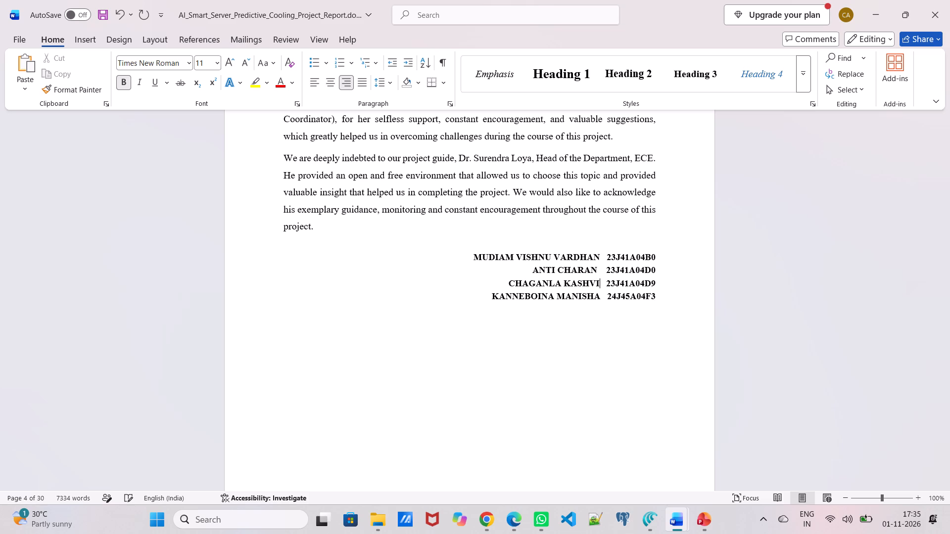
Replace the fourth student's name under the Acknowledgement with the fourth student's full name from the project presentation, in capitals.
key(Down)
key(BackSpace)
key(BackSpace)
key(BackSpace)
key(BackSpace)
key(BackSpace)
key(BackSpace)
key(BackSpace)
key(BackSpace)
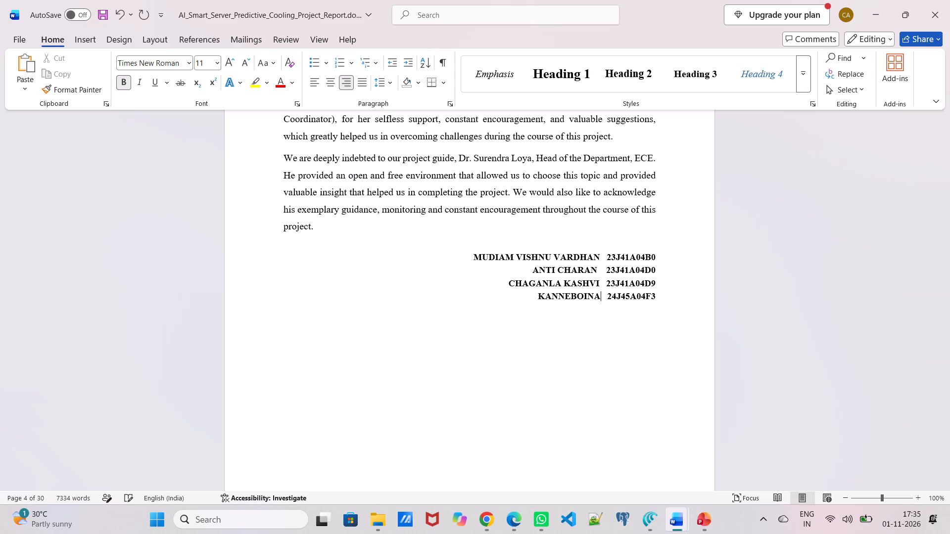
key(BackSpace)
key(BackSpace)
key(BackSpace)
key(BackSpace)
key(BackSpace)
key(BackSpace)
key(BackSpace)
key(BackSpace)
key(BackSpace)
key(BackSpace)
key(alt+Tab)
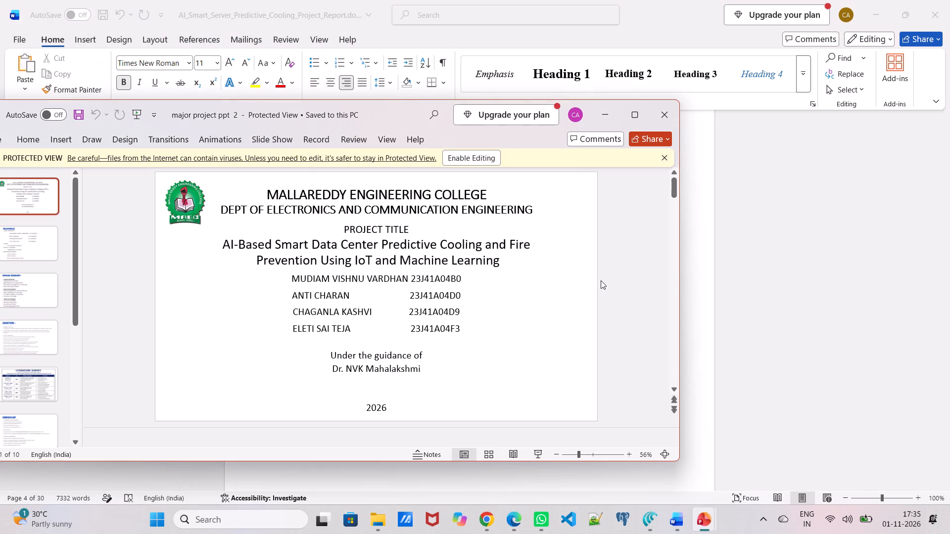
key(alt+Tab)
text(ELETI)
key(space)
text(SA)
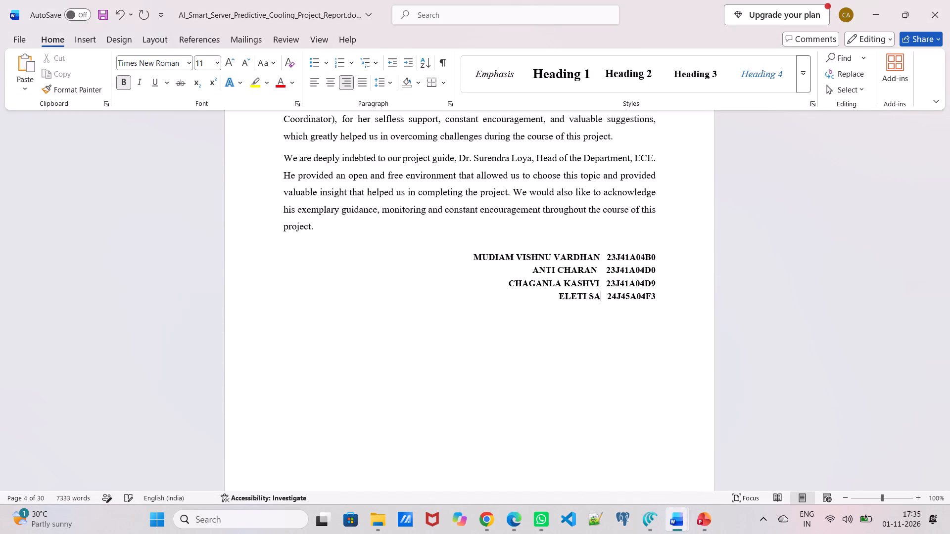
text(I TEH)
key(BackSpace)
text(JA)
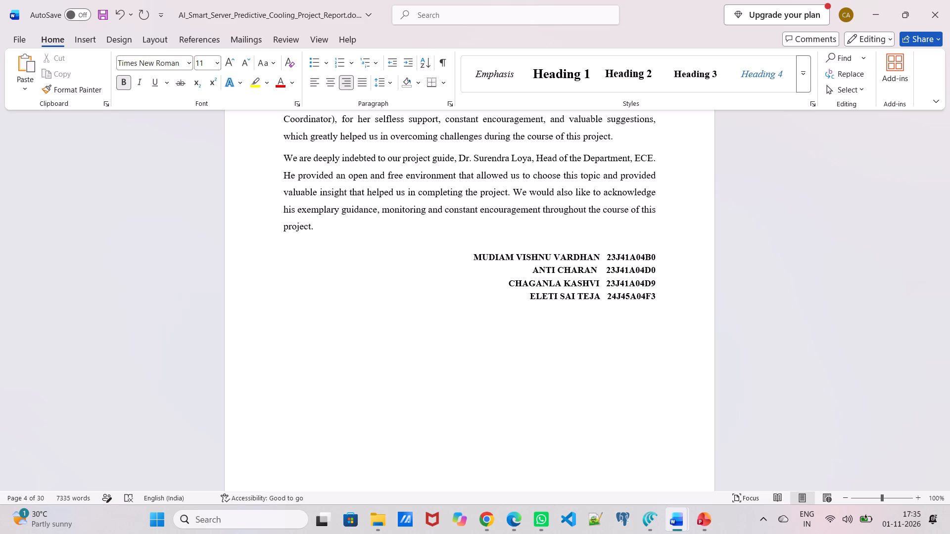
Remove the extra space after the second student's name under the Acknowledgement so the names line up before the roll numbers.
click(614, 318)
click(601, 271)
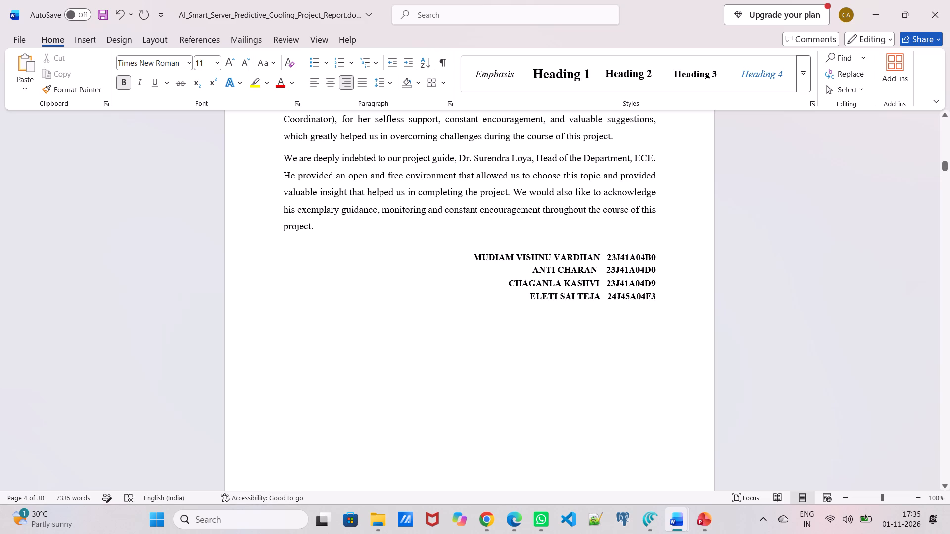
key(Left)
key(Left)
key(Right)
key(BackSpace)
key(Down)
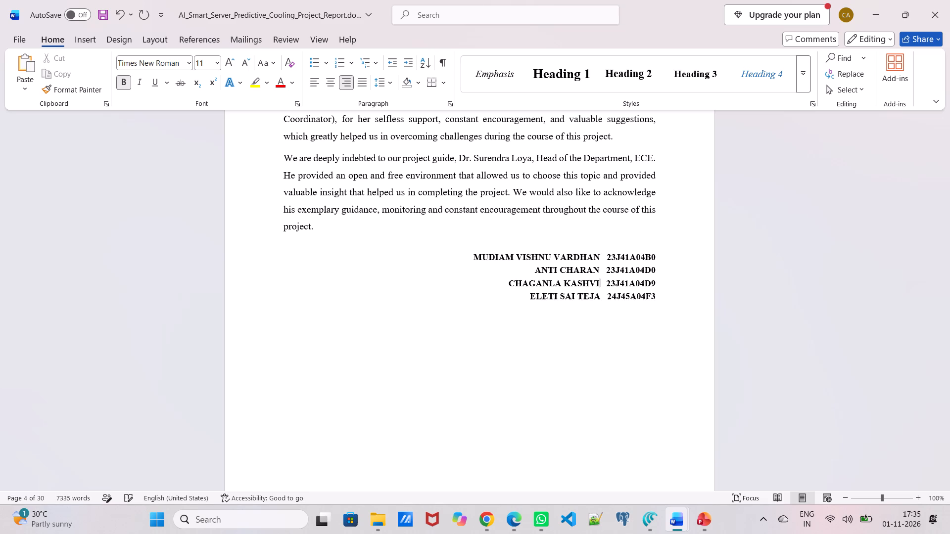
key(Up)
key(Up)
key(Down)
key(Down)
key(Down)
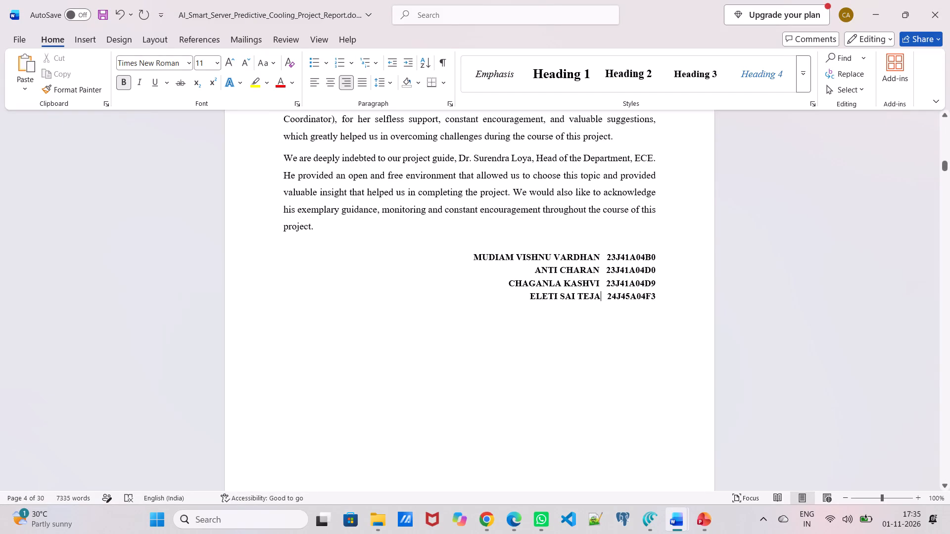
Add the missing family name before the third student's given name on the title page, matching the project presentation.
key(alt+Tab)
key(alt+Left)
scroll(629, 348, up, 3)
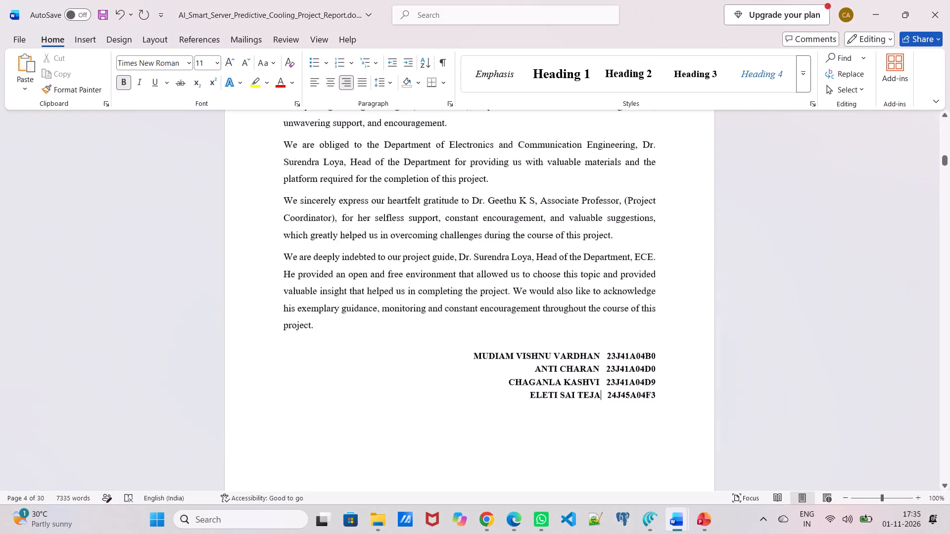
scroll(629, 348, up, 11)
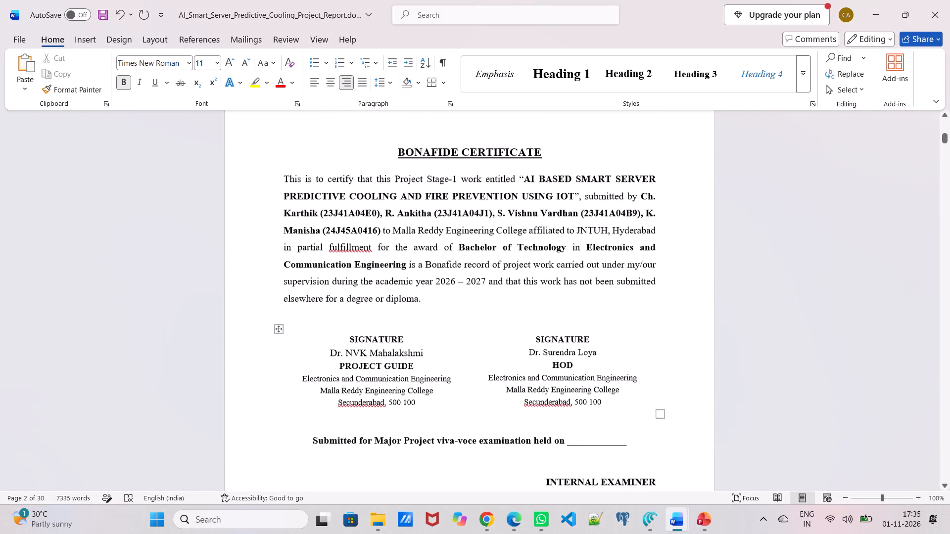
scroll(629, 348, up, 5)
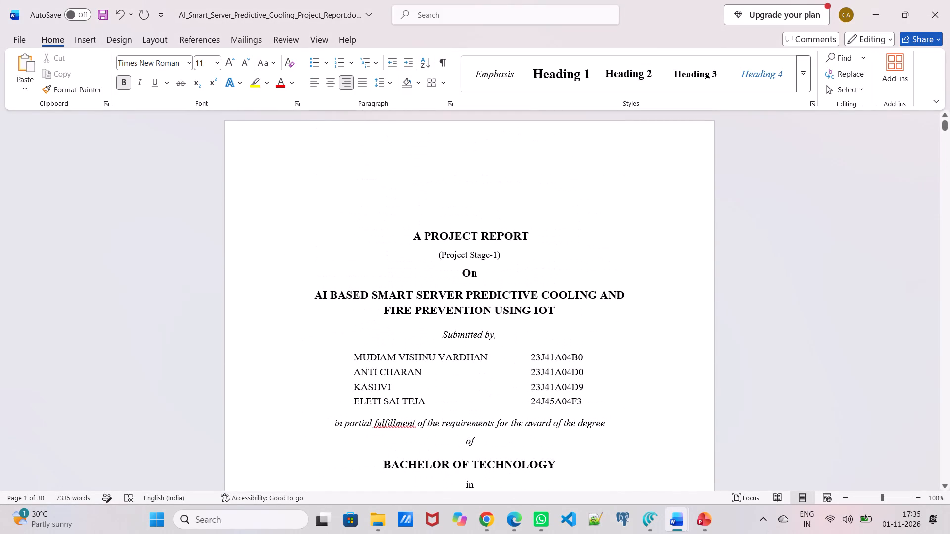
click(357, 387)
key(Left)
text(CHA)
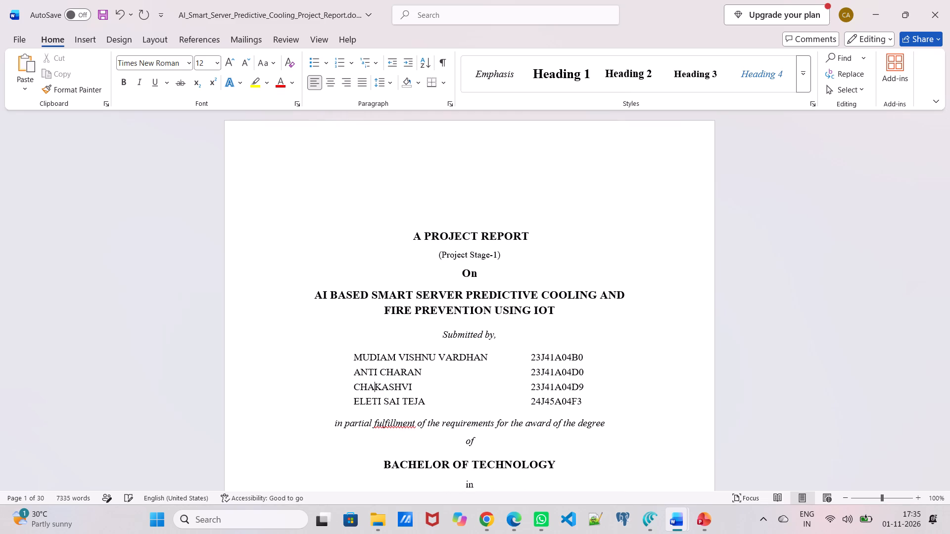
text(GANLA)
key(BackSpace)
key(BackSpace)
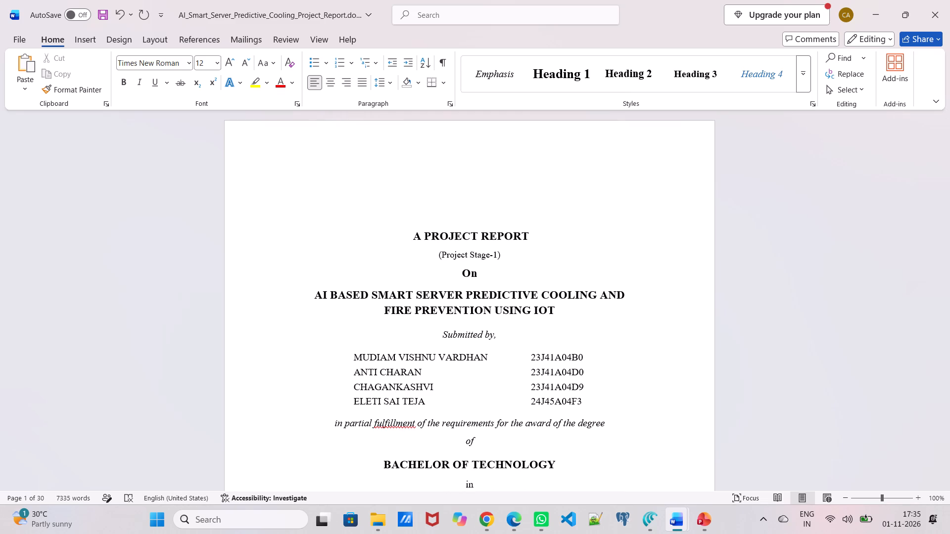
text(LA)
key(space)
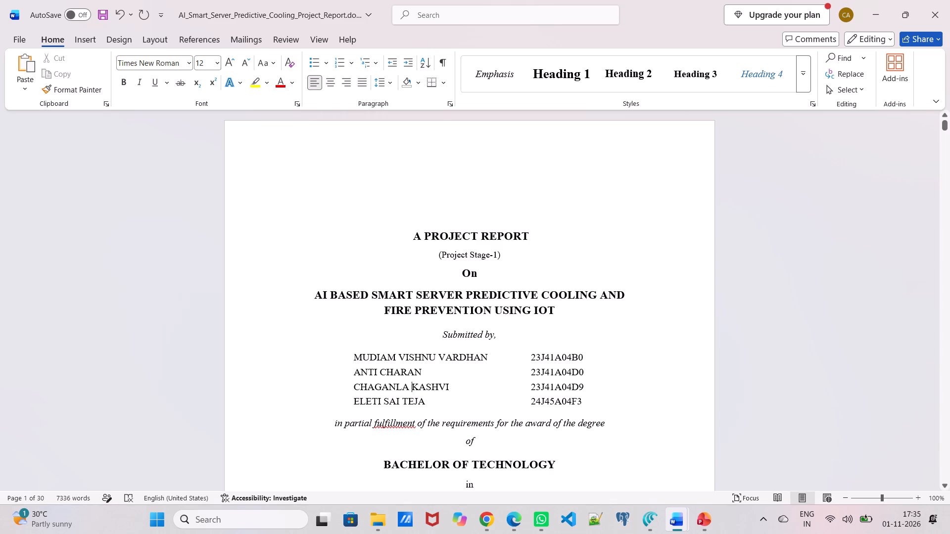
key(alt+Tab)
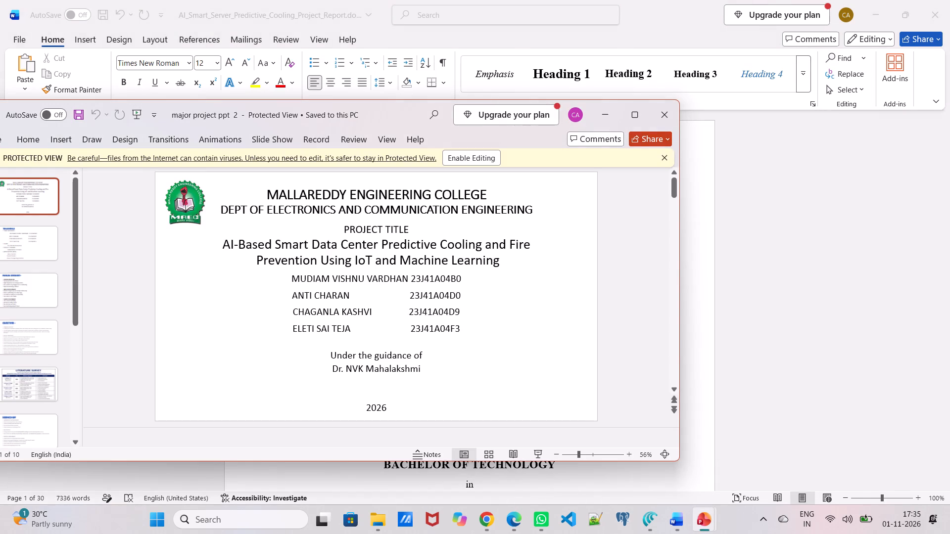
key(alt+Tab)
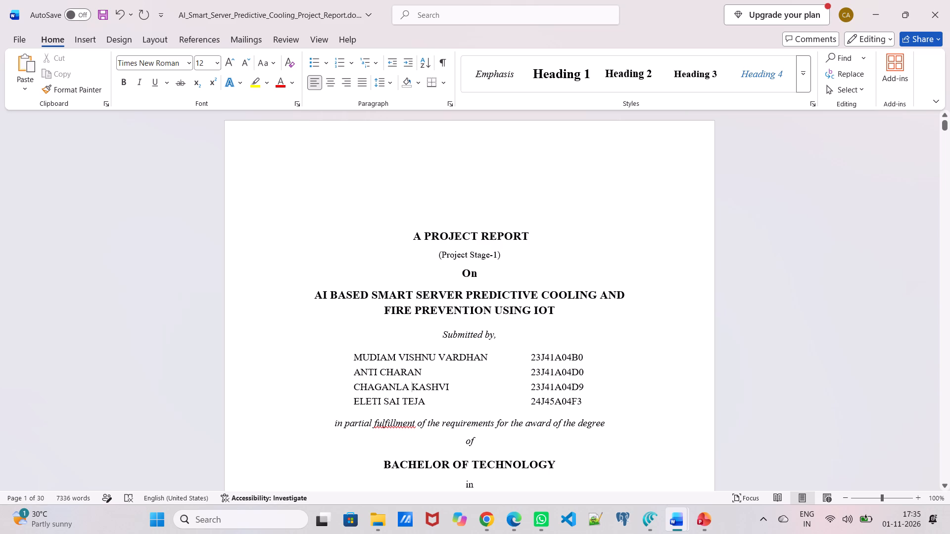
Review the report's front matter from the title page through the Acknowledgement and Abstract to the table of contents.
scroll(604, 413, down, 3)
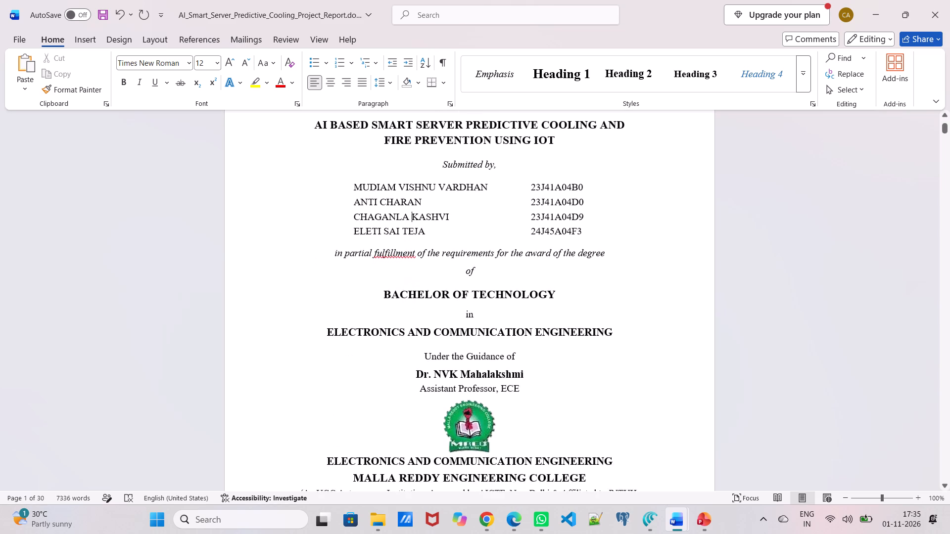
scroll(604, 413, down, 9)
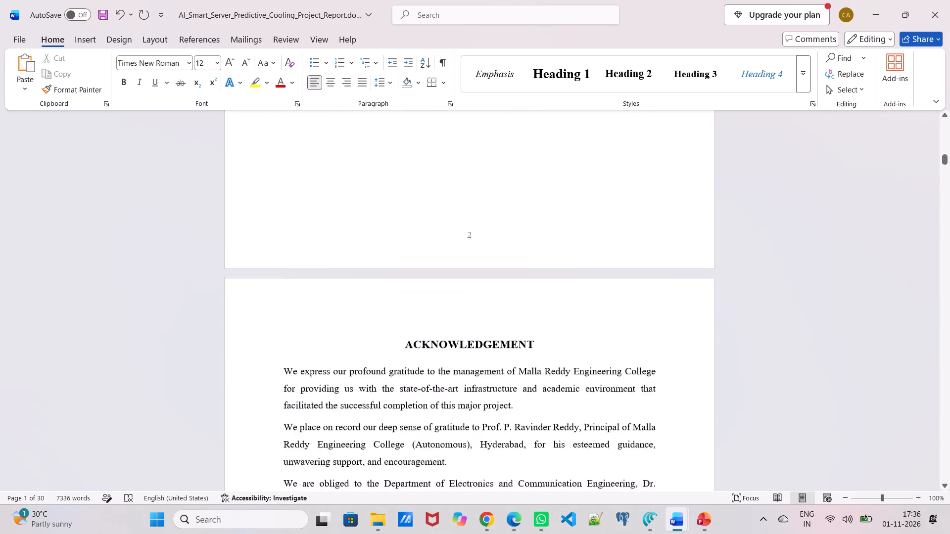
scroll(604, 413, down, 5)
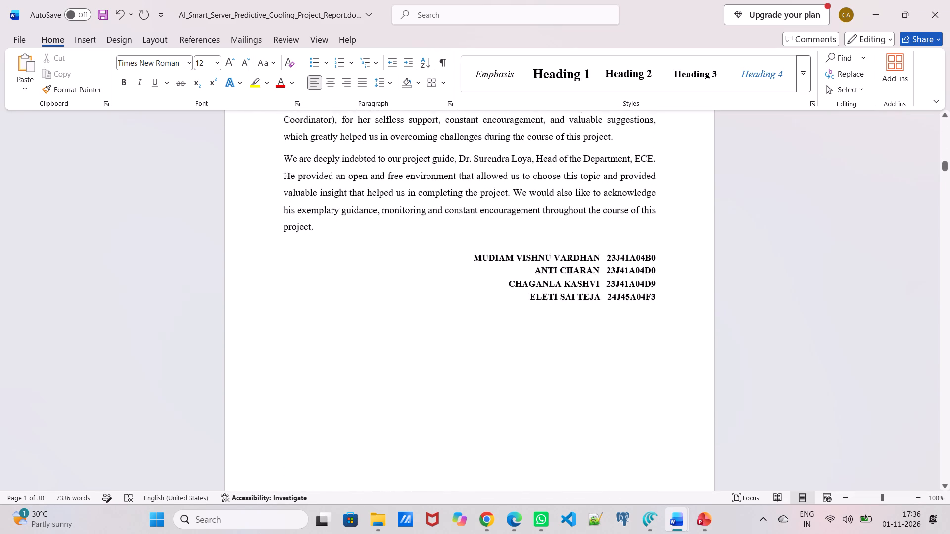
scroll(604, 413, down, 3)
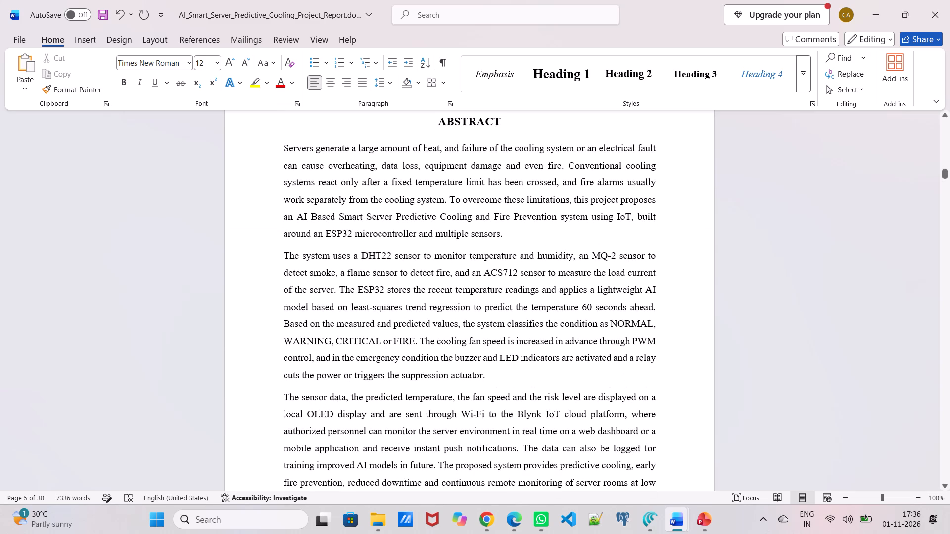
scroll(607, 398, down, 3)
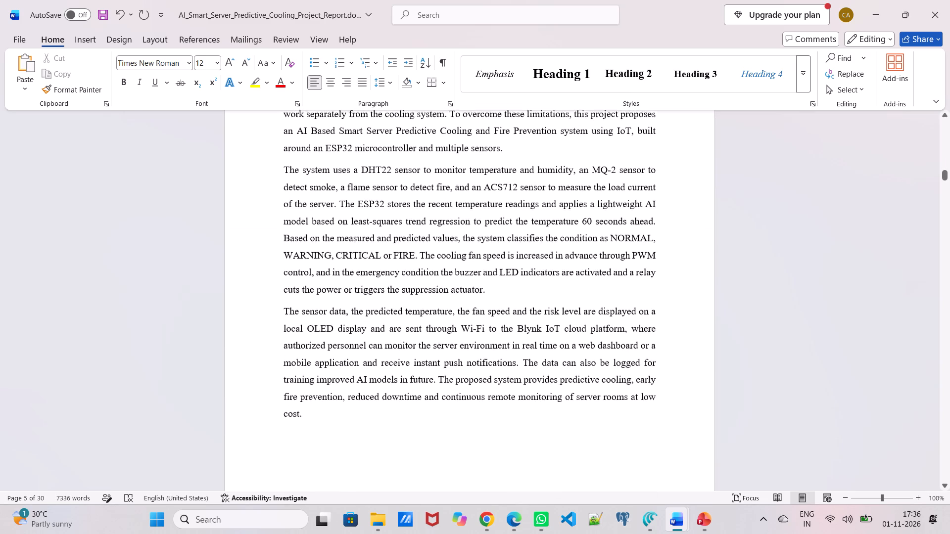
scroll(607, 398, down, 6)
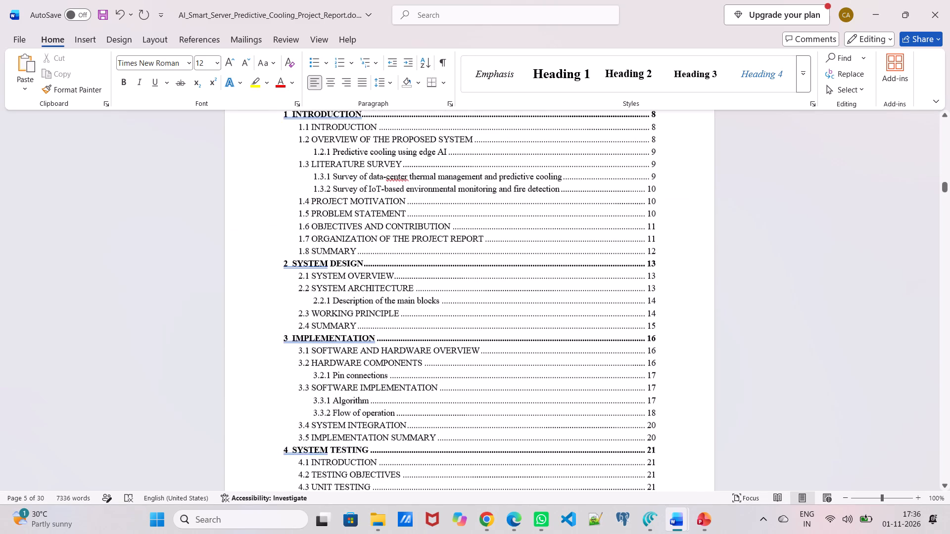
Remove the extra space after the chapter number in the INTRODUCTION, SYSTEM DESIGN and IMPLEMENTATION entries of the table of contents.
scroll(607, 398, up, 1)
click(607, 398)
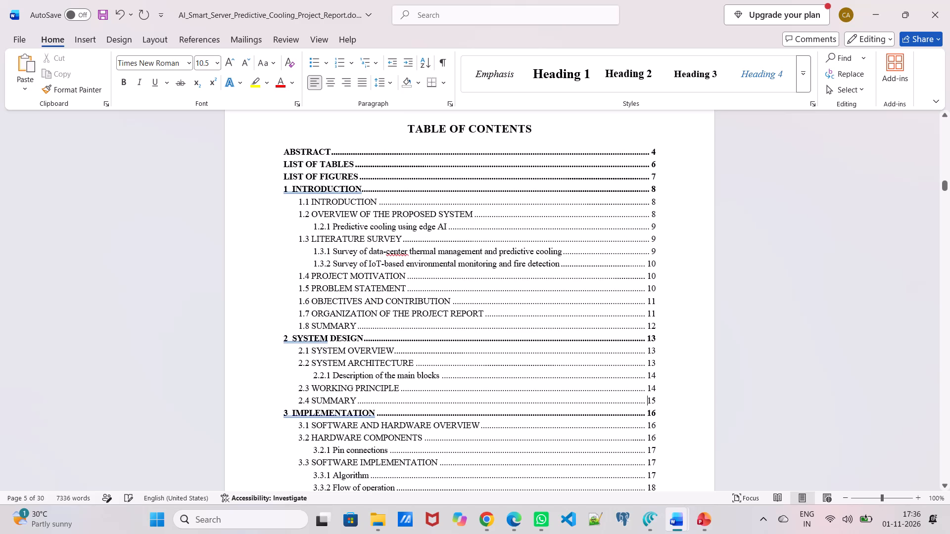
click(315, 335)
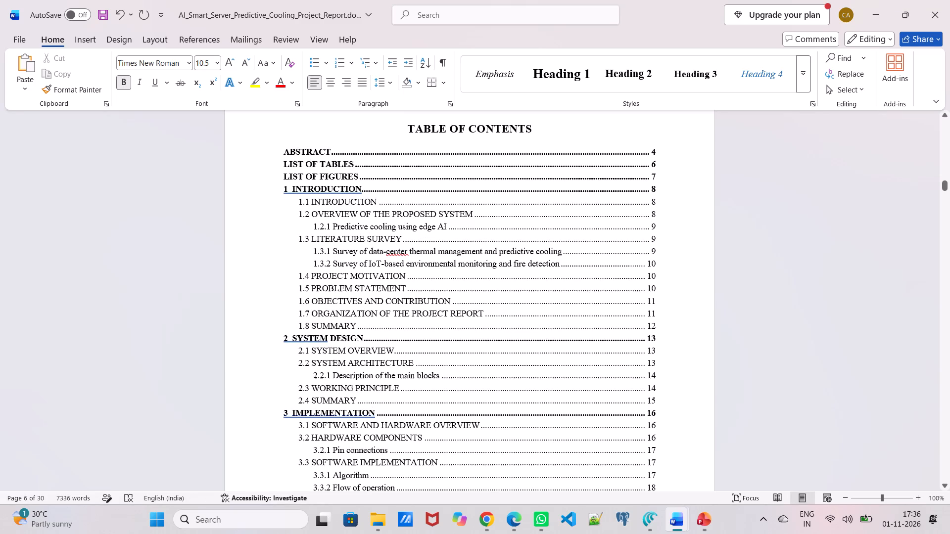
click(291, 191)
key(BackSpace)
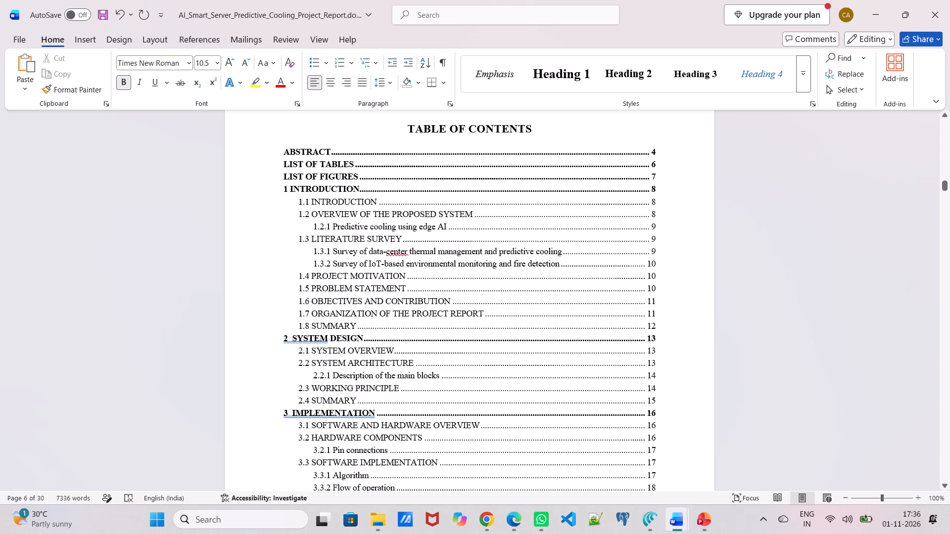
click(285, 284)
click(290, 340)
key(Right)
key(BackSpace)
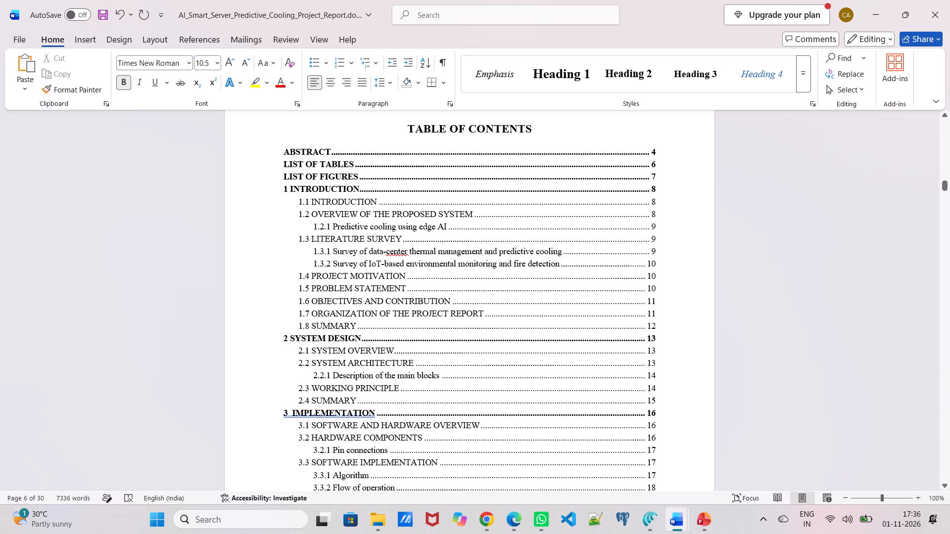
click(291, 412)
key(Right)
key(BackSpace)
key(BackSpace)
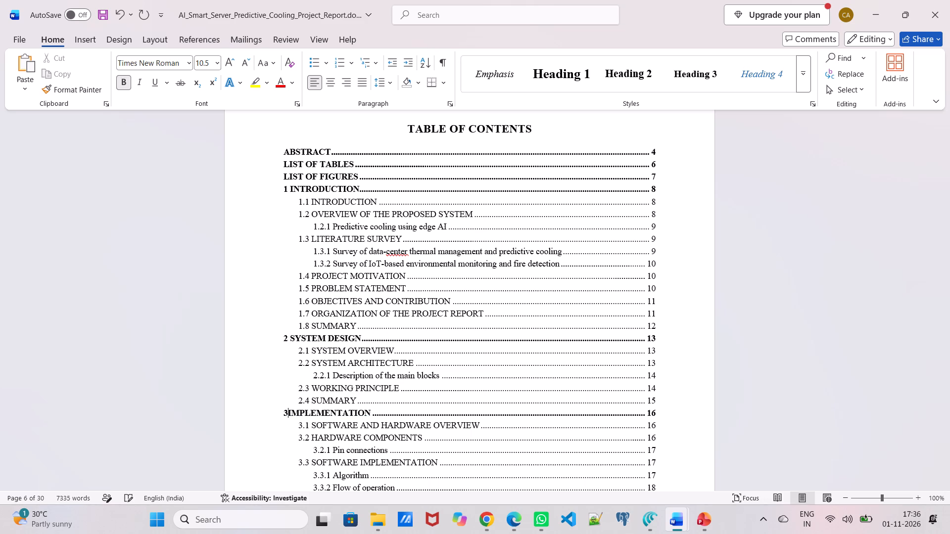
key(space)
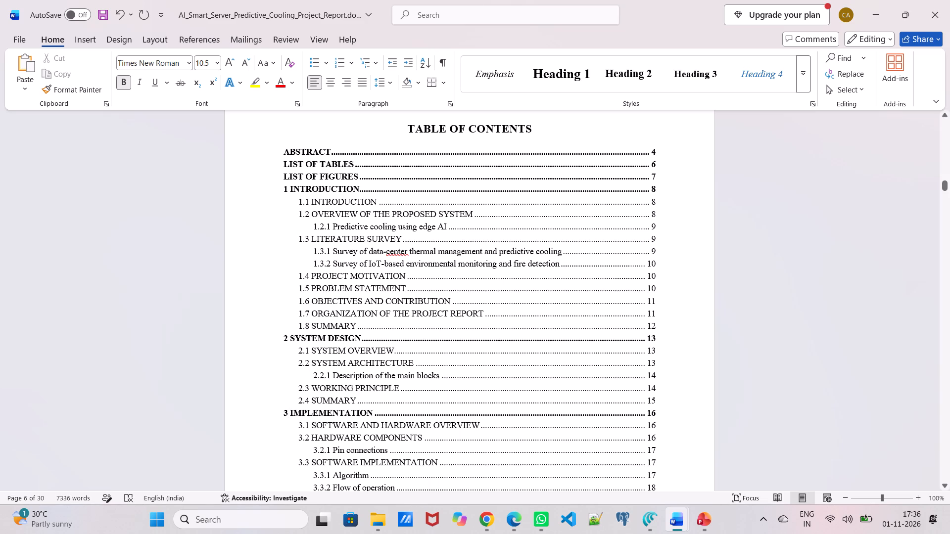
click(261, 417)
click(270, 338)
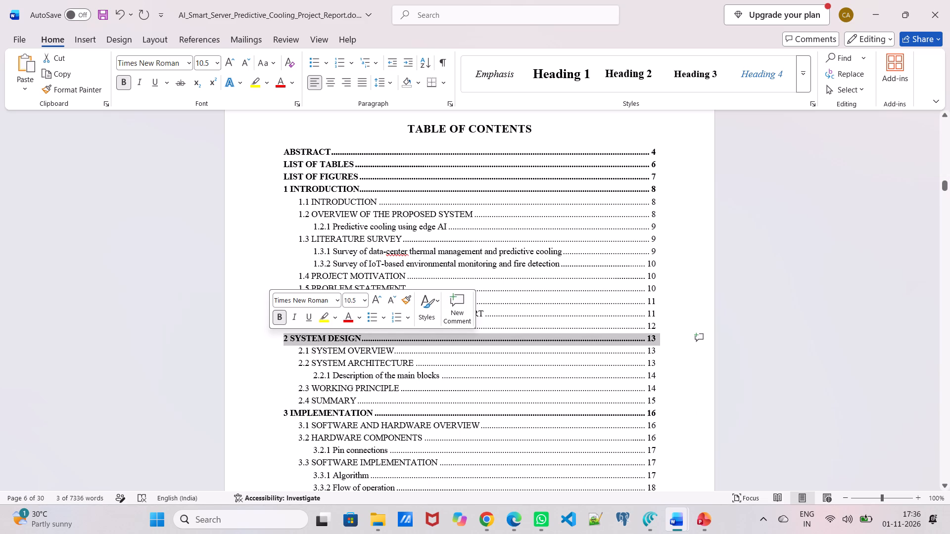
click(355, 403)
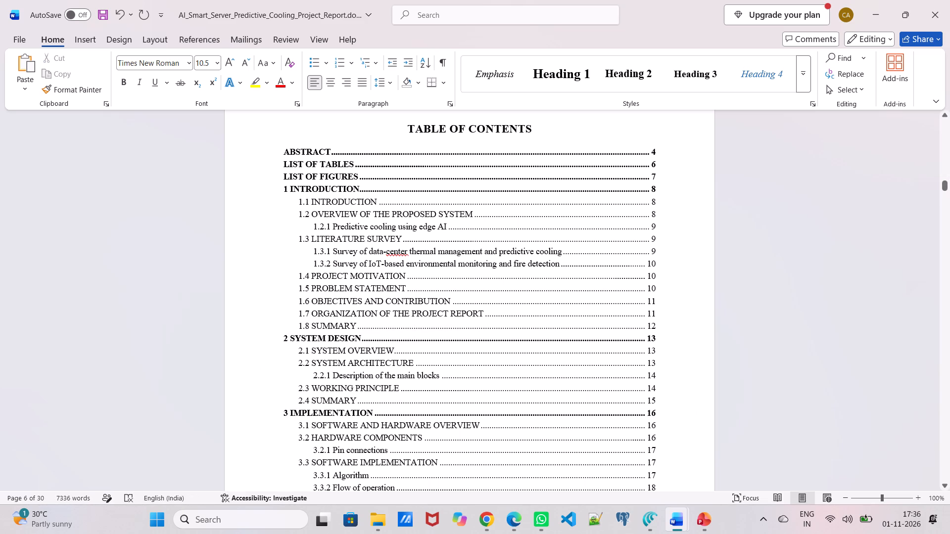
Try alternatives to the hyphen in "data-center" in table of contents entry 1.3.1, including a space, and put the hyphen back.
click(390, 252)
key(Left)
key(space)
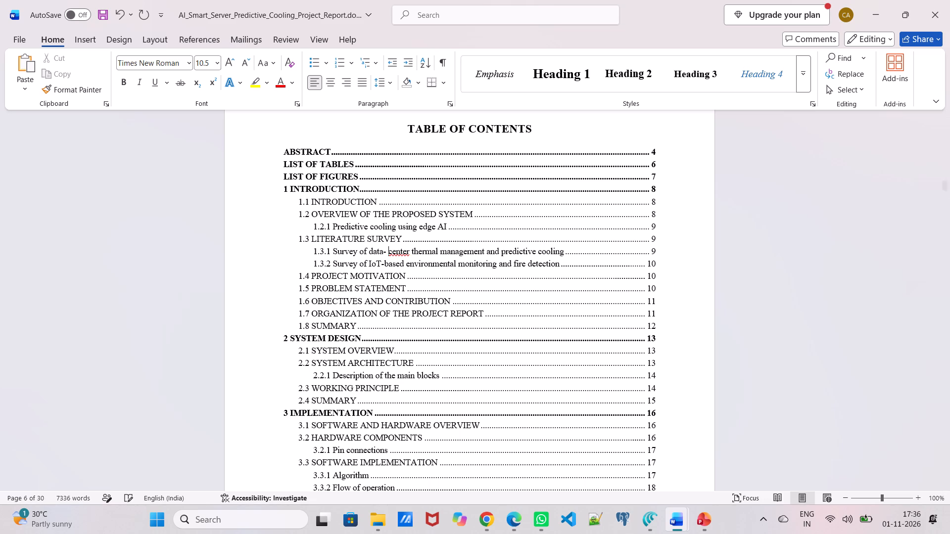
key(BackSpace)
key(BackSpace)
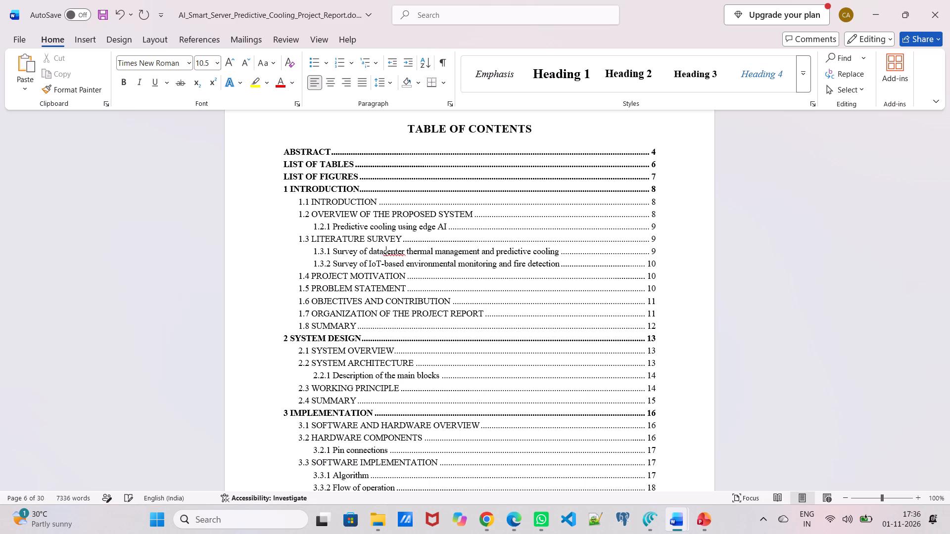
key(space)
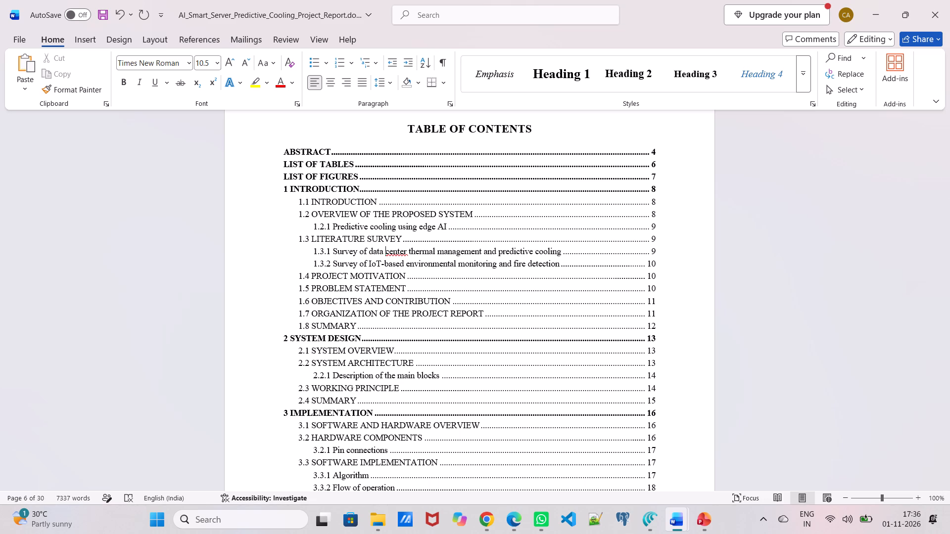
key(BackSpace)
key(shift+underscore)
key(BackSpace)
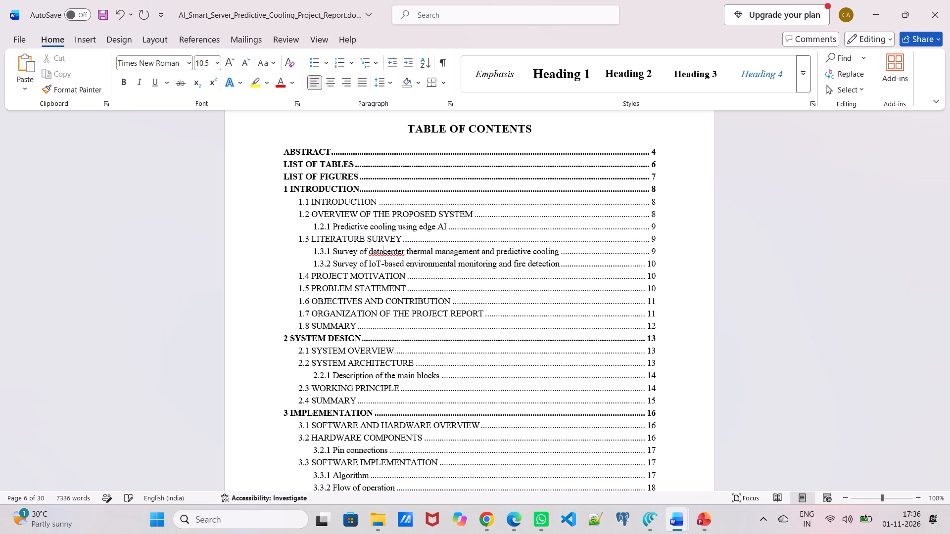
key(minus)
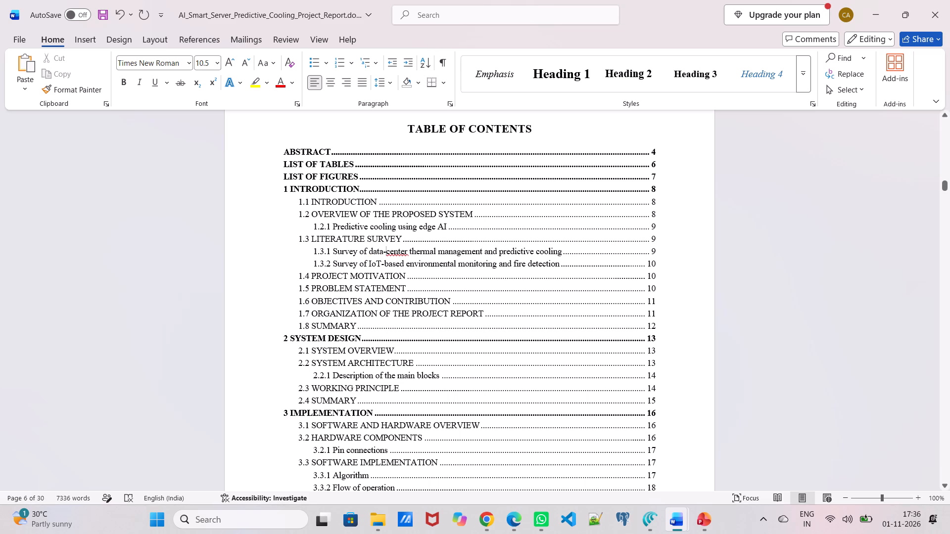
Capitalize both words in table of contents entry 1.3.1 so that it reads "Data-Center".
click(374, 253)
key(BackSpace)
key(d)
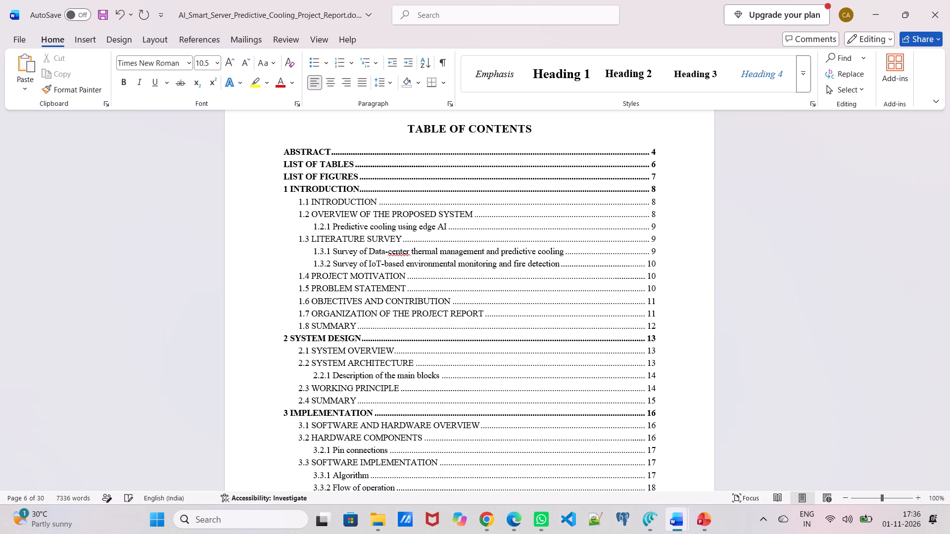
key(Right)
key(Right)
key(Right)
key(Right)
key(Right)
key(BackSpace)
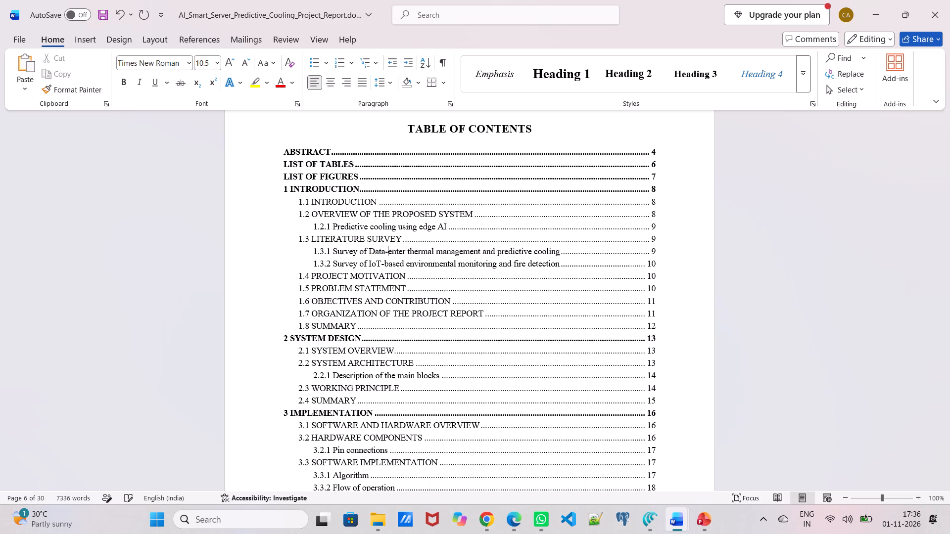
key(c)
key(Right)
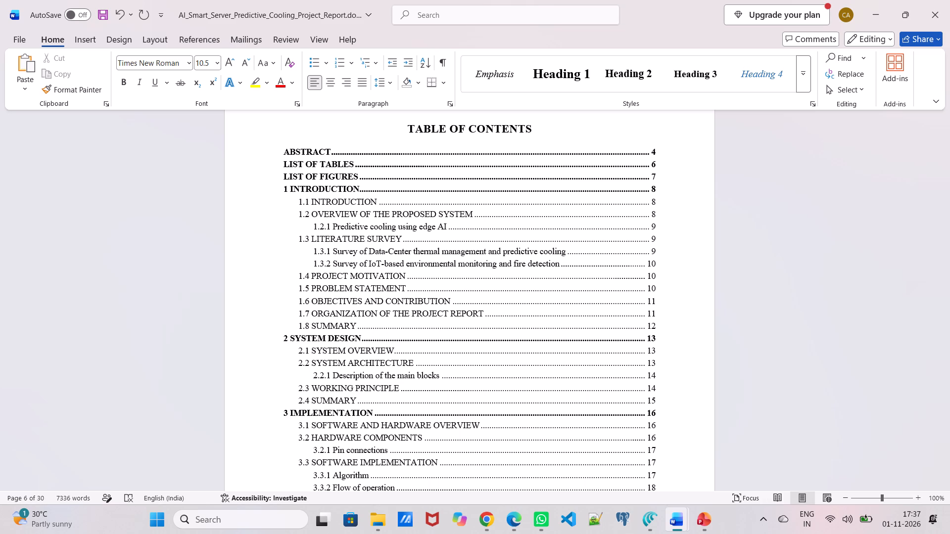
Examine the layout of the report's pages in a multi-page overview, focusing on the Acknowledgement, Abstract and table of contents.
scroll(374, 253, down, 2)
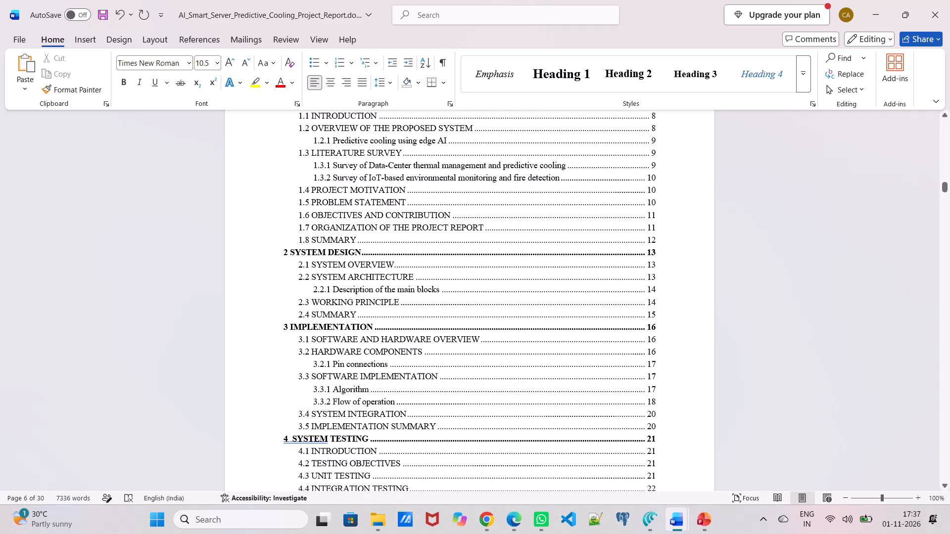
scroll(374, 253, up, 2)
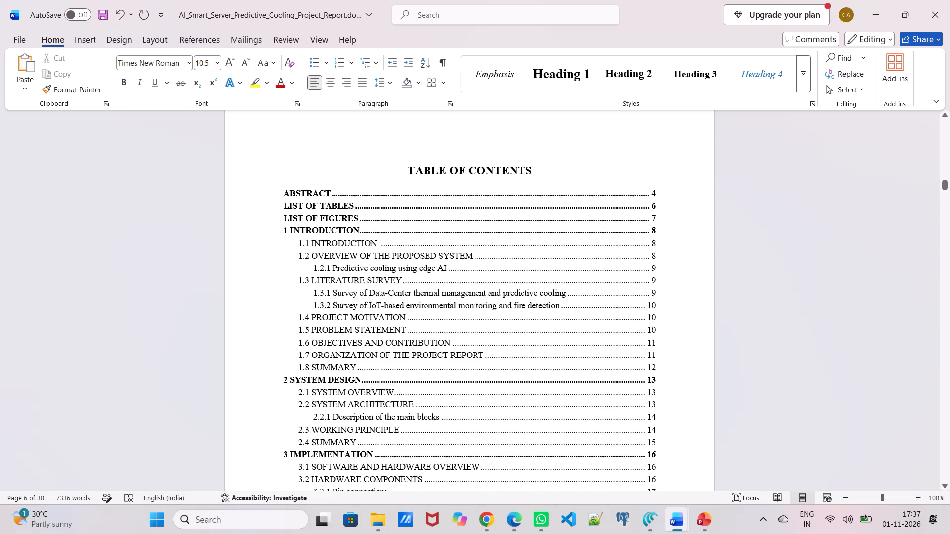
scroll(374, 253, up, 6)
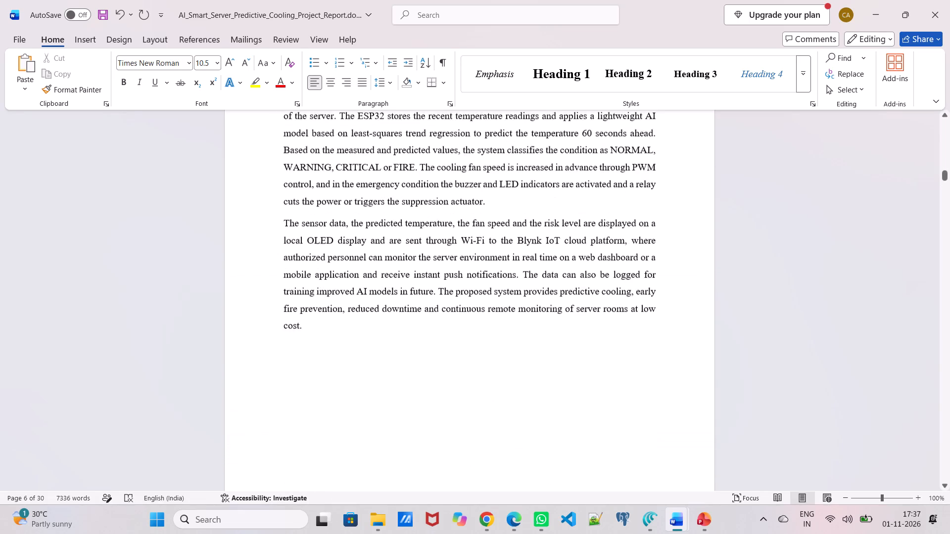
scroll(374, 253, up, 3)
scroll(374, 253, down, 2)
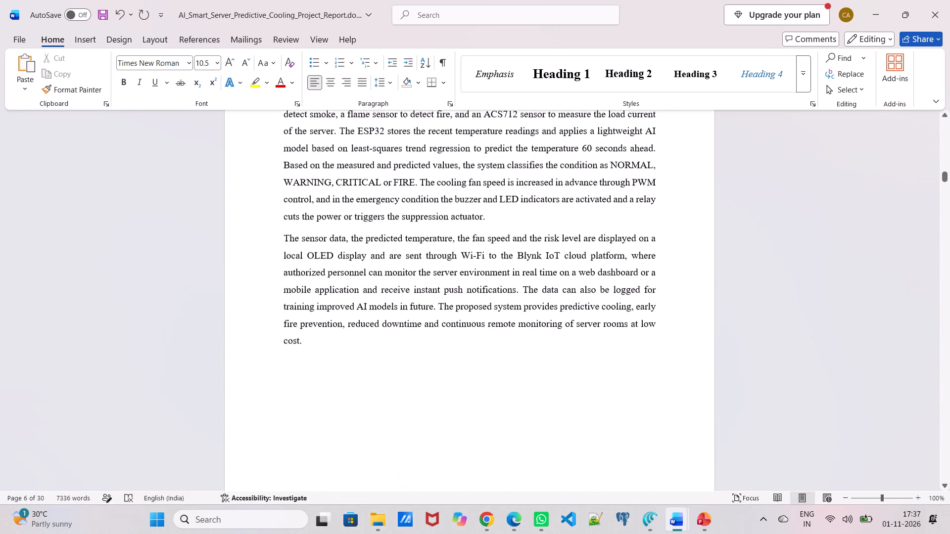
scroll(374, 253, down, 3)
ctrl+scroll(374, 253, down, 2)
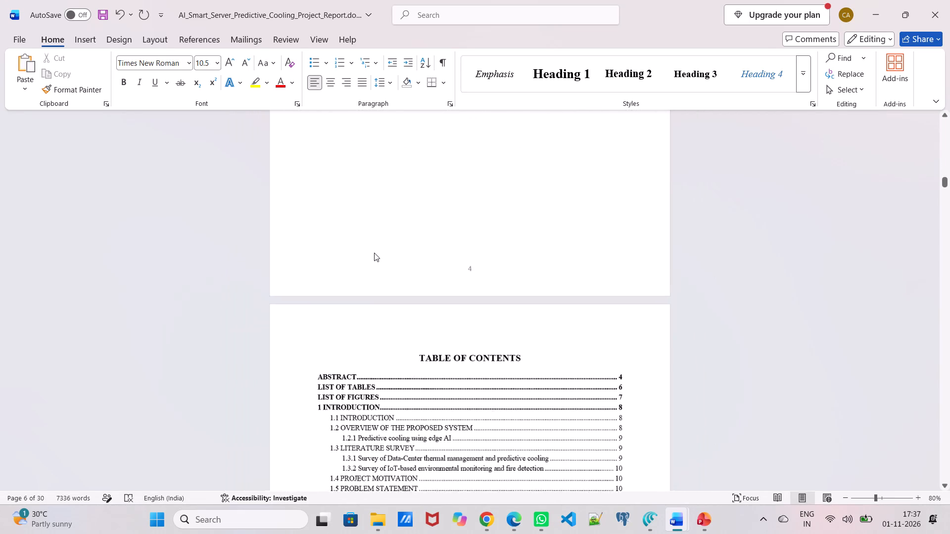
ctrl+scroll(374, 253, down, 5)
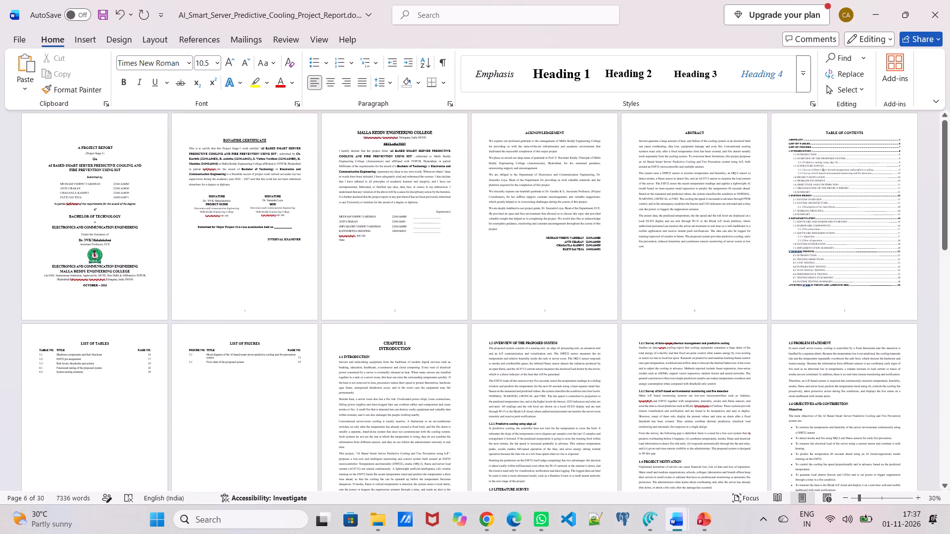
scroll(846, 221, up, 4)
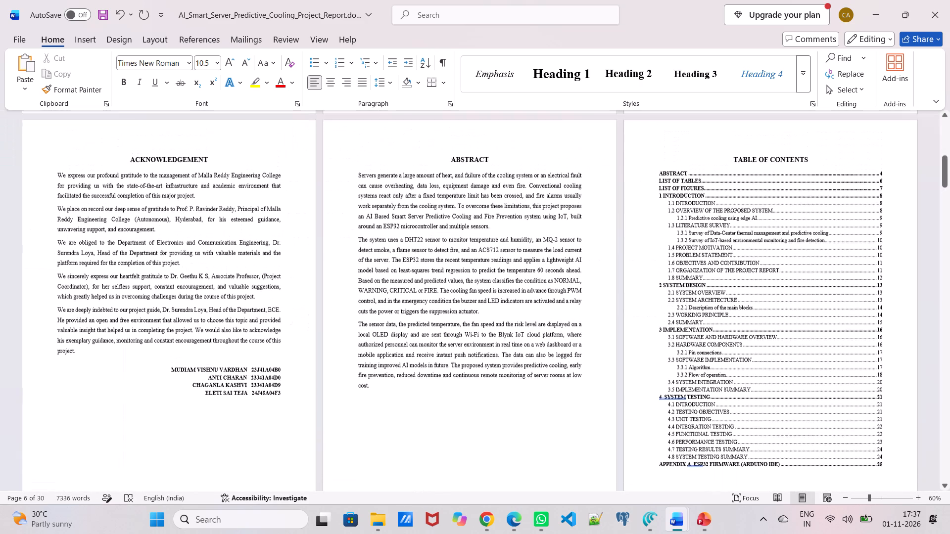
scroll(846, 221, up, 1)
scroll(846, 221, down, 1)
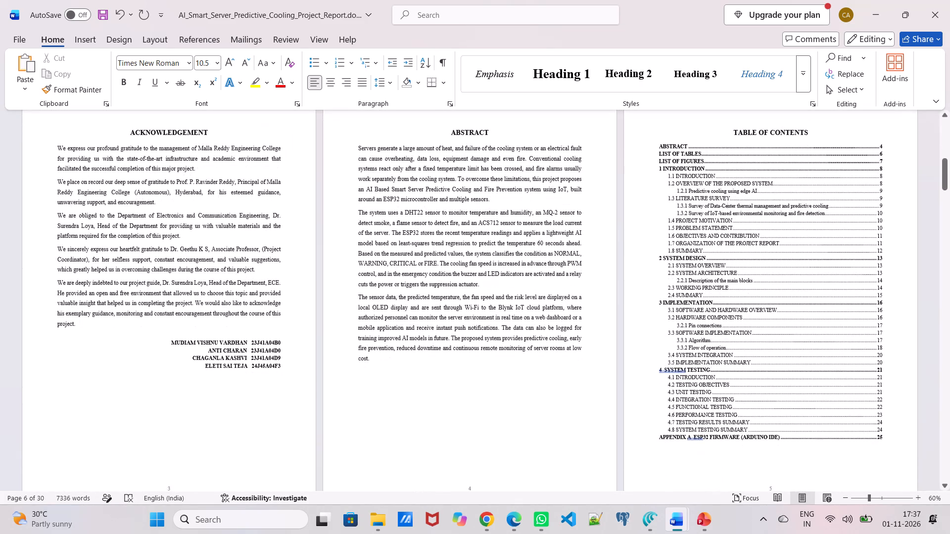
Compare the table of contents with the List of Tables, List of Figures and opening pages of Chapter 1.
scroll(846, 221, down, 1)
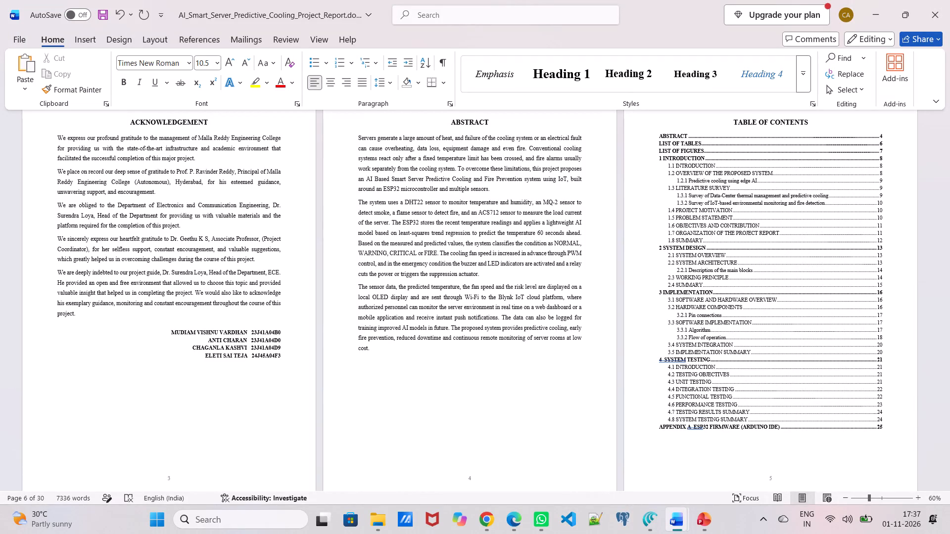
scroll(846, 221, down, 1)
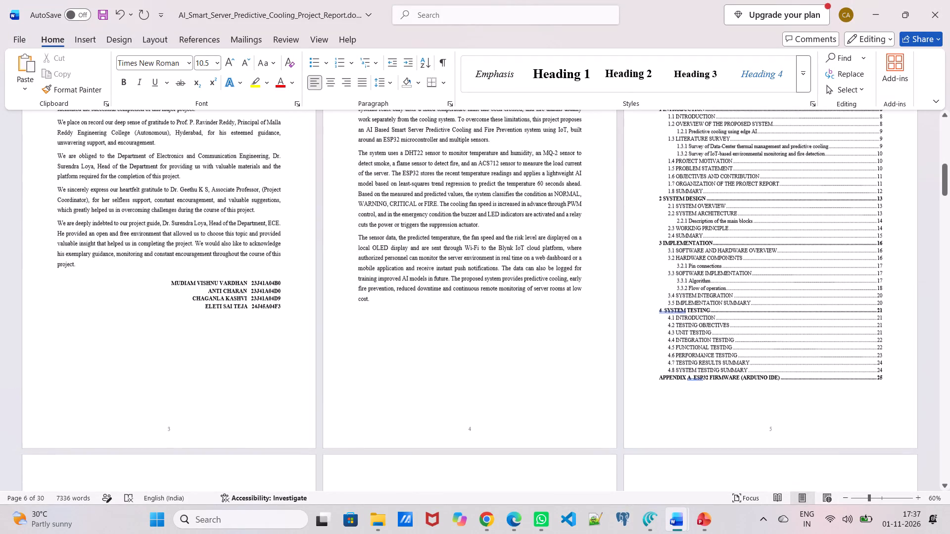
scroll(846, 221, down, 2)
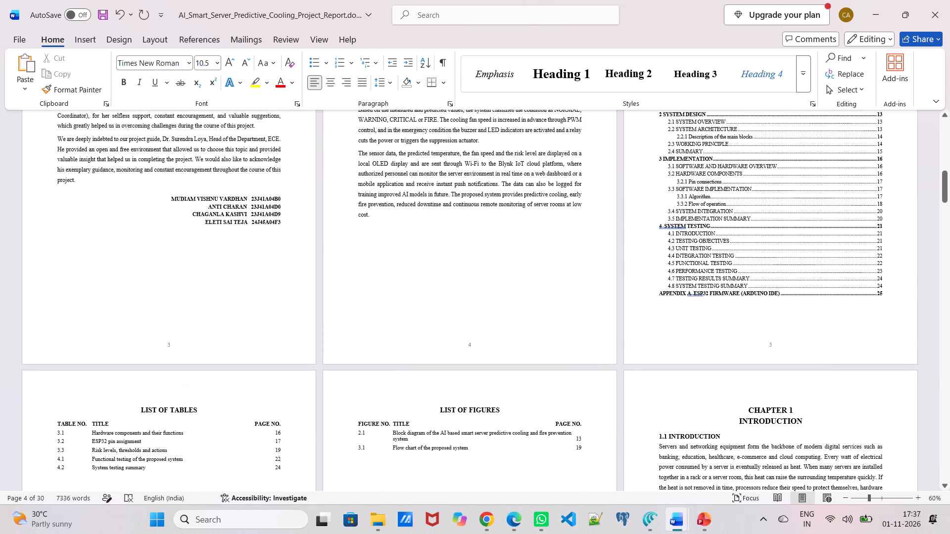
scroll(846, 221, up, 1)
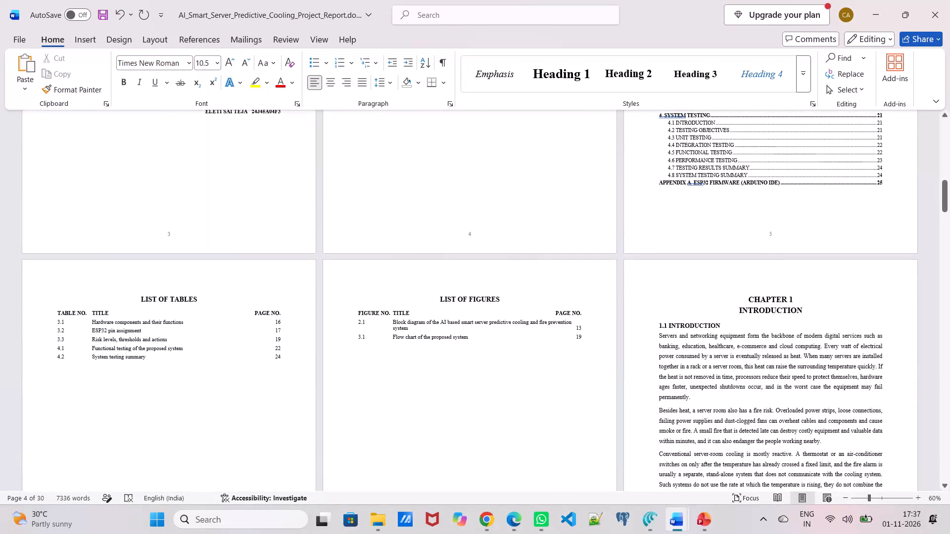
scroll(846, 221, up, 2)
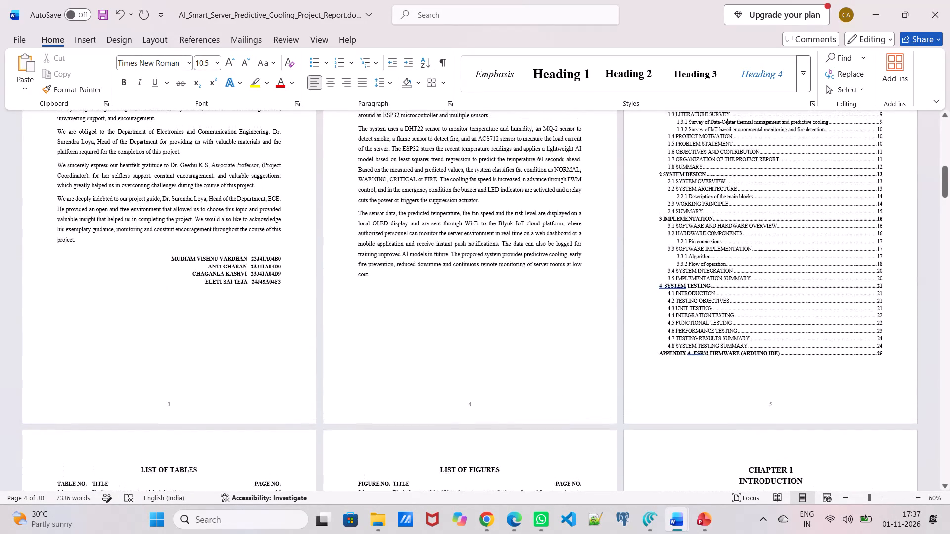
scroll(846, 221, up, 1)
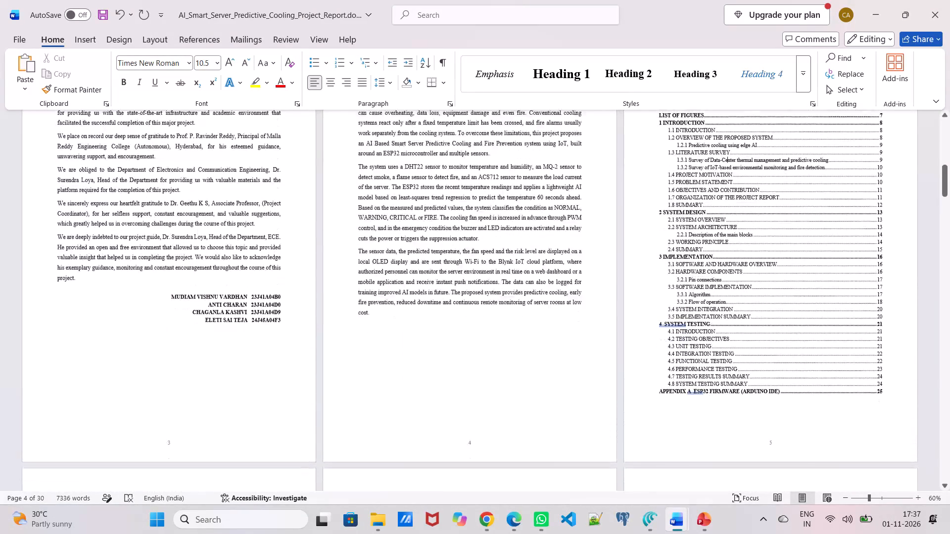
scroll(846, 221, up, 1)
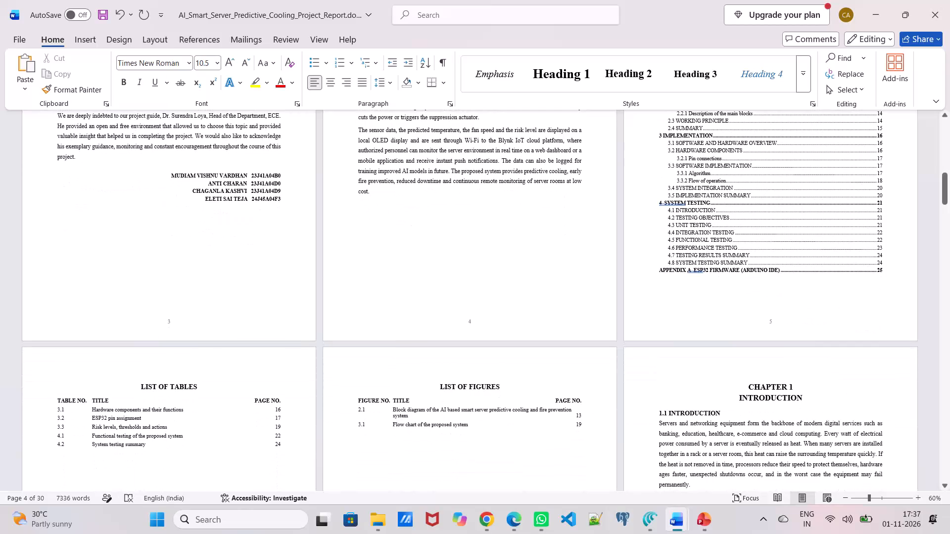
scroll(846, 221, up, 1)
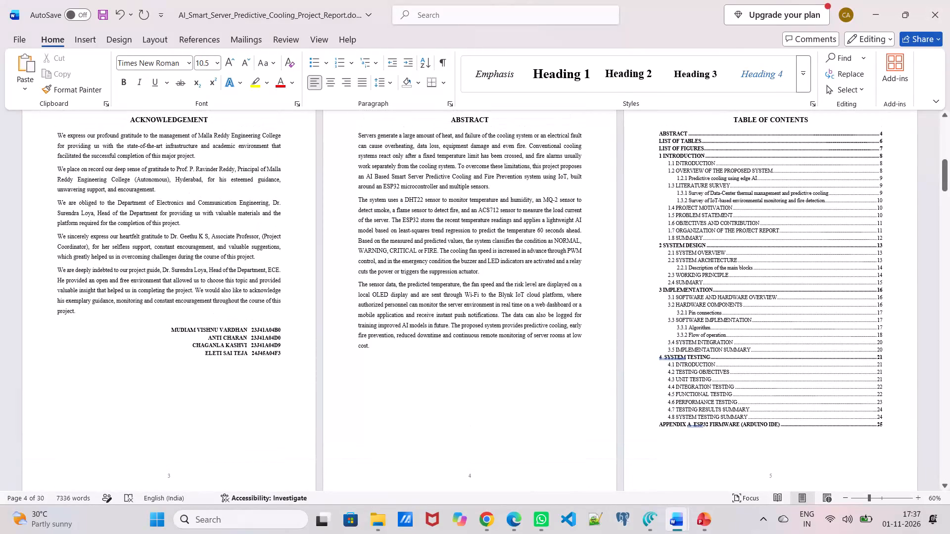
scroll(846, 221, up, 1)
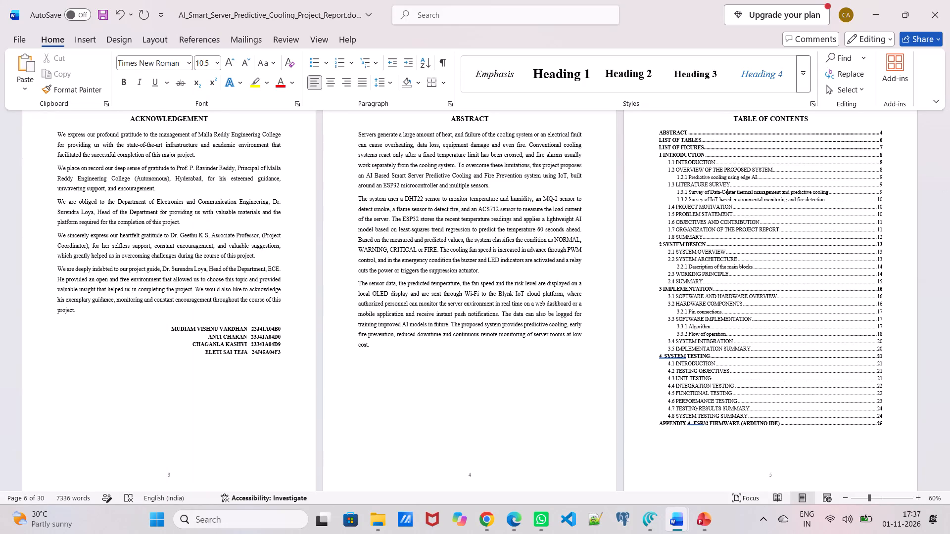
scroll(846, 221, down, 5)
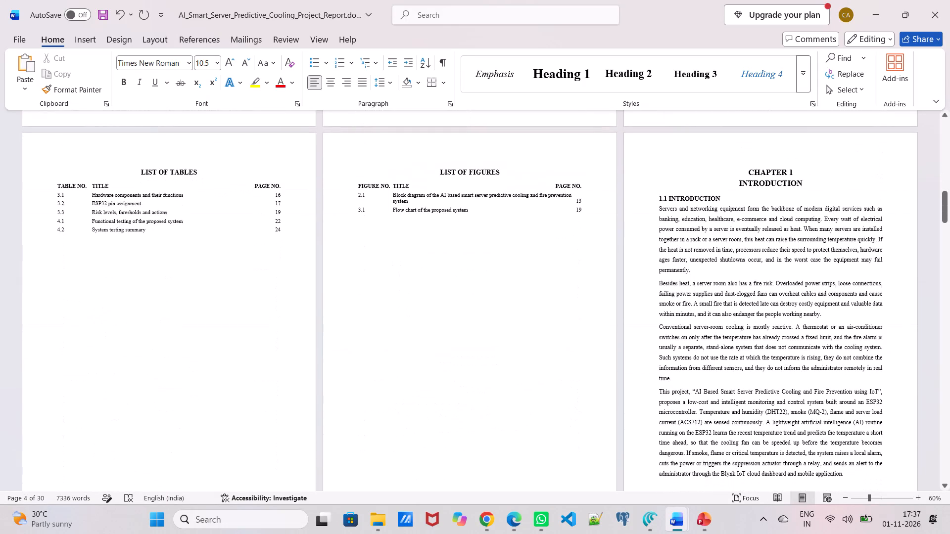
scroll(846, 221, down, 5)
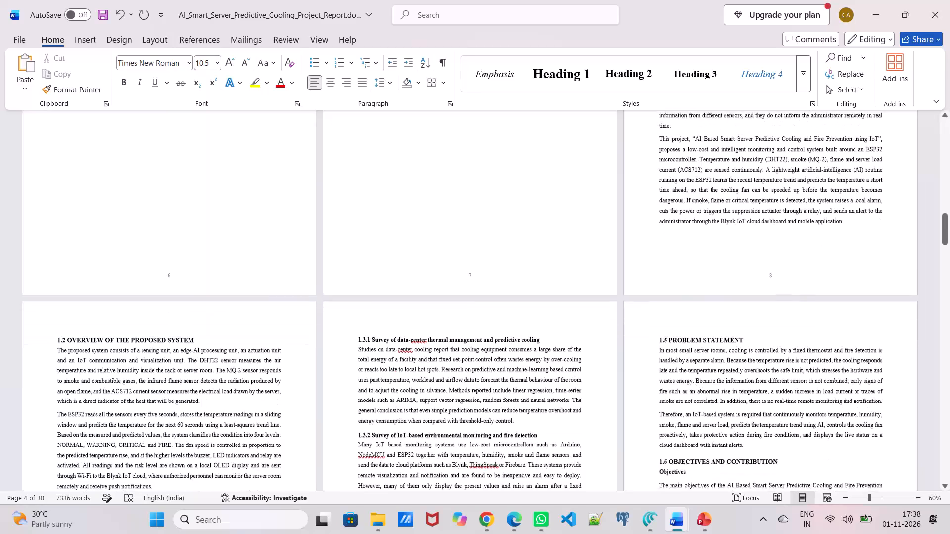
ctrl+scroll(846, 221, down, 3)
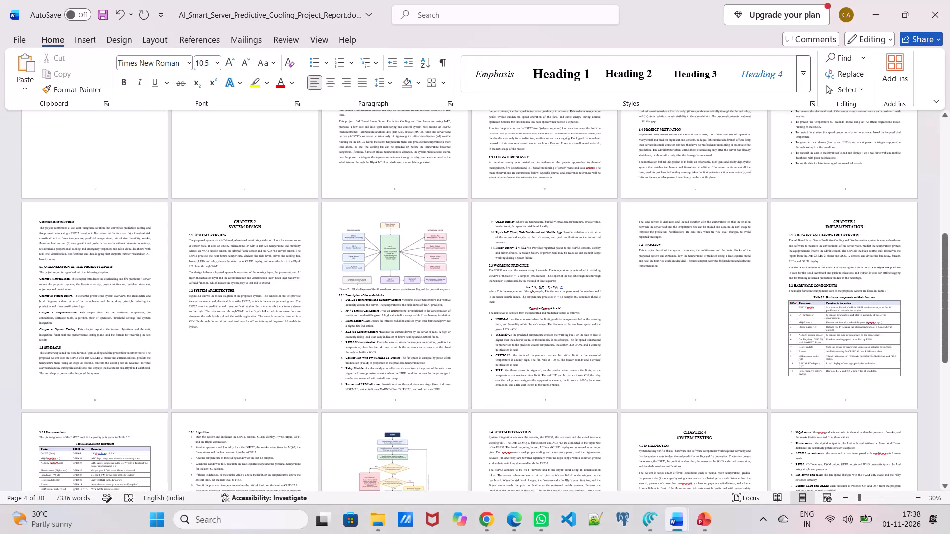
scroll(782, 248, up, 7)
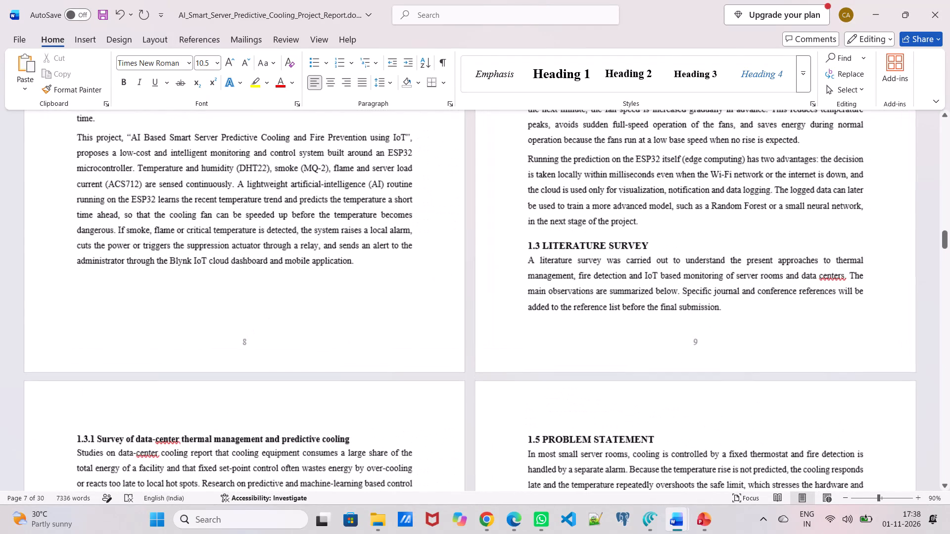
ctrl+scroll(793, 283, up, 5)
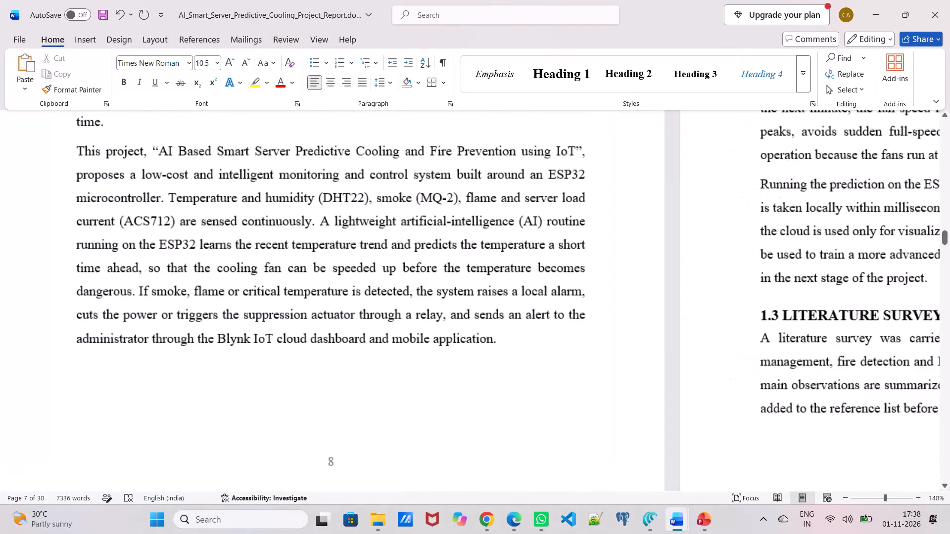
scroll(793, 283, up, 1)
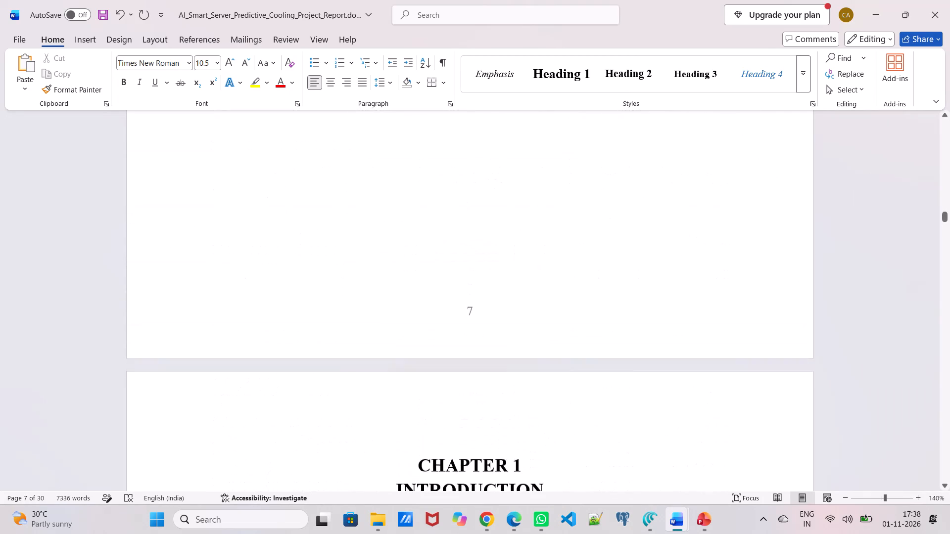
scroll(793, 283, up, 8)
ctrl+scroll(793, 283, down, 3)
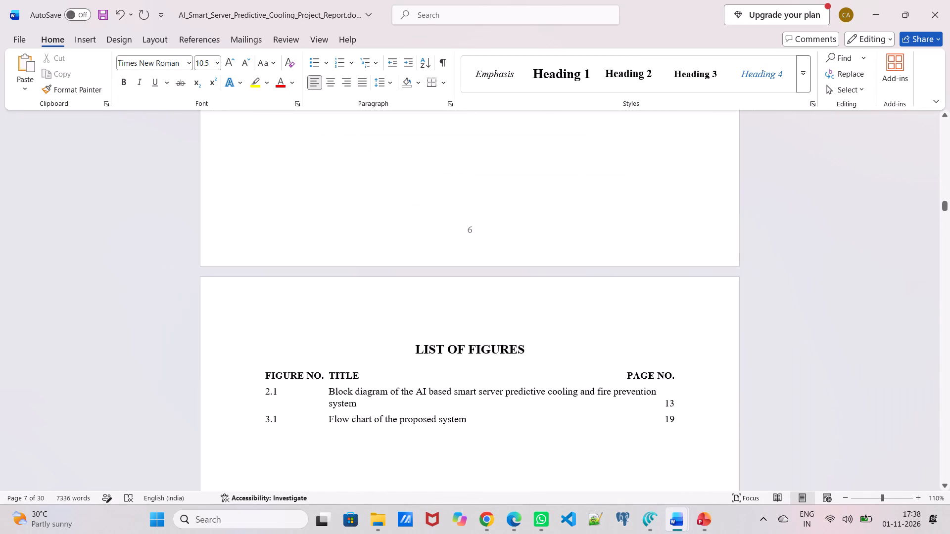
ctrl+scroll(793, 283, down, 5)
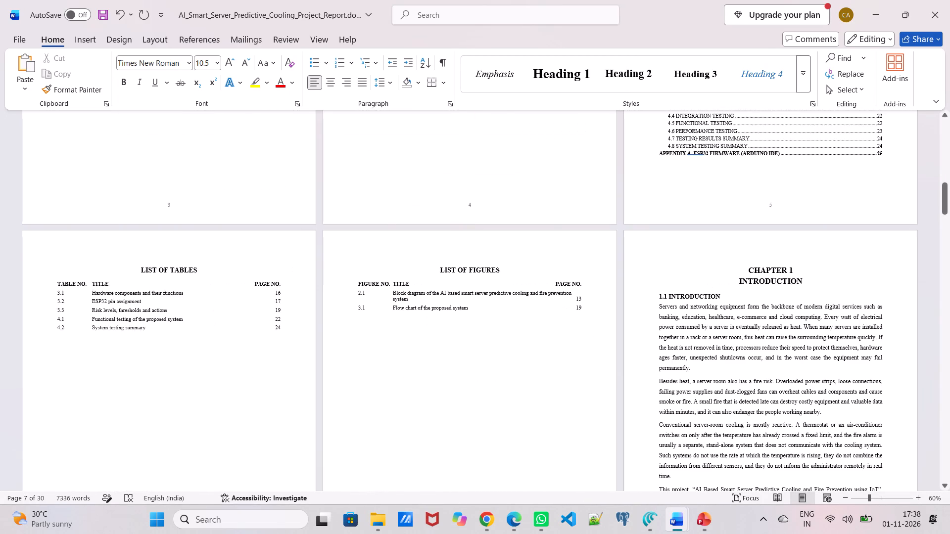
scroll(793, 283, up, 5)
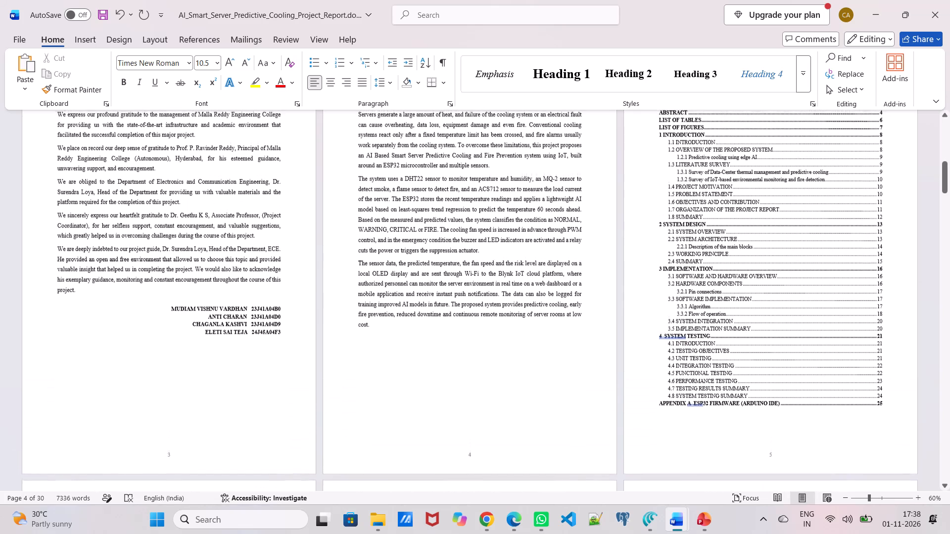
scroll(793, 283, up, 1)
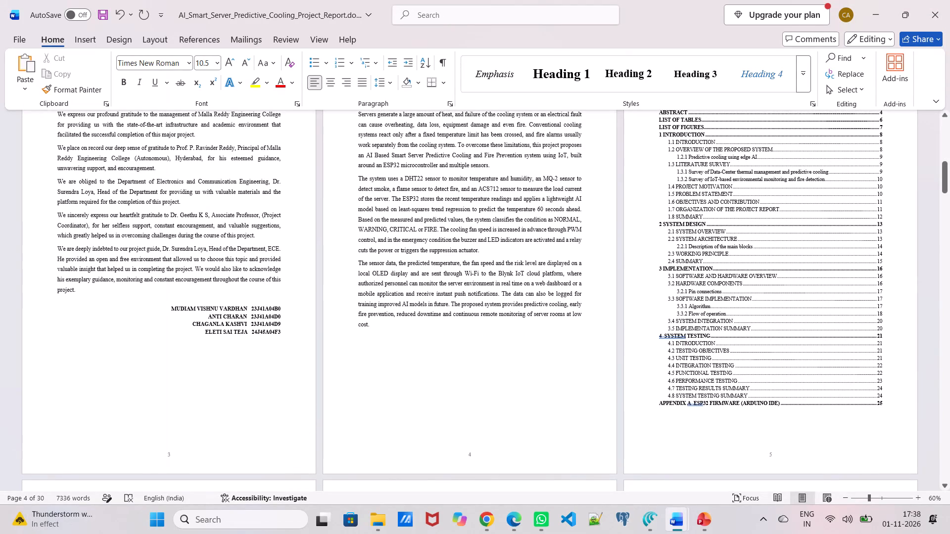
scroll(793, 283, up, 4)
Check the page numbers on which the Chapter 1 sections 1.2 to 1.6 start against the table of contents.
scroll(793, 283, down, 2)
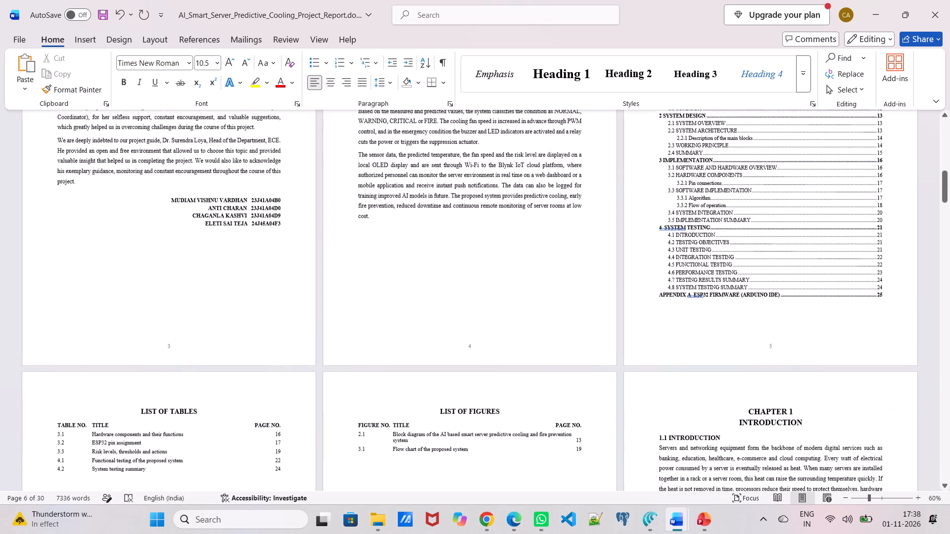
scroll(793, 283, down, 11)
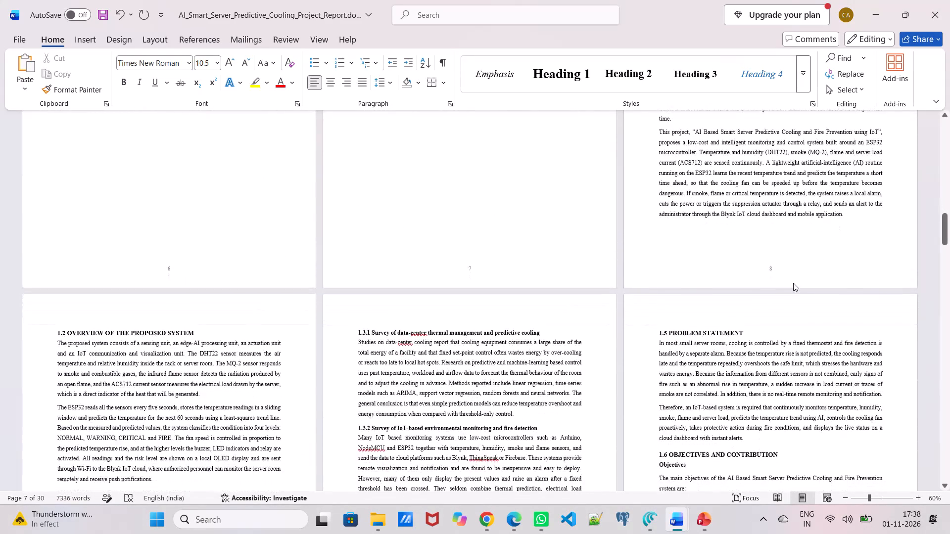
scroll(793, 283, down, 3)
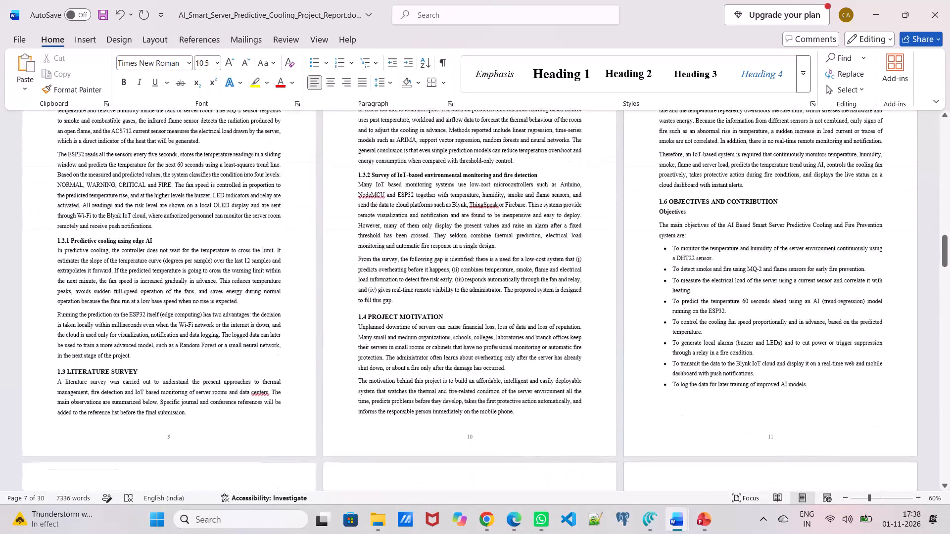
scroll(793, 283, up, 1)
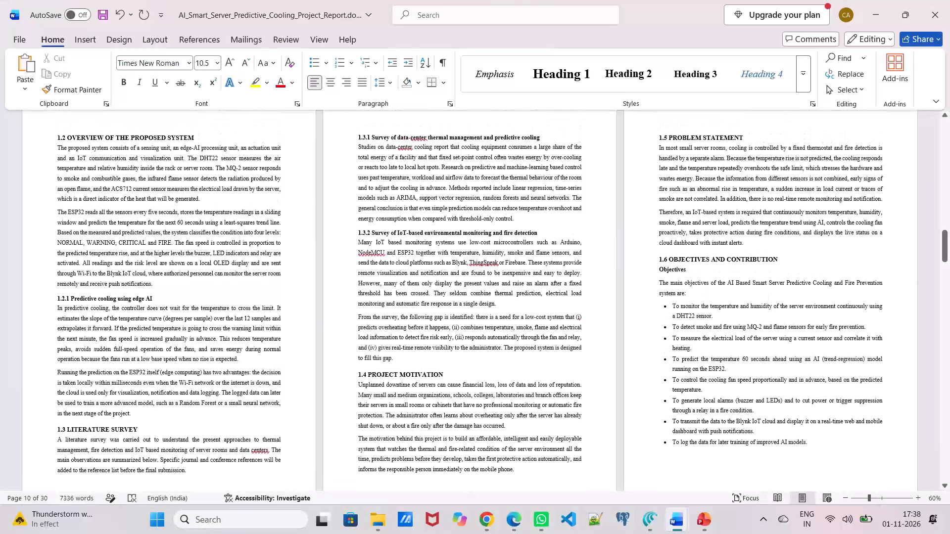
scroll(793, 283, up, 12)
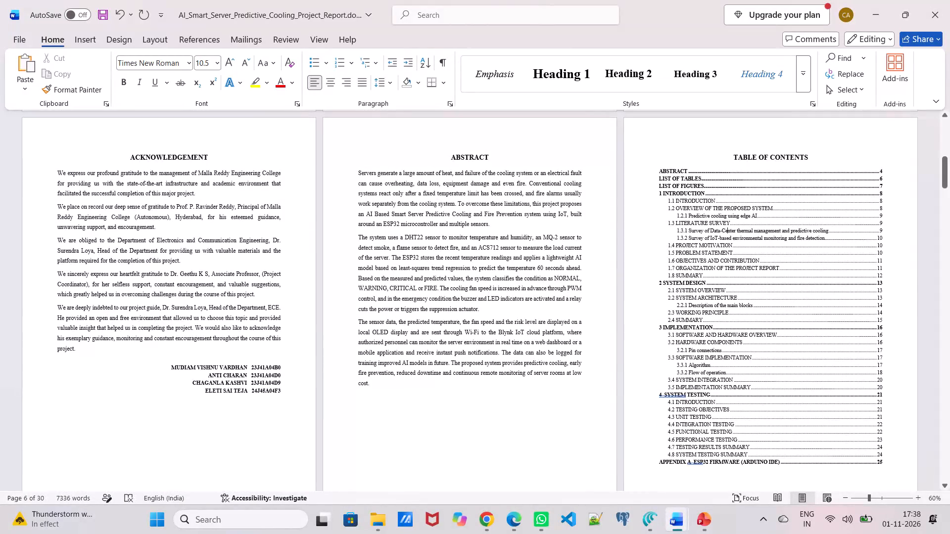
Set the page number of entry 1.2 OVERVIEW OF THE PROPOSED SYSTEM in the table of contents to 9.
click(884, 212)
key(BackSpace)
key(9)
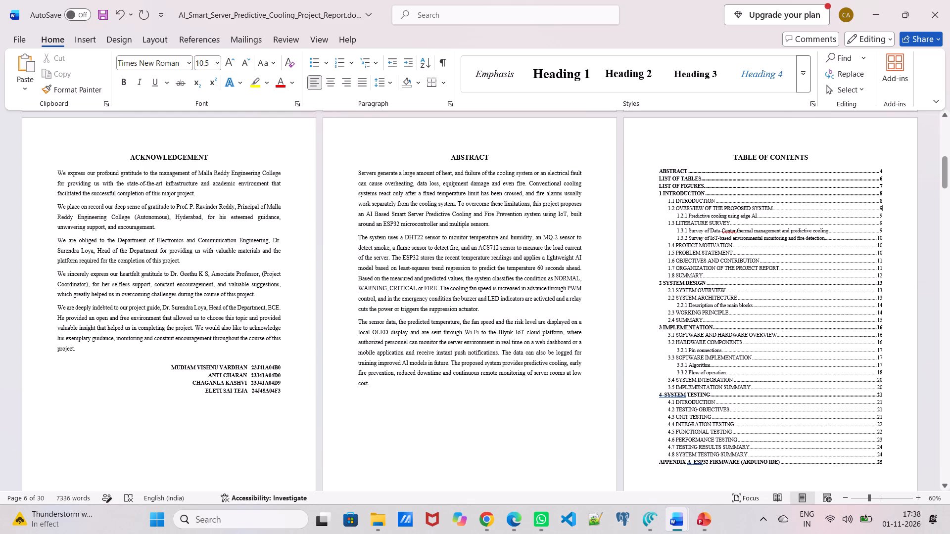
Check the pages on which sections 1.3, 1.3.1 and 1.3.2 of Chapter 1 start against the table of contents.
click(886, 222)
scroll(886, 222, down, 1)
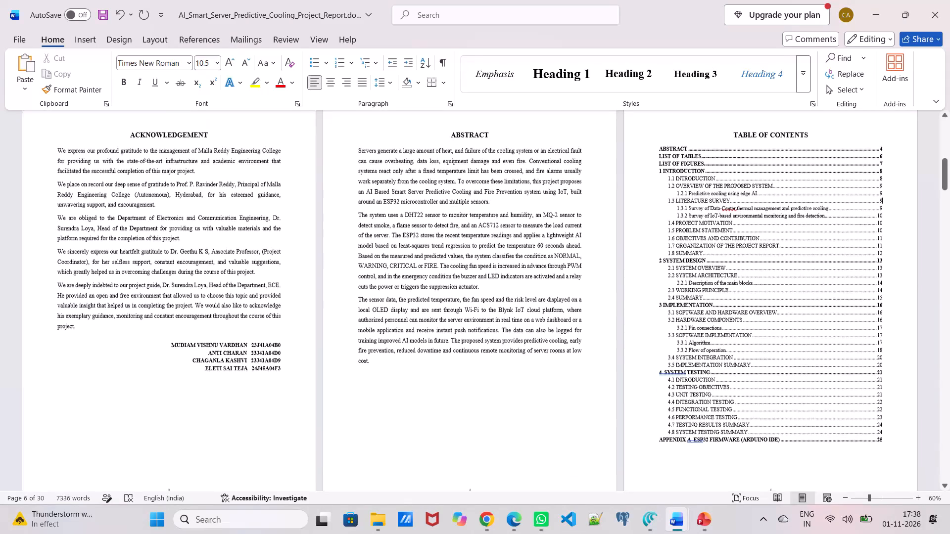
scroll(886, 222, down, 5)
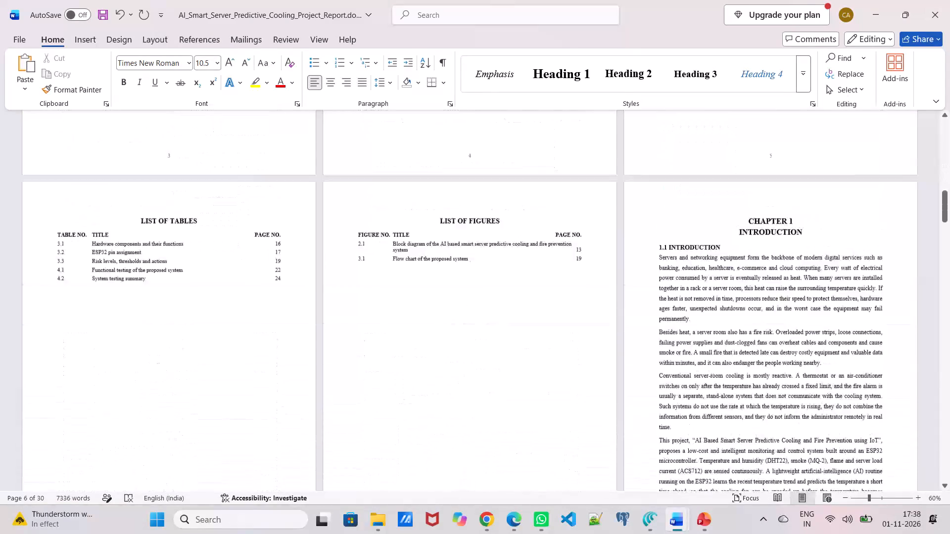
scroll(886, 222, down, 5)
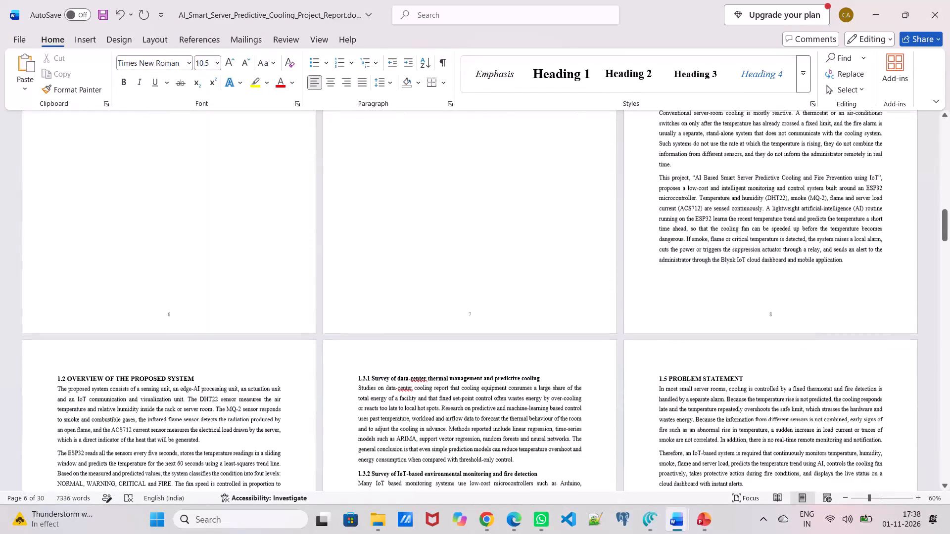
scroll(886, 222, down, 3)
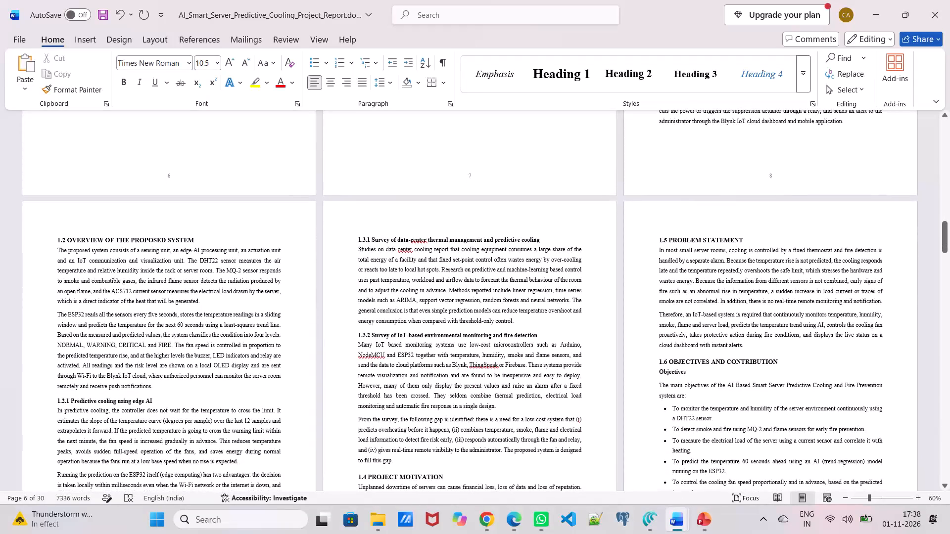
scroll(886, 222, down, 3)
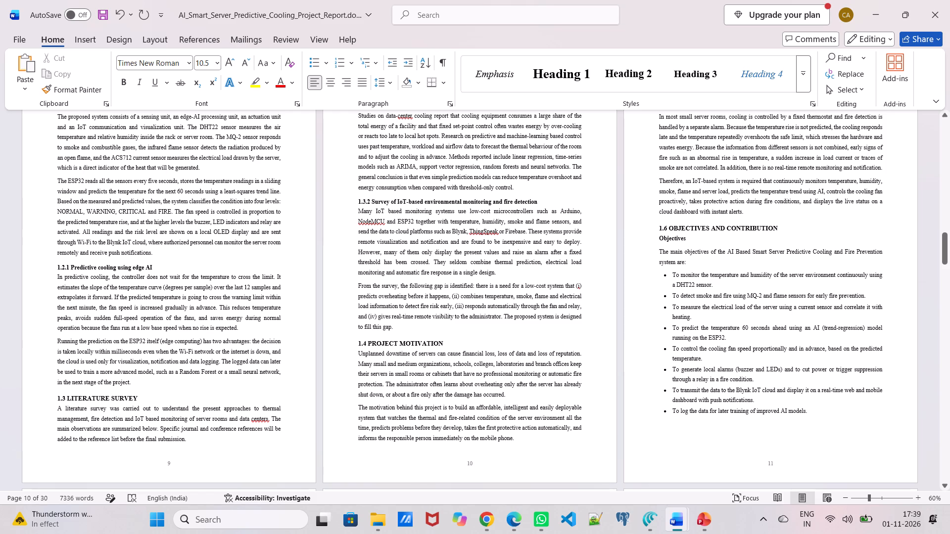
scroll(566, 374, up, 1)
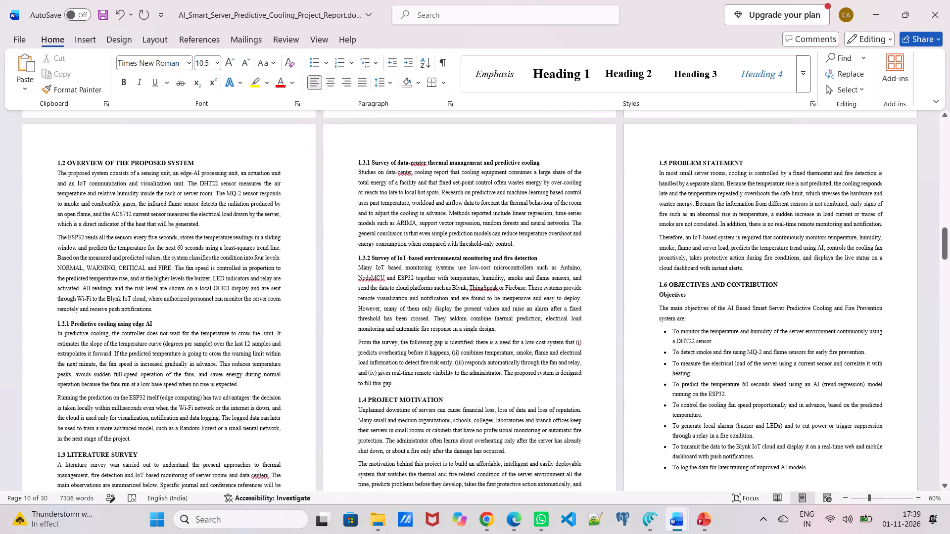
scroll(566, 374, up, 1)
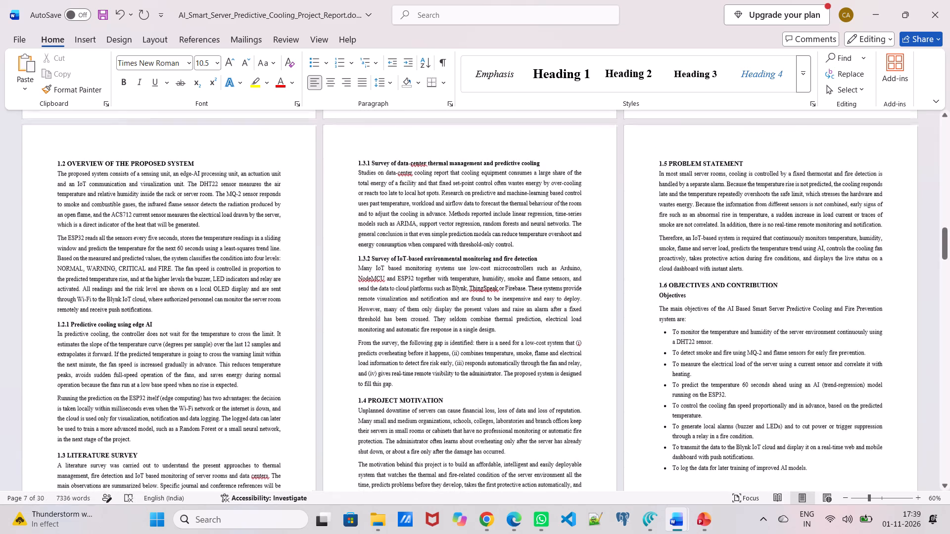
scroll(566, 374, up, 1)
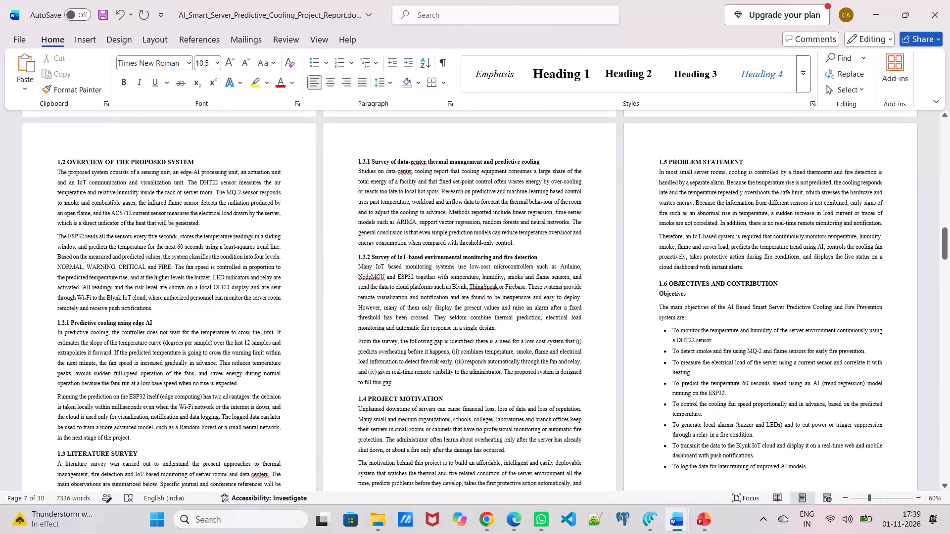
scroll(566, 374, up, 1)
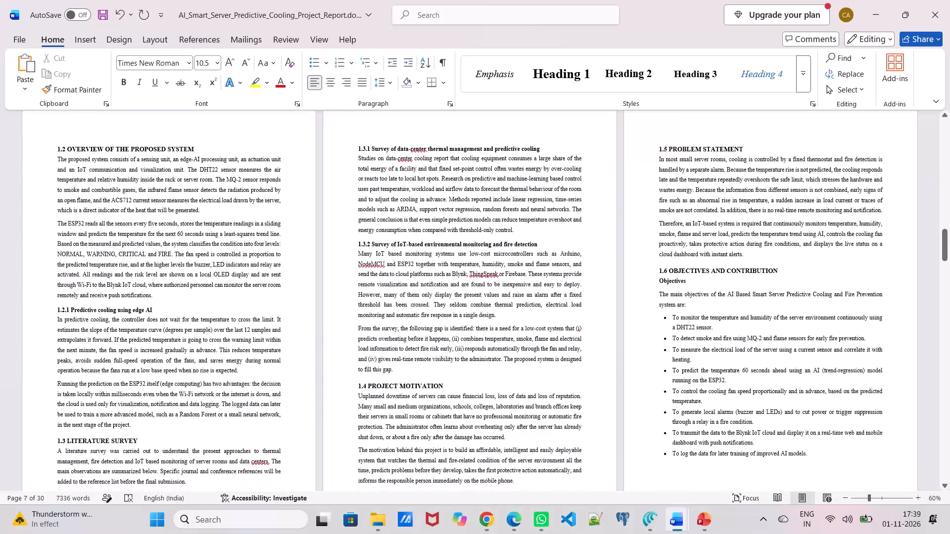
scroll(566, 374, down, 2)
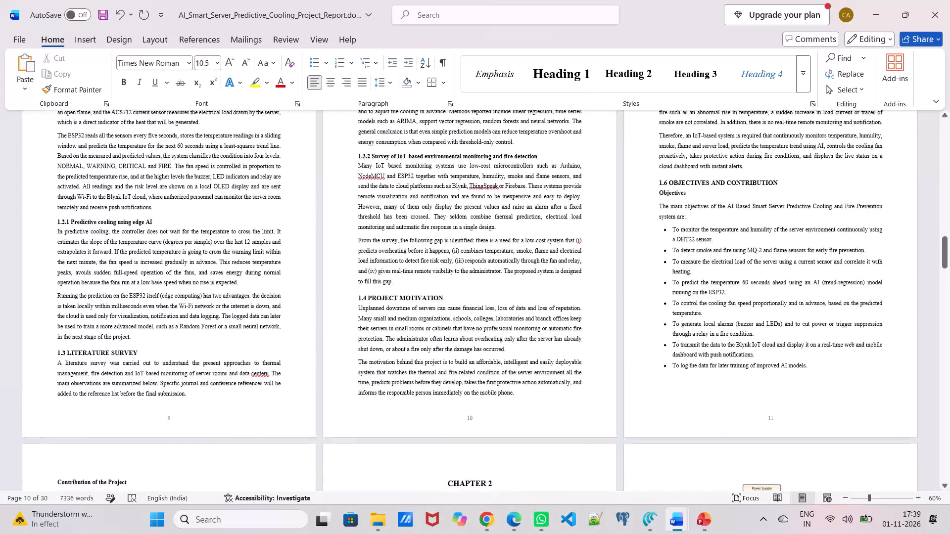
scroll(566, 374, up, 1)
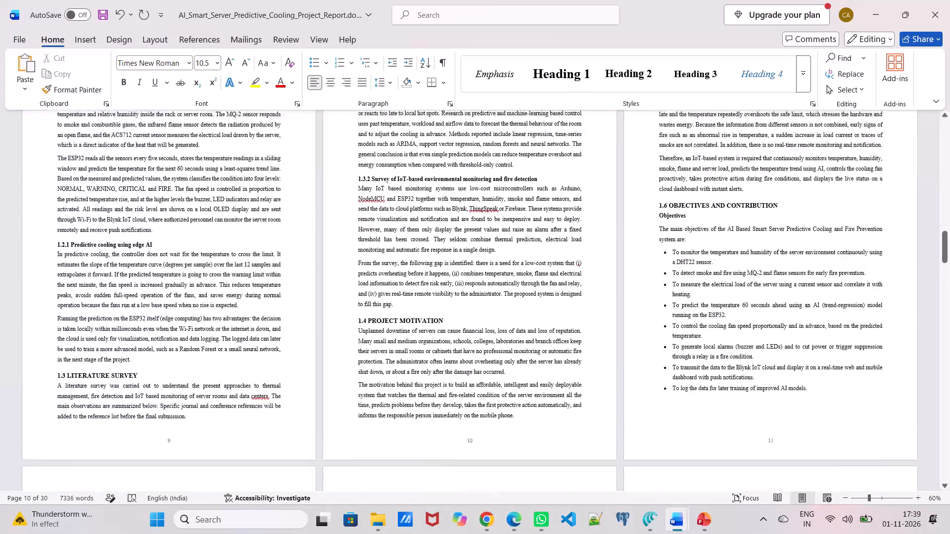
scroll(566, 374, up, 1)
scroll(566, 374, down, 1)
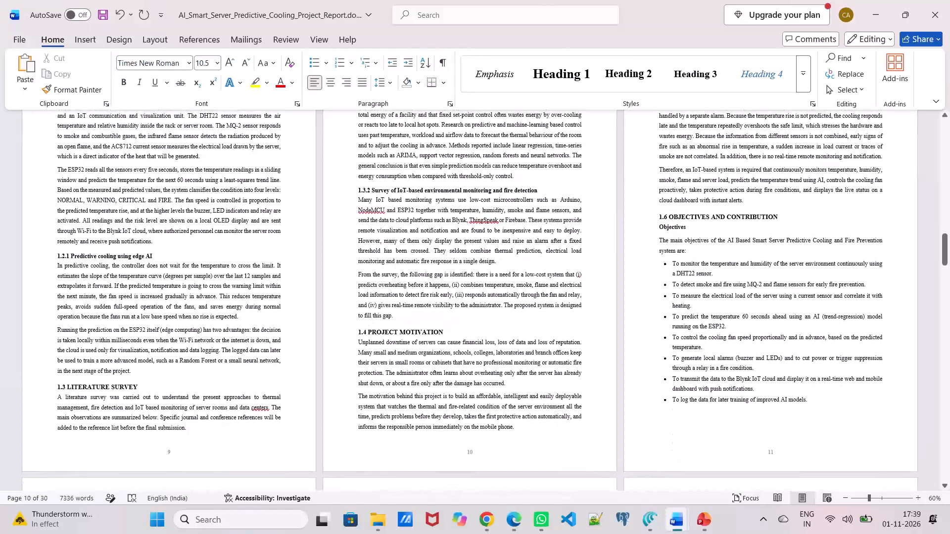
scroll(566, 374, up, 3)
scroll(566, 374, right, 1)
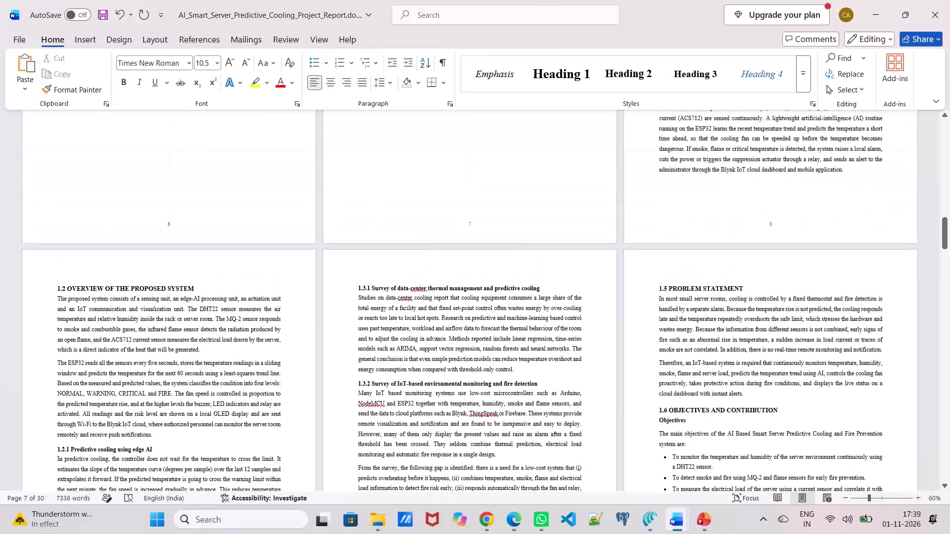
scroll(566, 374, right, 1)
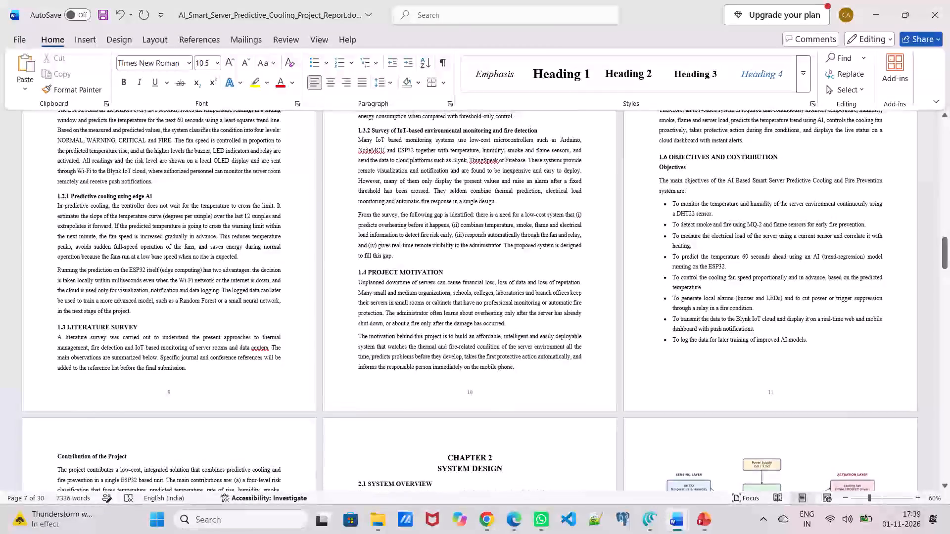
scroll(566, 374, up, 1)
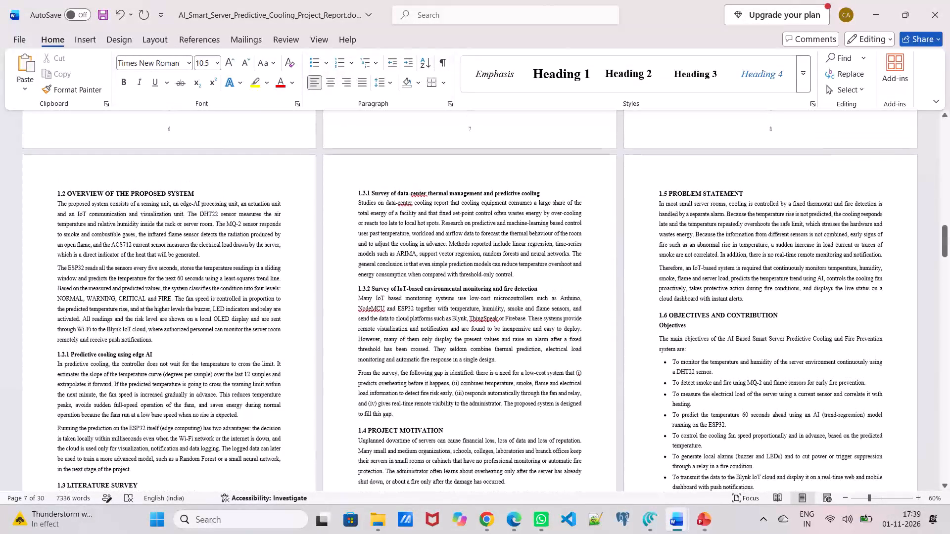
Set the page number of entry 1.3.1, the data center thermal management survey, in the table of contents to 10.
scroll(566, 374, up, 10)
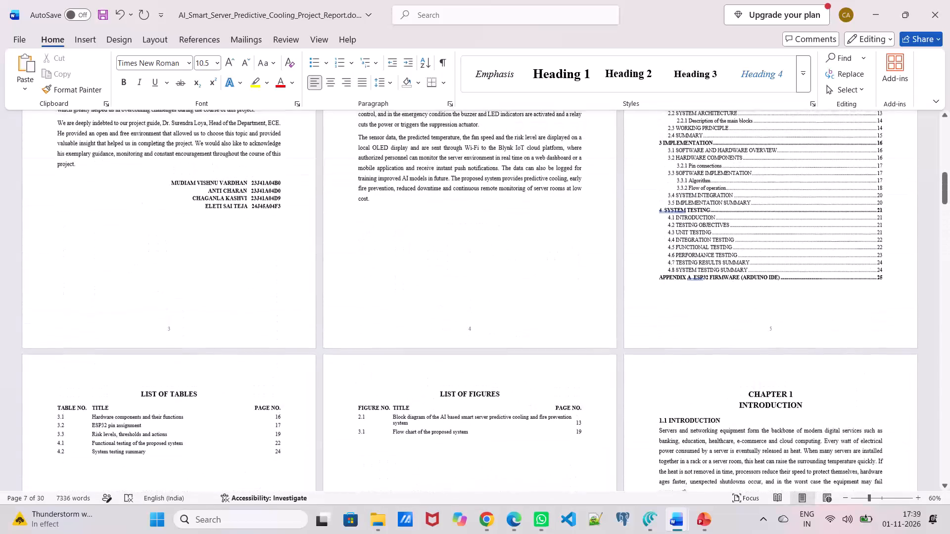
scroll(566, 374, up, 1)
scroll(742, 300, up, 2)
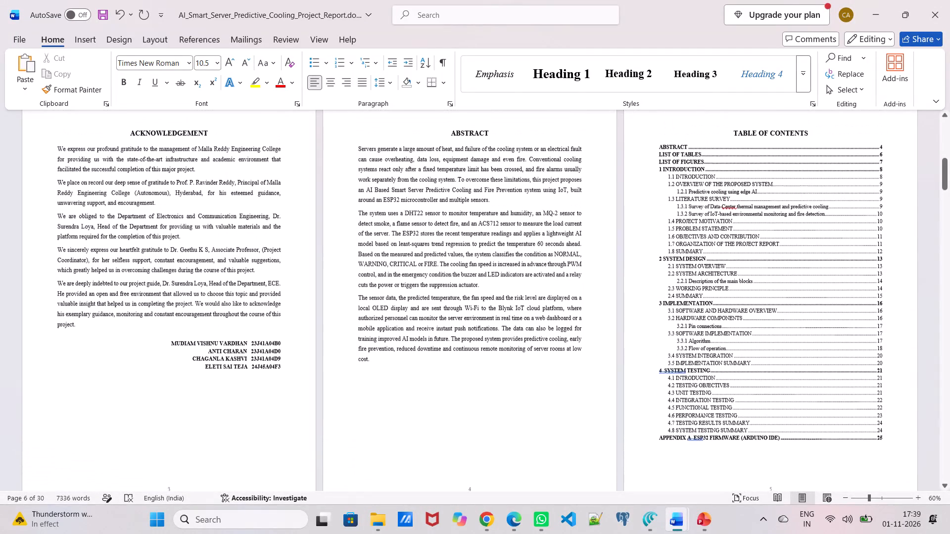
click(882, 212)
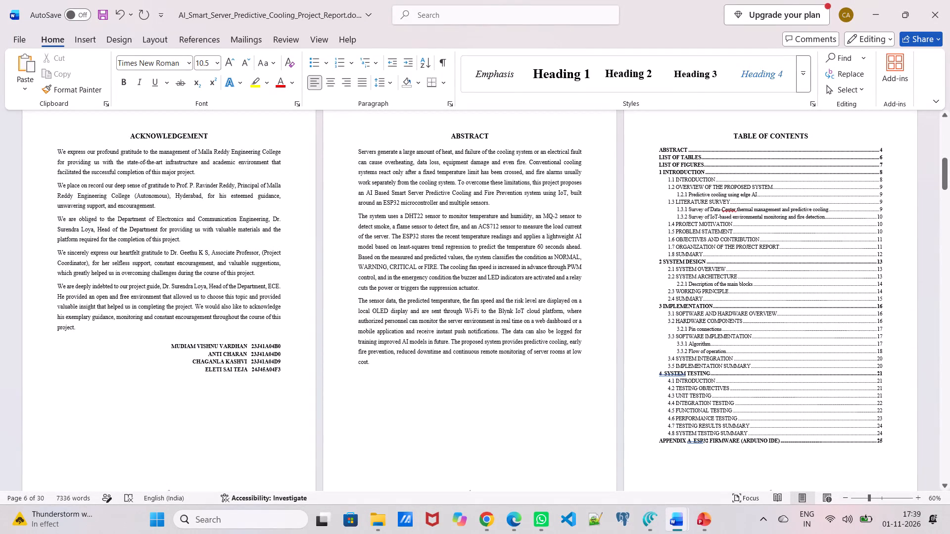
key(BackSpace)
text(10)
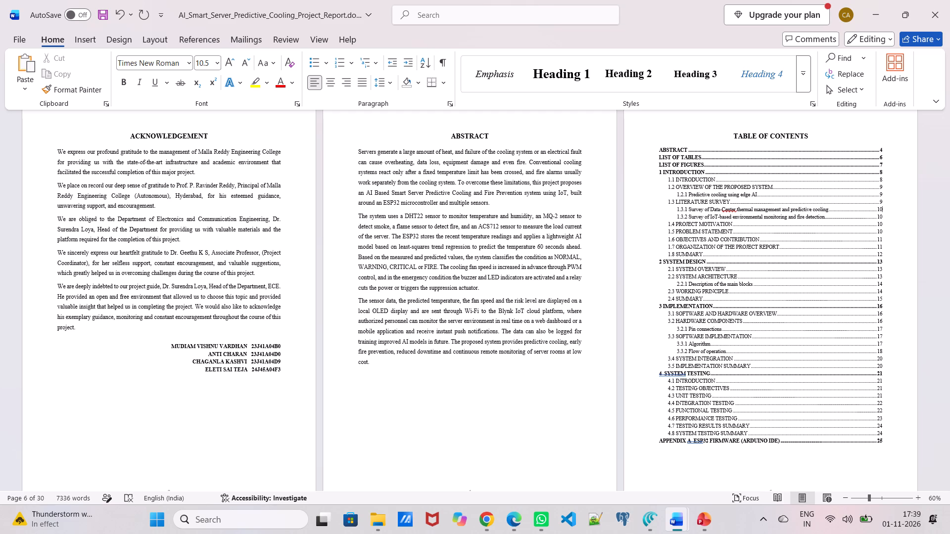
Check the pages on which Chapter 1 sections 1.3.2 to 1.7 start against the table of contents.
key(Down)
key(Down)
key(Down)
scroll(882, 212, down, 2)
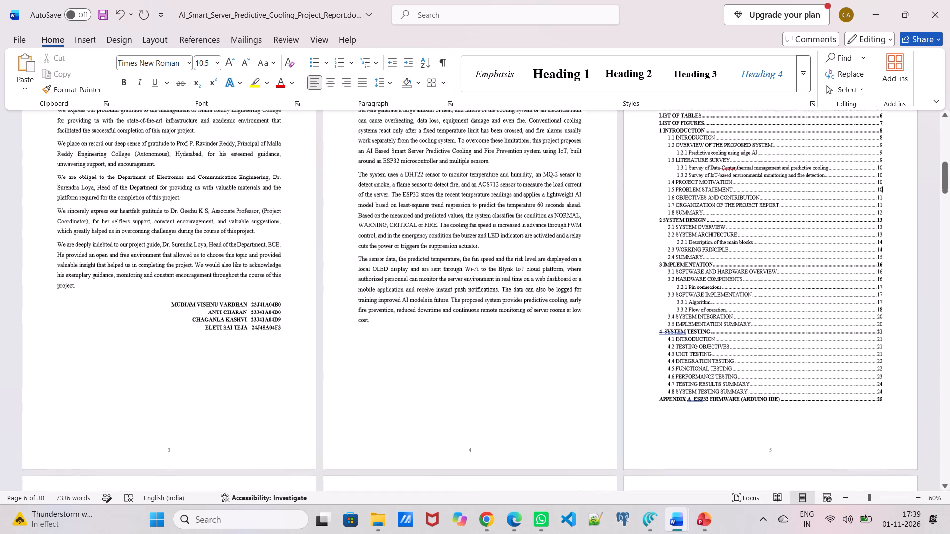
scroll(882, 212, down, 1)
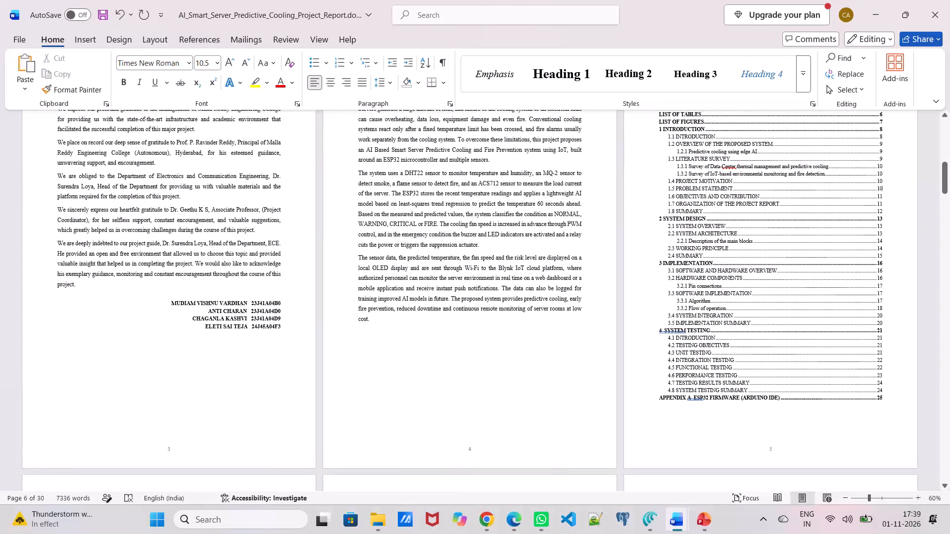
scroll(882, 212, down, 3)
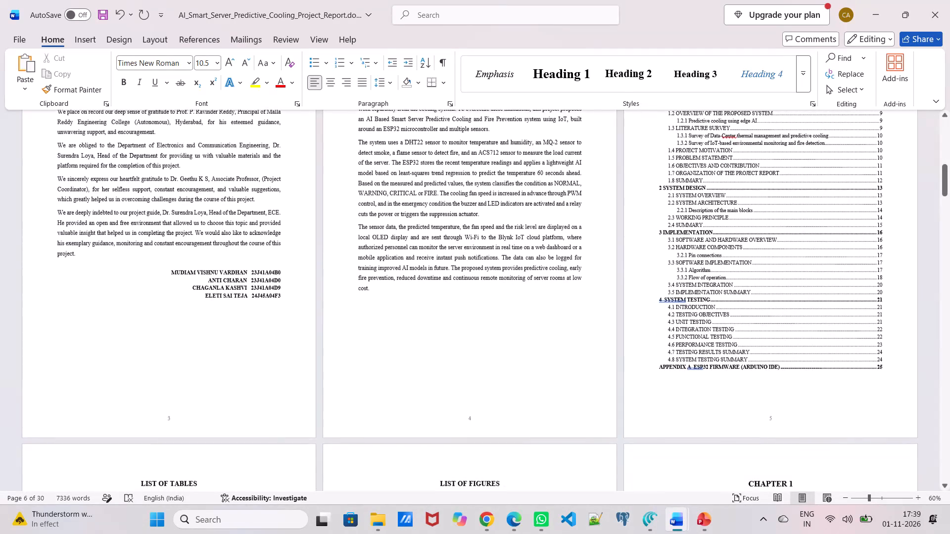
scroll(882, 212, down, 6)
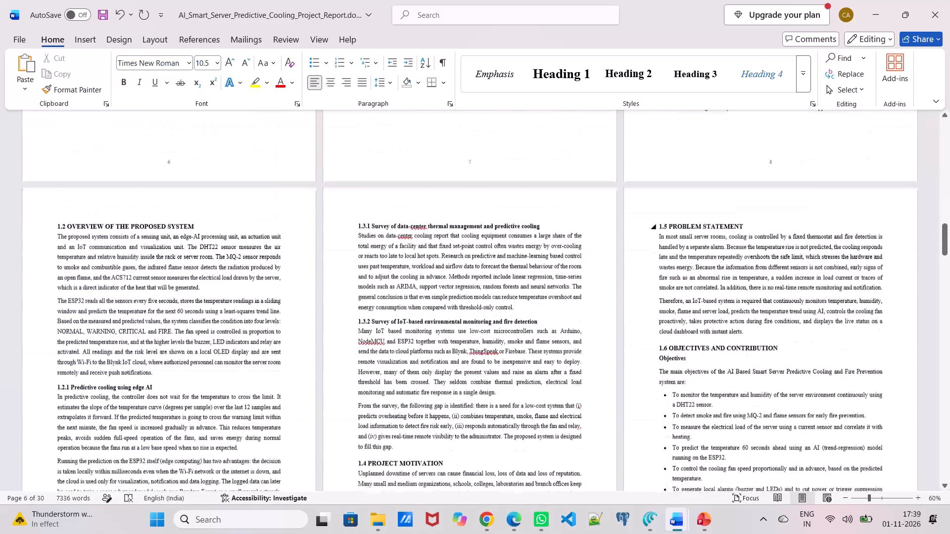
scroll(882, 212, down, 1)
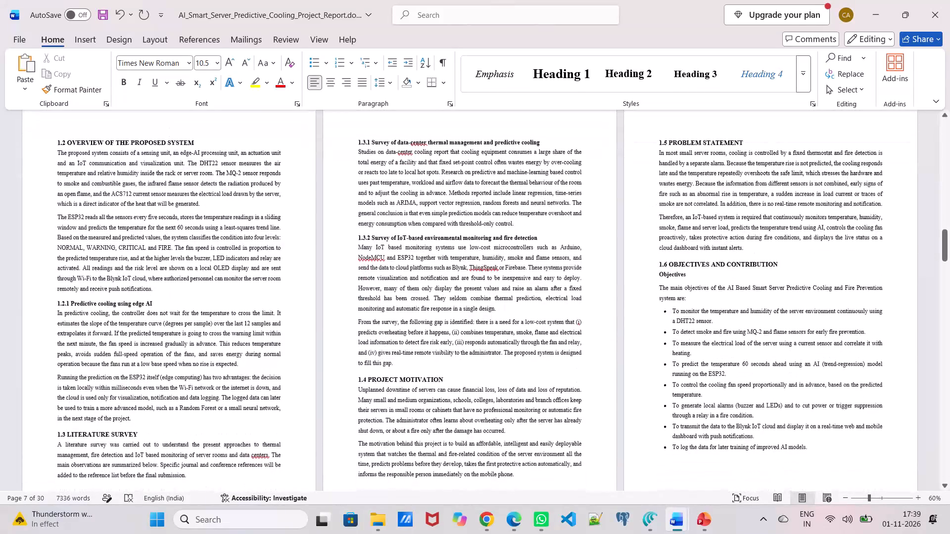
scroll(882, 212, down, 1)
scroll(882, 212, up, 1)
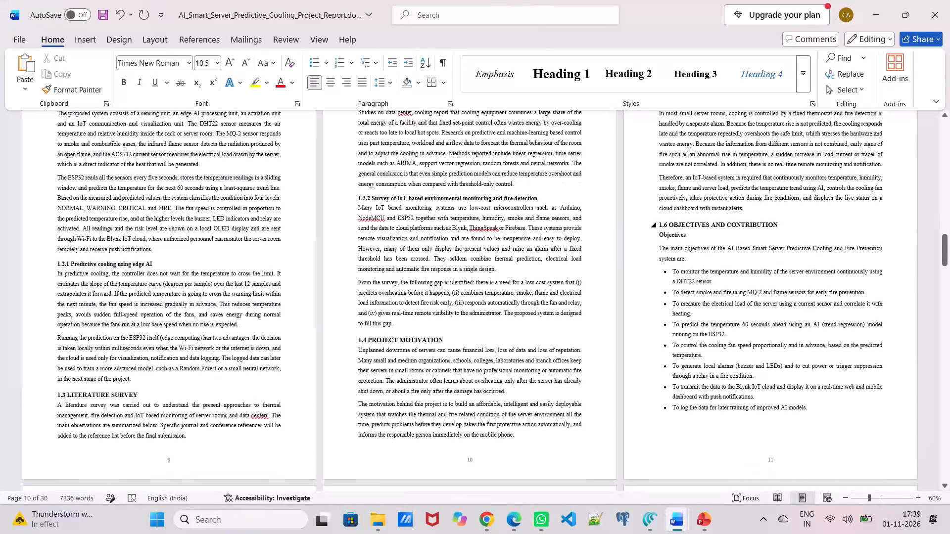
scroll(882, 212, up, 1)
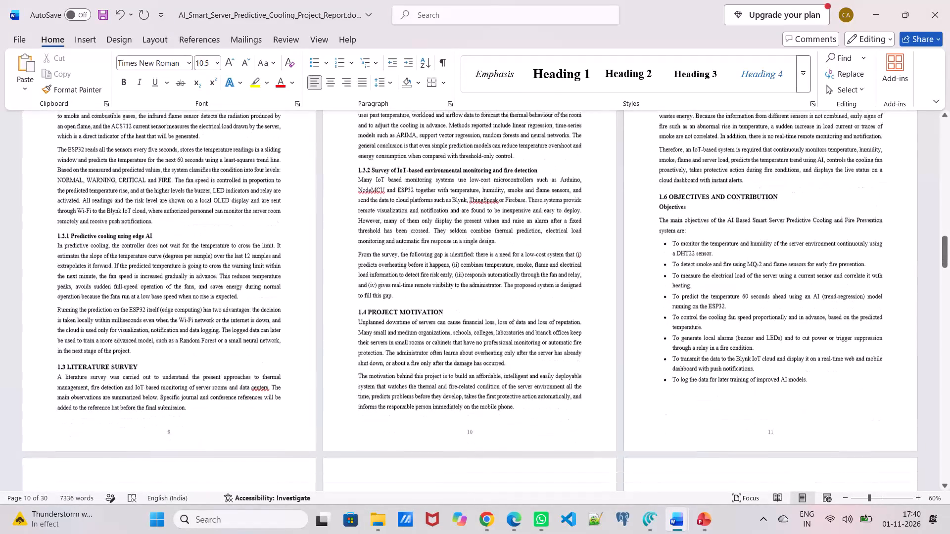
scroll(882, 212, up, 1)
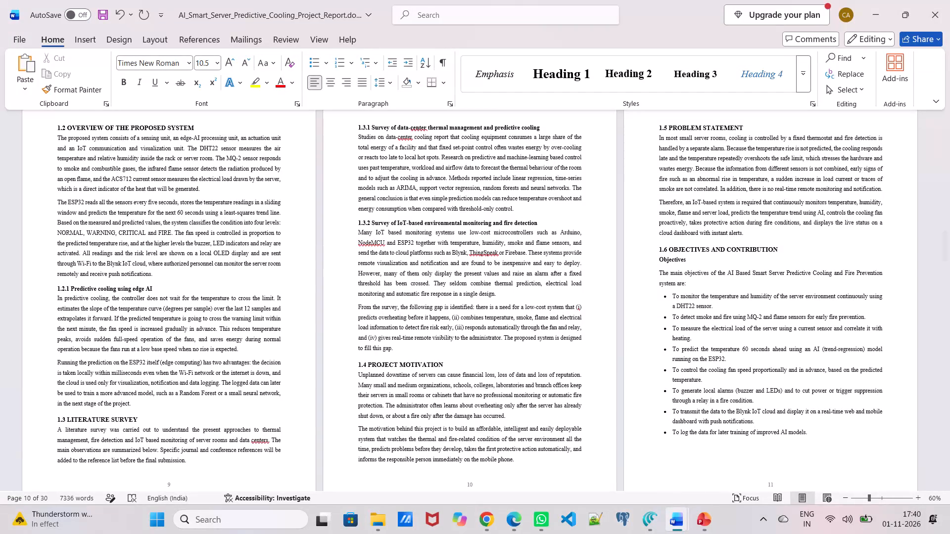
scroll(882, 212, down, 2)
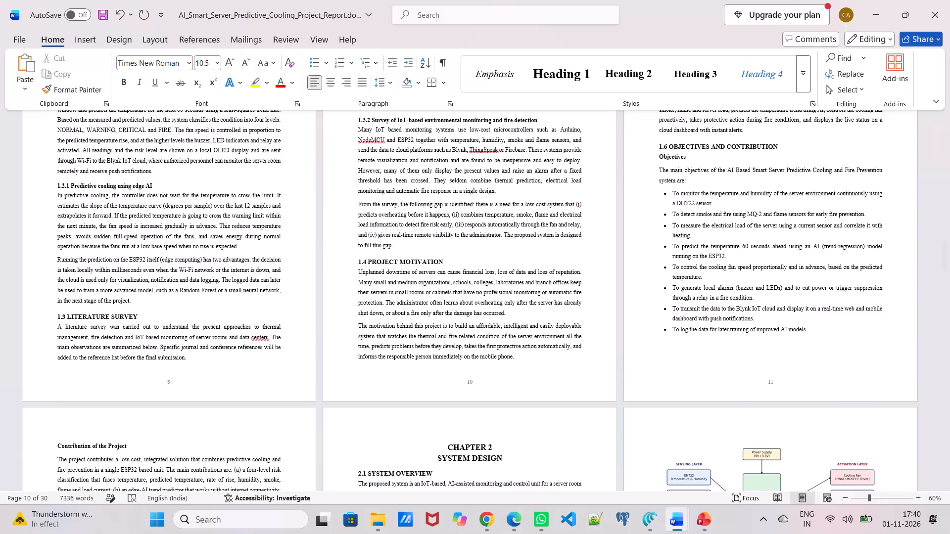
scroll(882, 212, up, 2)
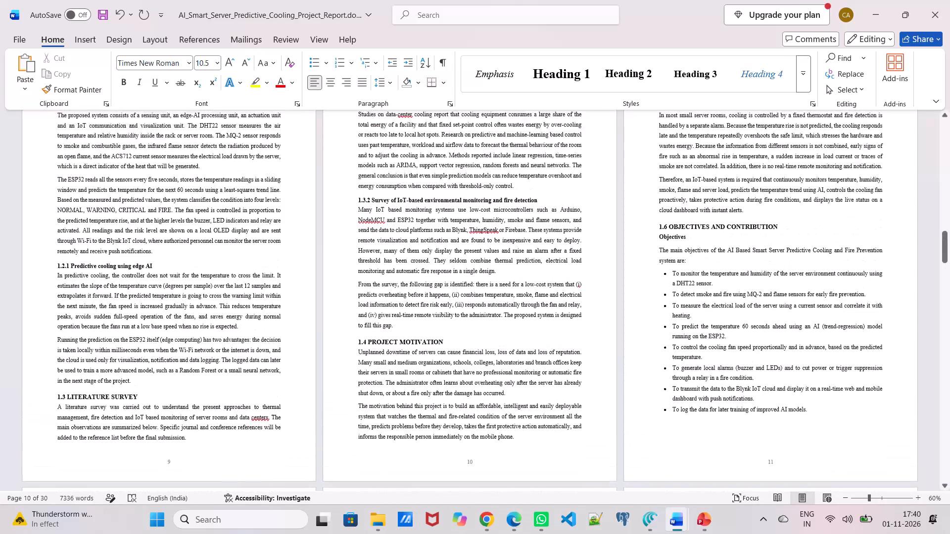
scroll(882, 212, up, 5)
scroll(882, 212, down, 1)
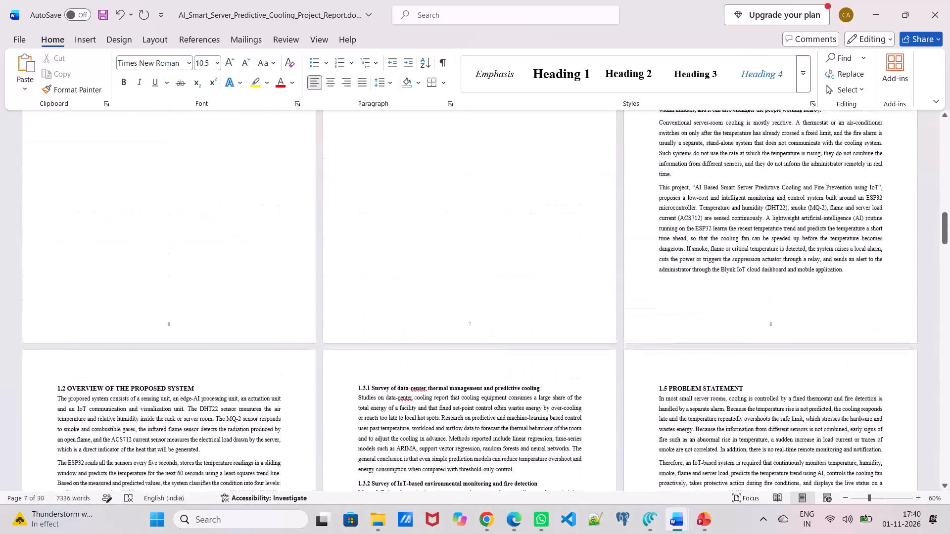
scroll(882, 212, down, 8)
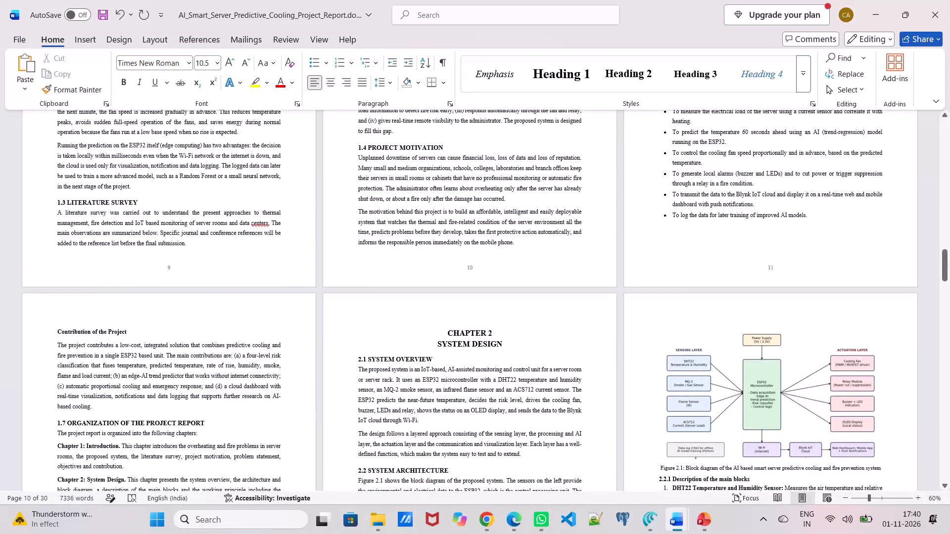
Set the page number of entry 1.5 PROBLEM STATEMENT in the table of contents to 11.
scroll(882, 212, up, 1)
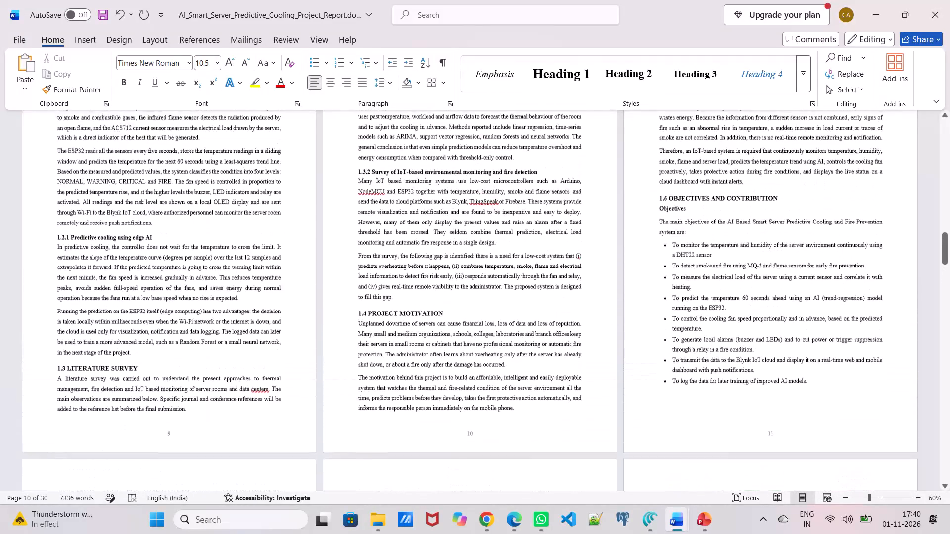
scroll(882, 212, up, 12)
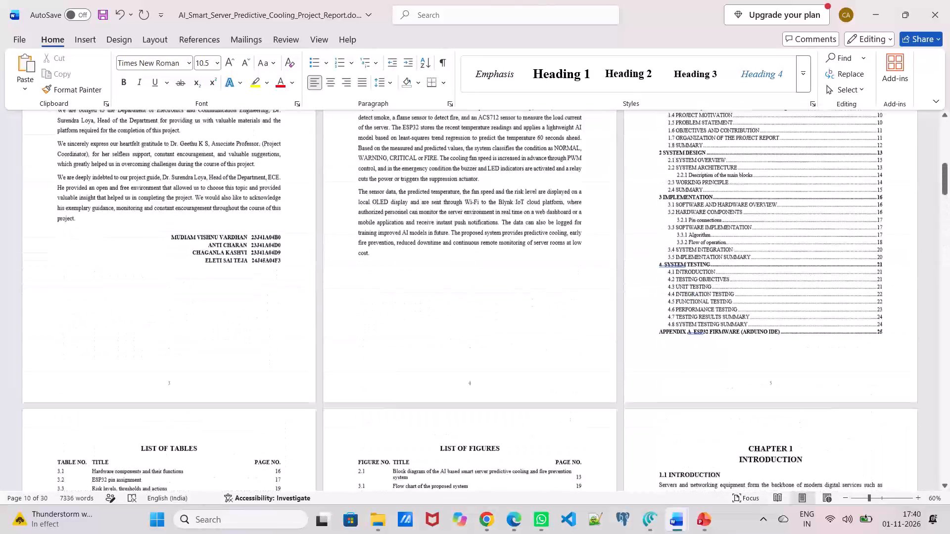
scroll(882, 212, up, 1)
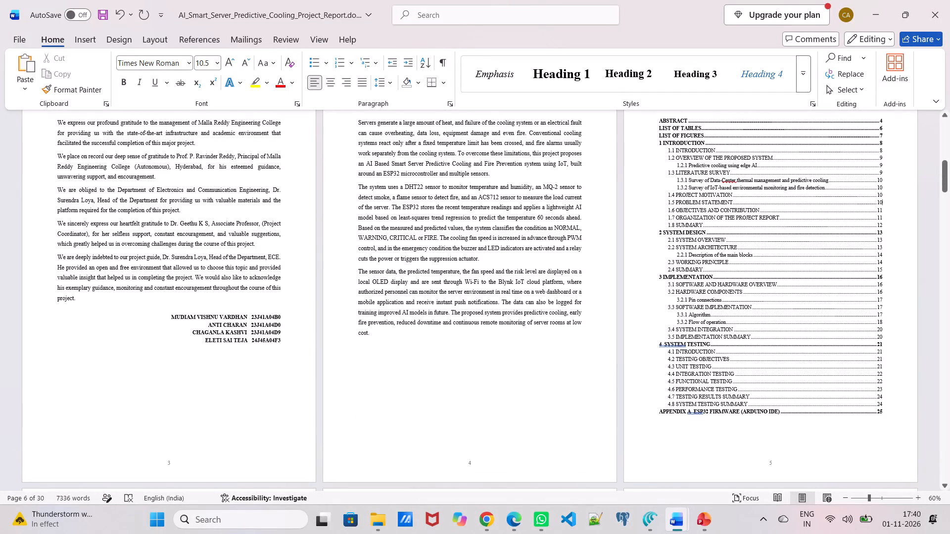
click(885, 202)
key(BackSpace)
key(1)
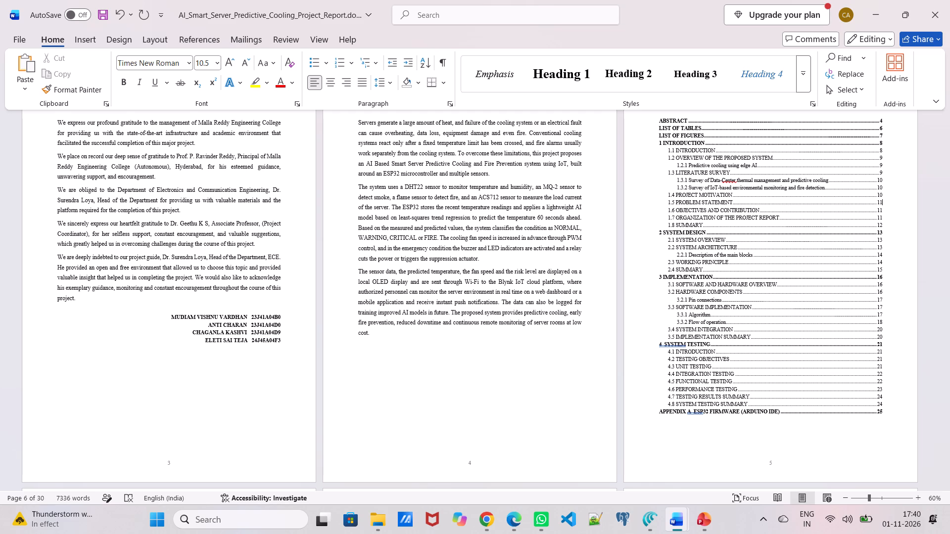
Set the page number of entry 1.7 ORGANIZATION OF THE PROJECT REPORT in the table of contents to 12.
click(885, 220)
key(BackSpace)
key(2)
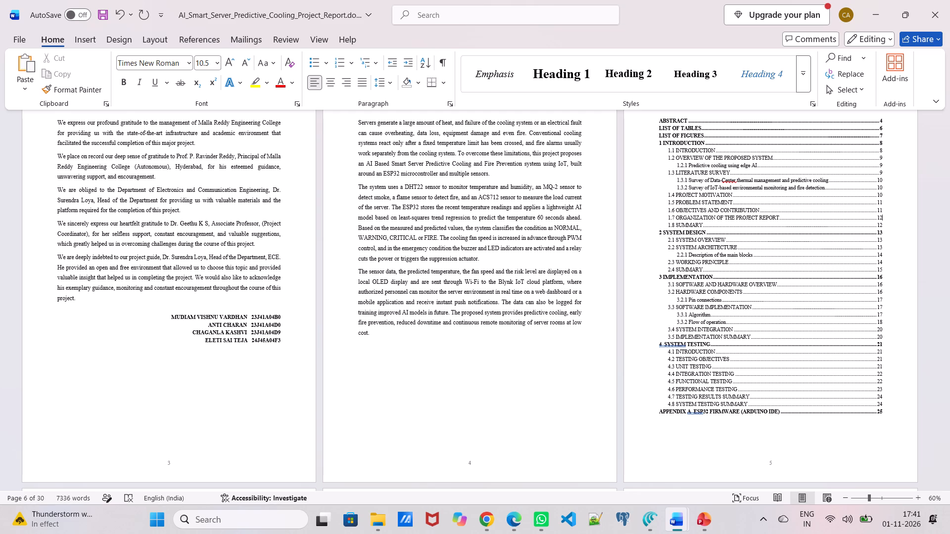
Check the pages on which section 1.8 and Chapter 2 sections 2.1 to 2.4 start against the table of contents.
scroll(885, 220, down, 7)
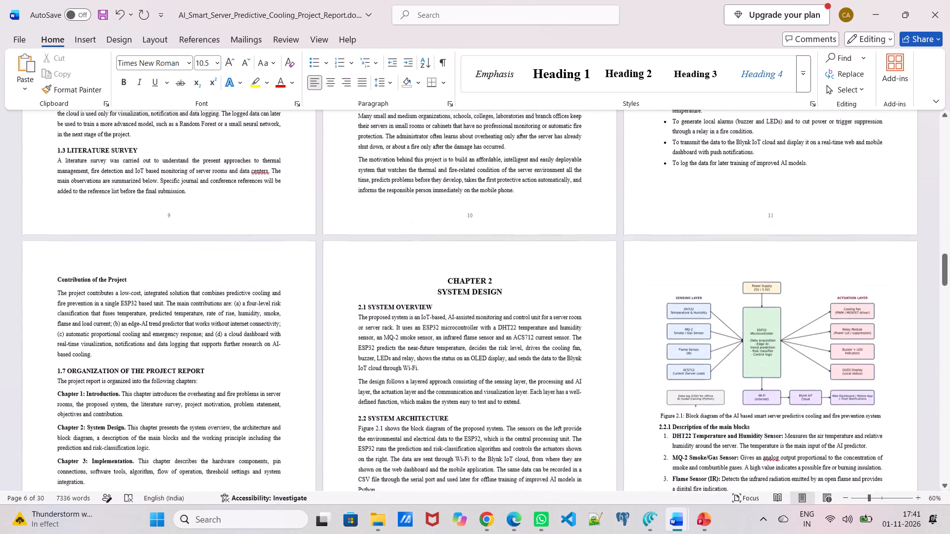
scroll(885, 220, down, 1)
scroll(885, 220, up, 4)
scroll(885, 220, down, 2)
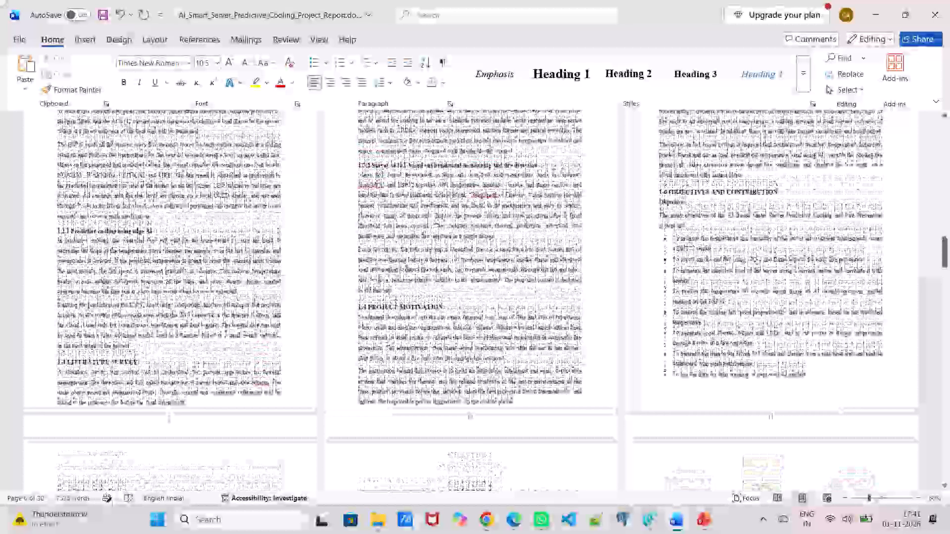
scroll(885, 220, down, 2)
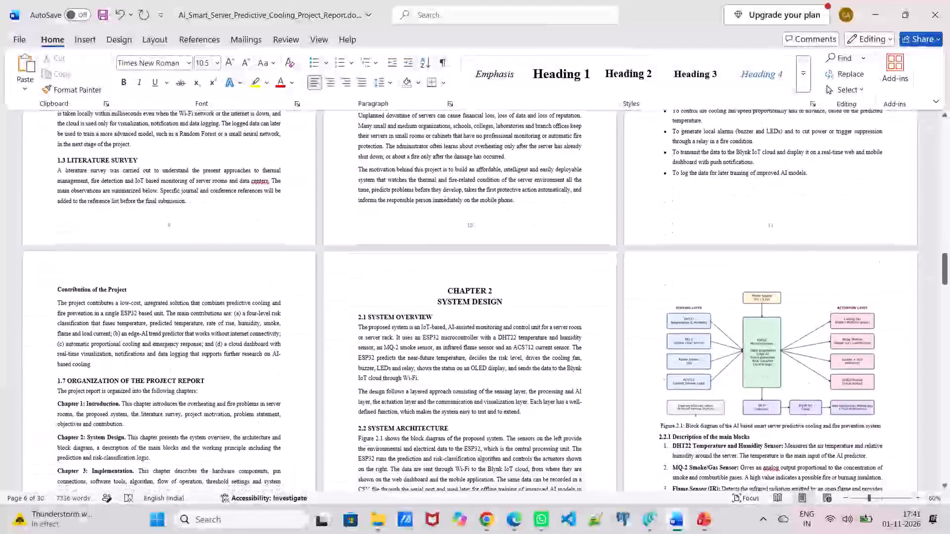
scroll(885, 220, down, 2)
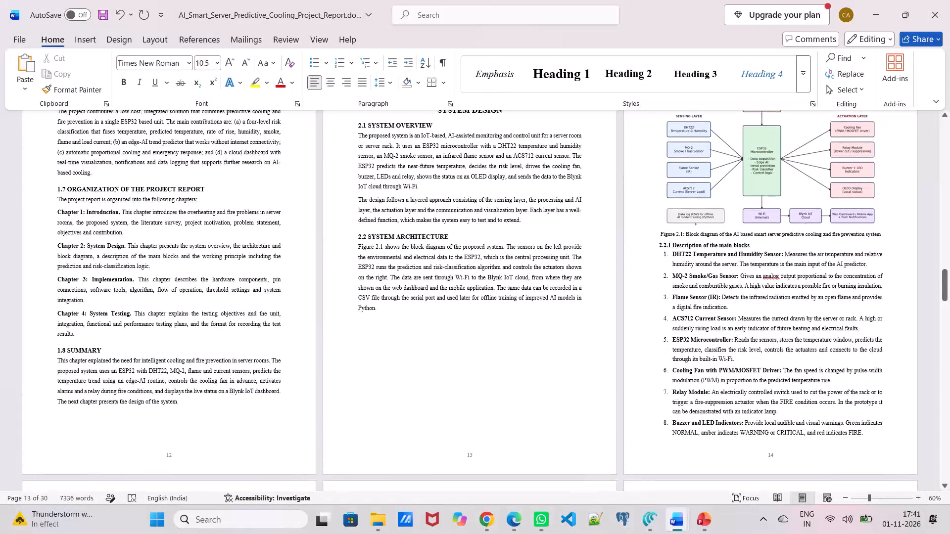
scroll(885, 220, up, 1)
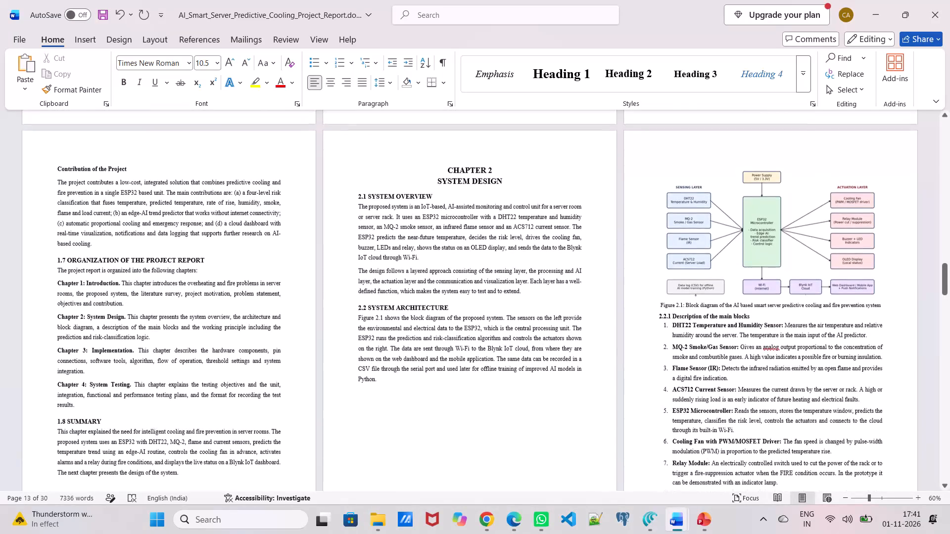
scroll(885, 220, up, 1)
scroll(885, 220, down, 1)
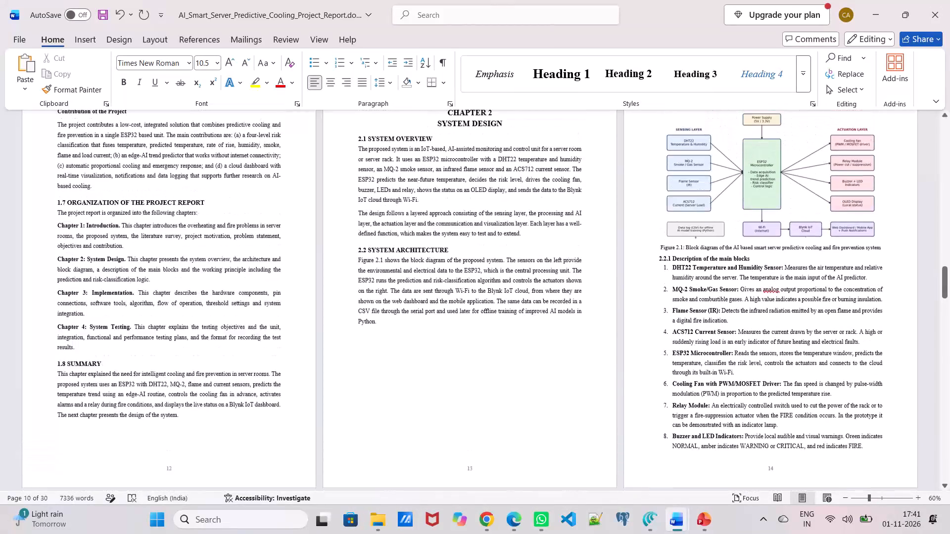
scroll(885, 220, down, 1)
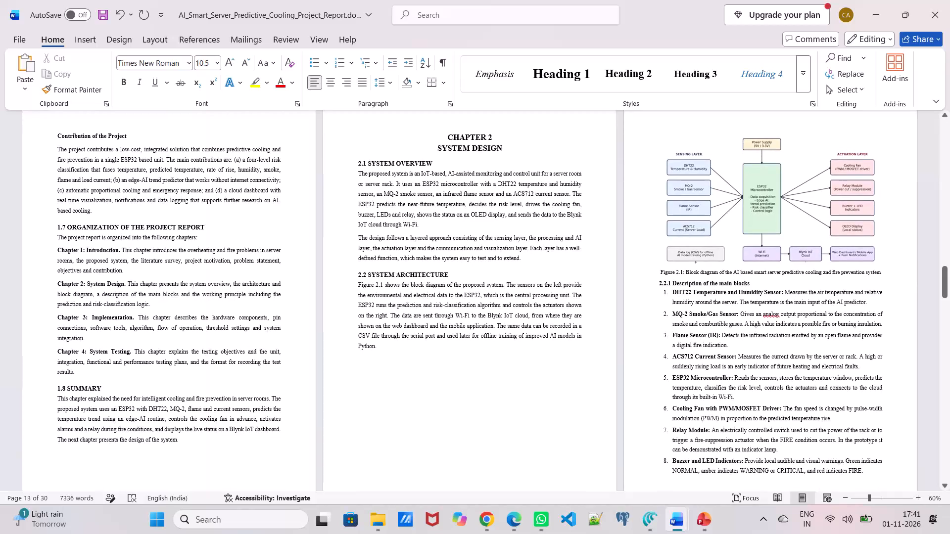
scroll(885, 220, down, 1)
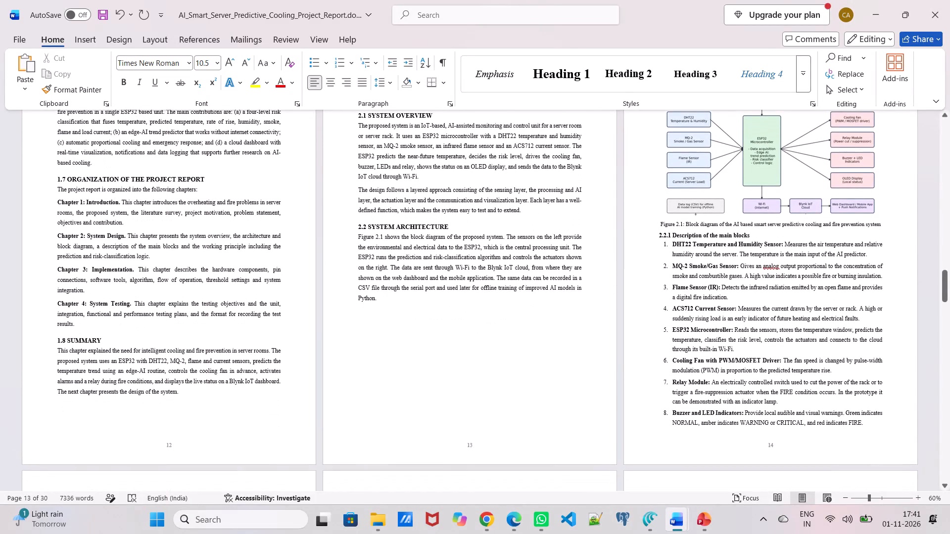
scroll(885, 220, up, 1)
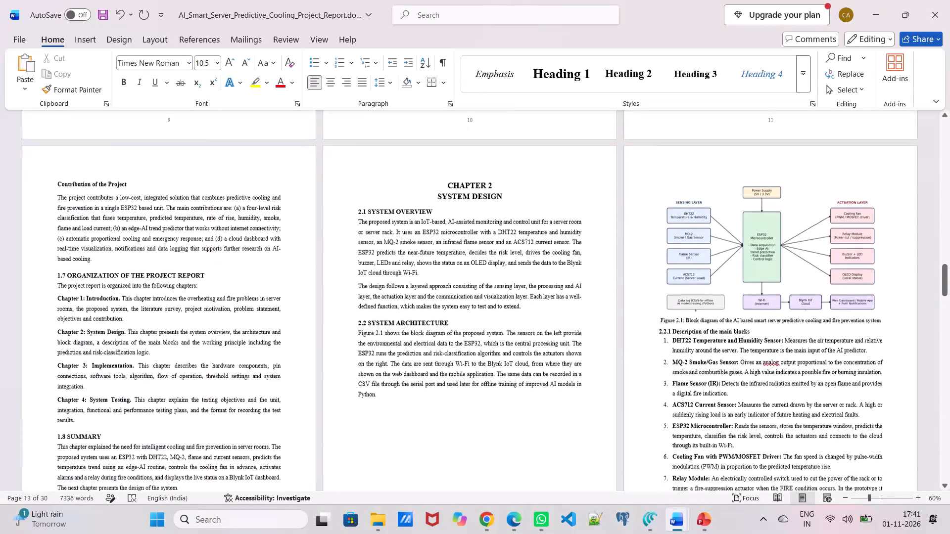
scroll(885, 220, up, 1)
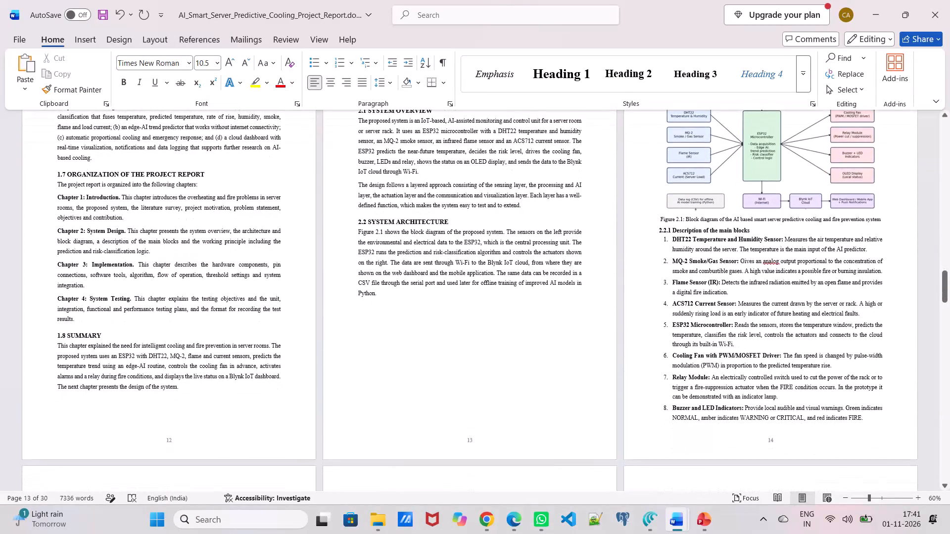
scroll(885, 220, up, 1)
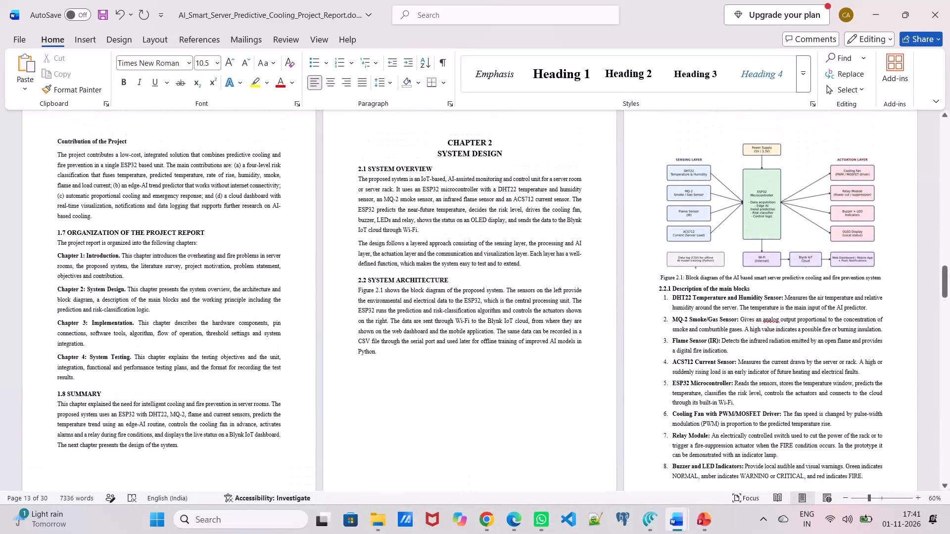
scroll(885, 220, up, 1)
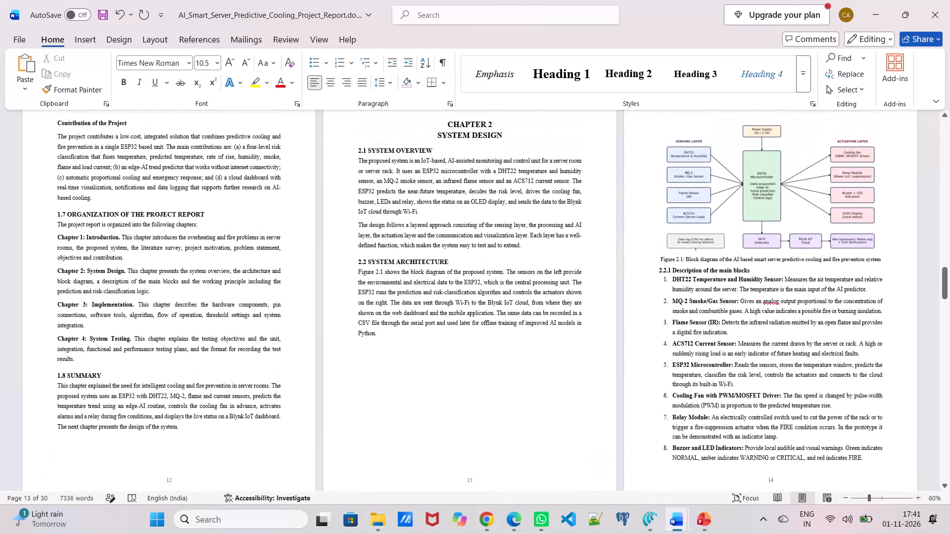
scroll(885, 220, down, 2)
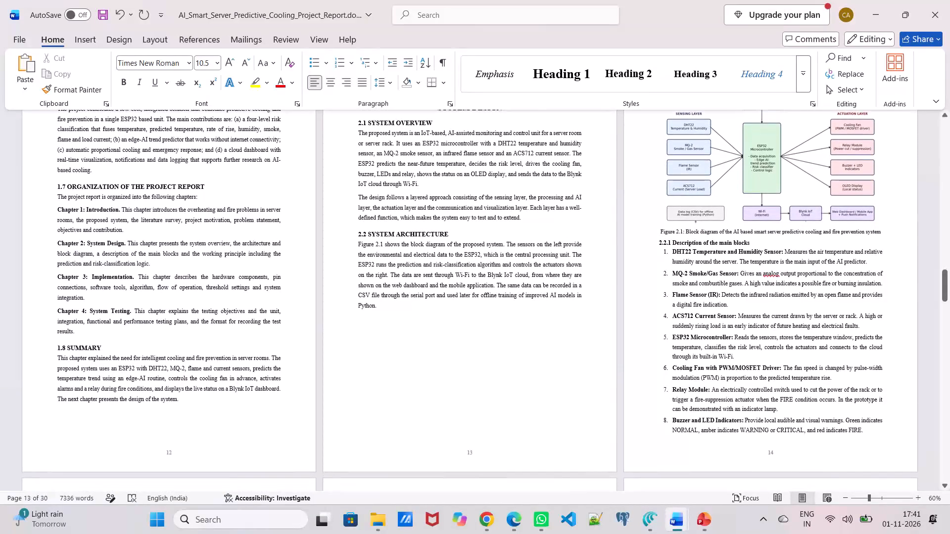
scroll(885, 220, down, 1)
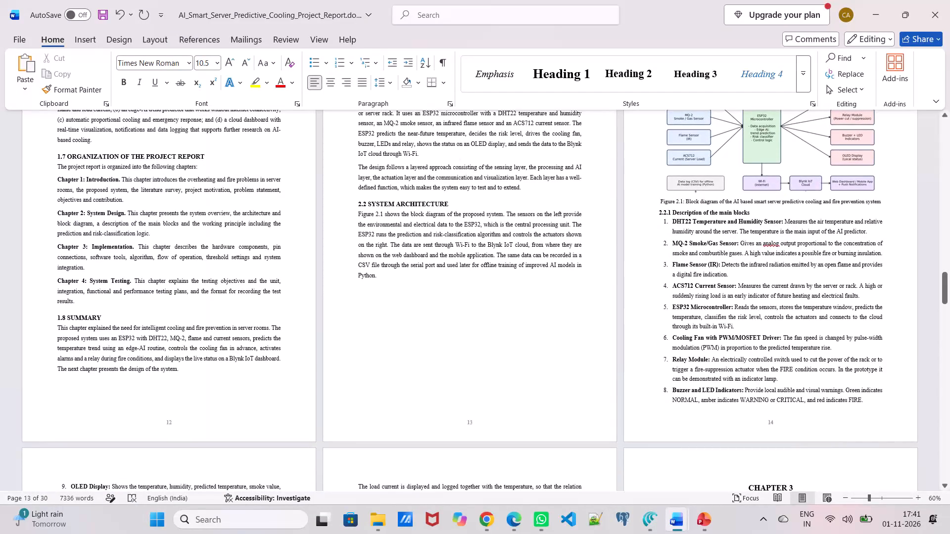
scroll(885, 220, down, 1)
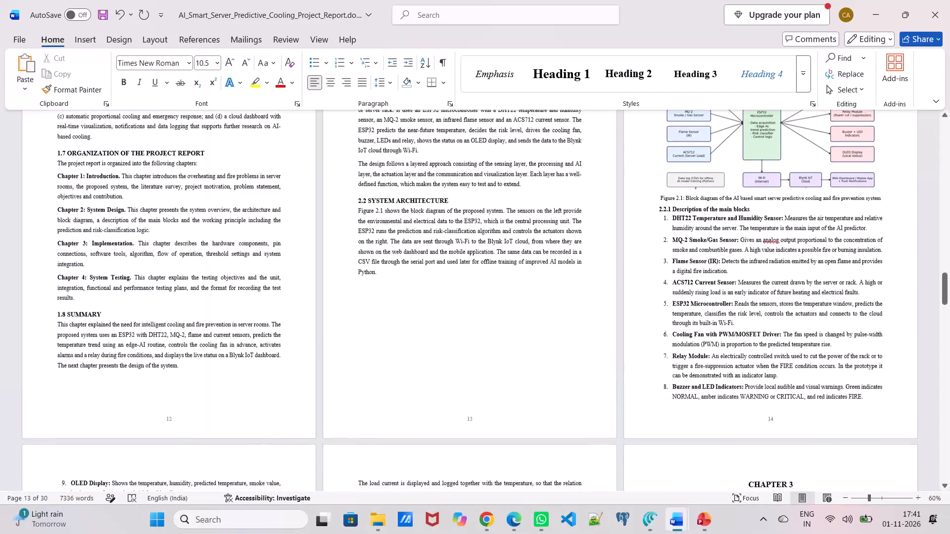
scroll(885, 220, down, 1)
click(885, 220)
scroll(885, 220, down, 1)
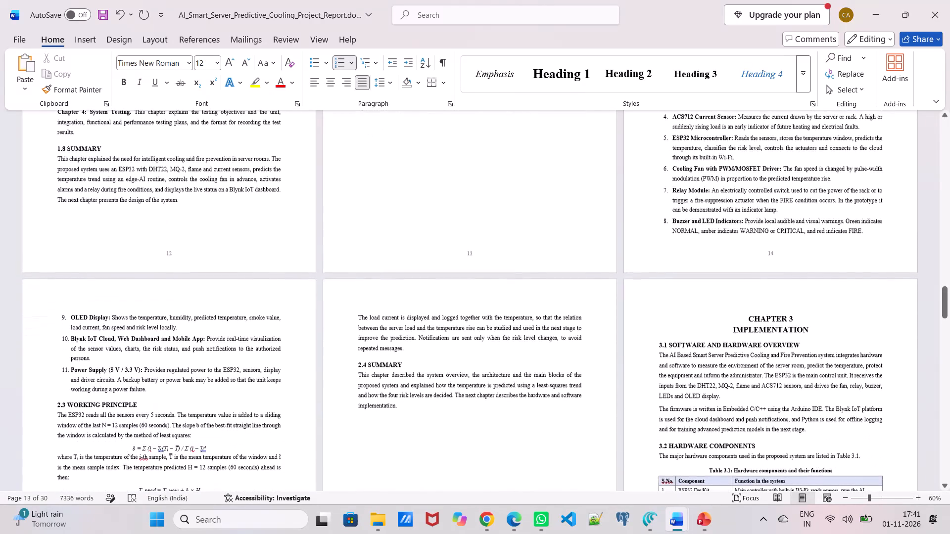
scroll(885, 220, down, 1)
Set the page number of entry 2.1 SYSTEM OVERVIEW in the table of contents to 14.
scroll(885, 220, up, 8)
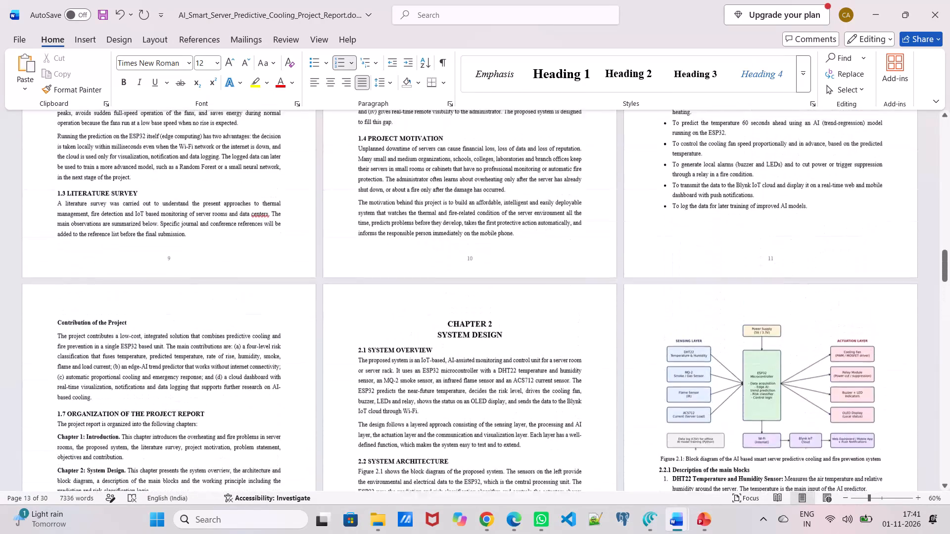
scroll(885, 220, up, 9)
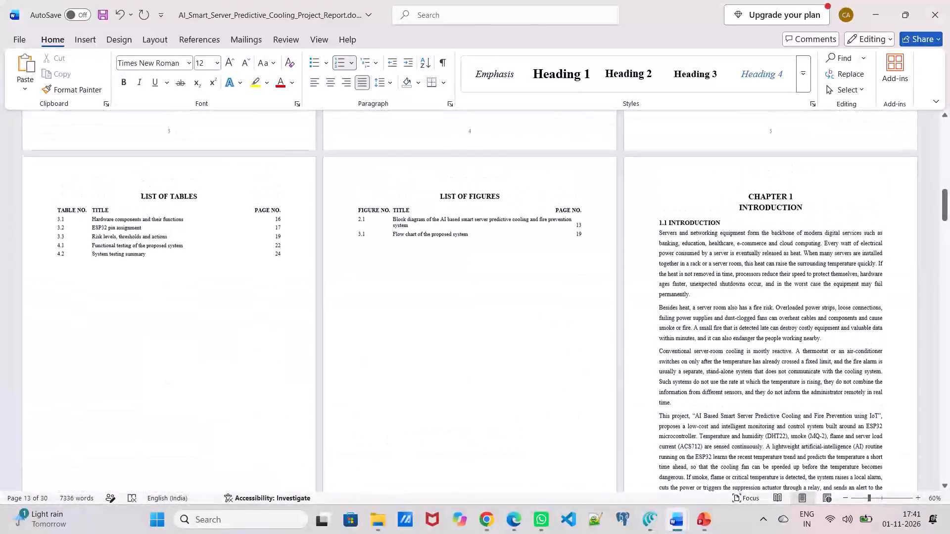
scroll(885, 220, up, 6)
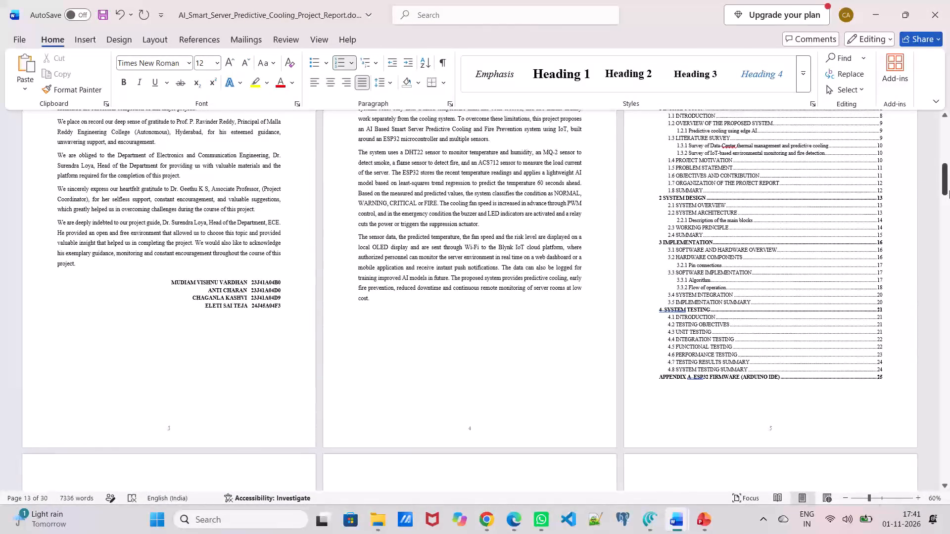
click(883, 201)
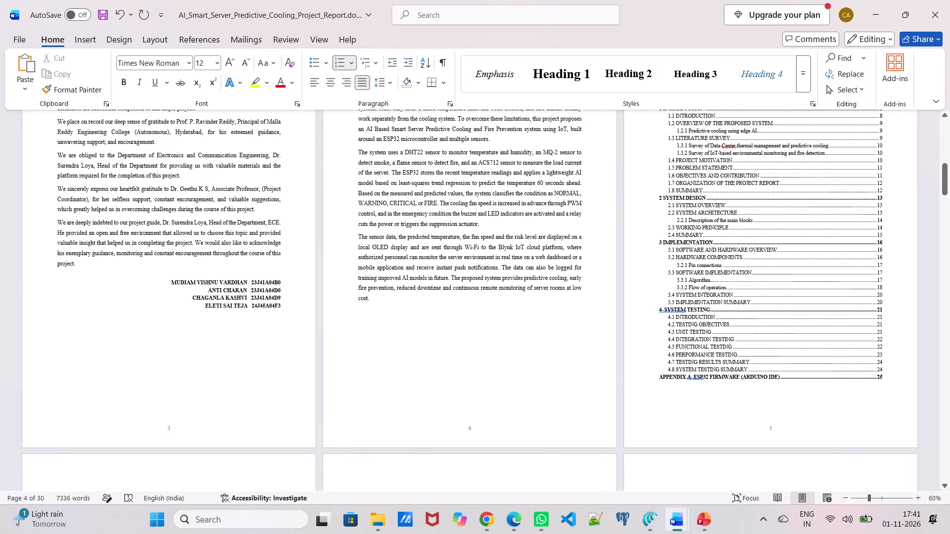
click(884, 203)
key(BackSpace)
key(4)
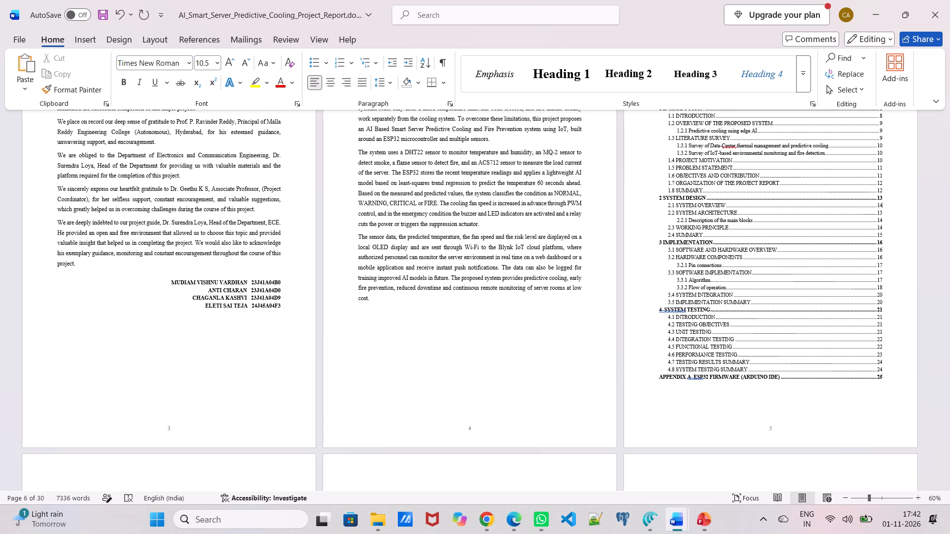
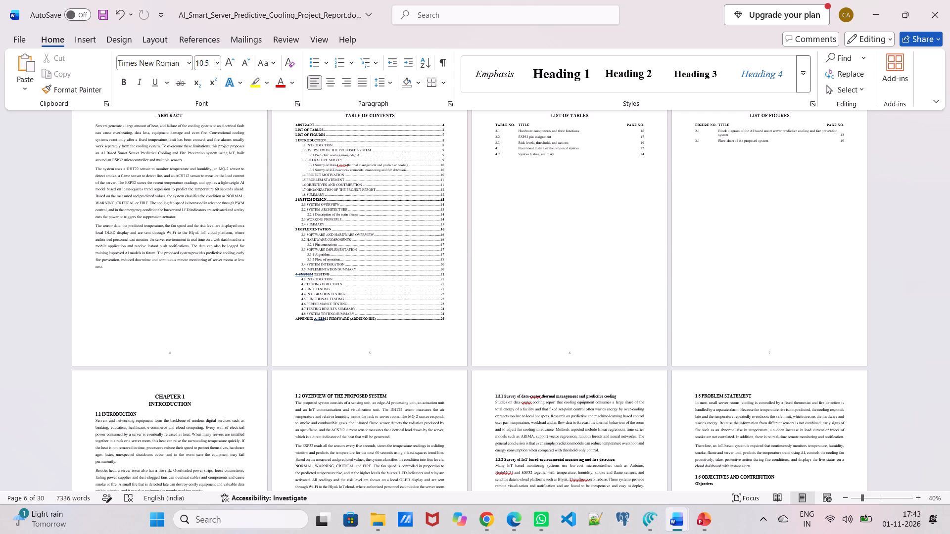
Compare the start page of section 2.1 SYSTEM OVERVIEW and set its page number in the table of contents to 13.
scroll(453, 240, down, 7)
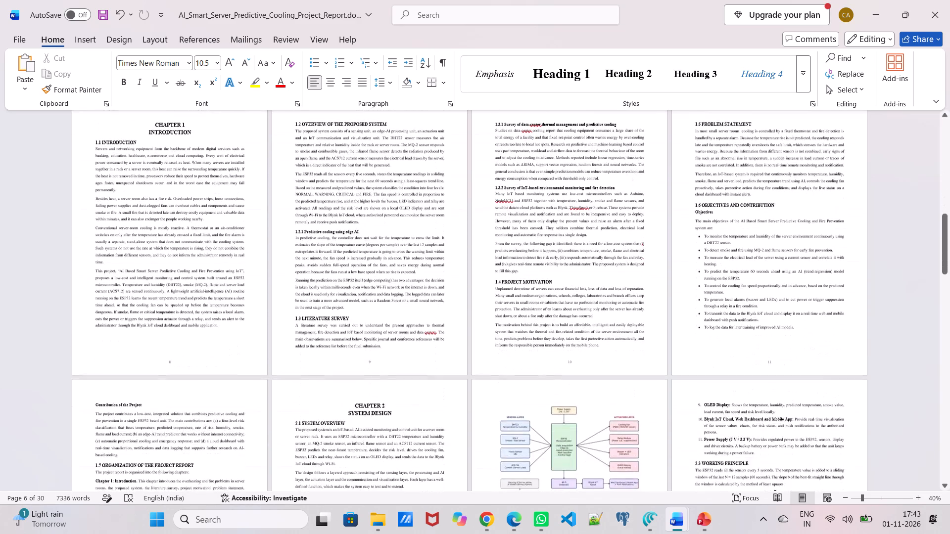
scroll(453, 240, down, 5)
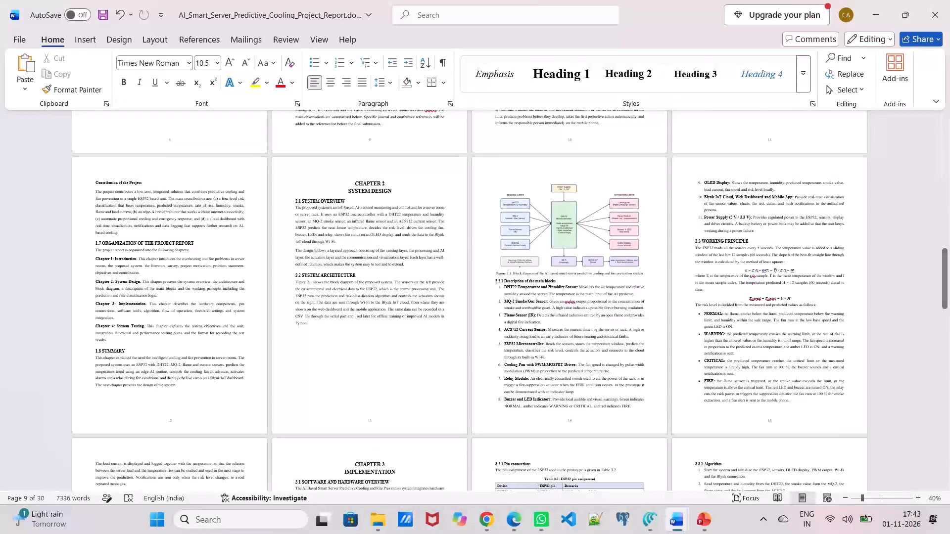
scroll(453, 240, up, 5)
scroll(453, 240, down, 1)
scroll(453, 240, up, 1)
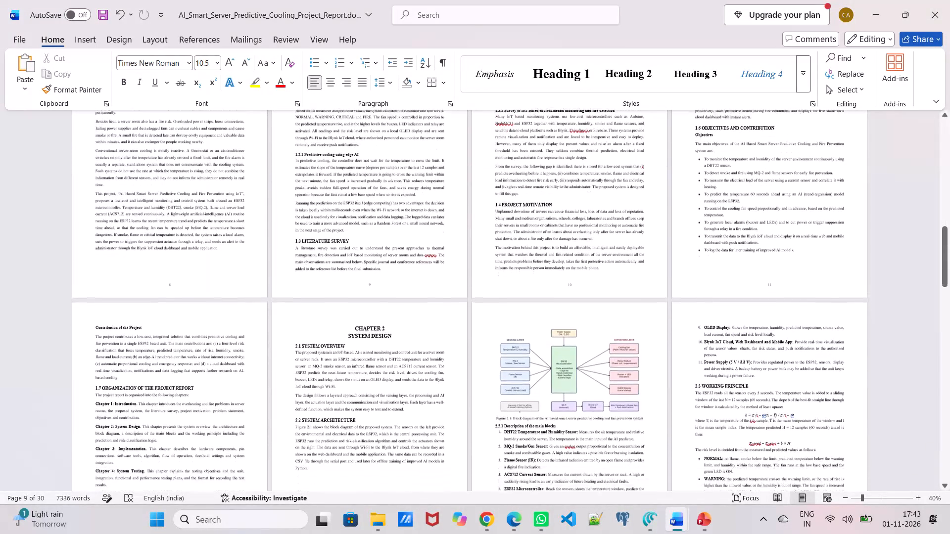
scroll(453, 240, up, 2)
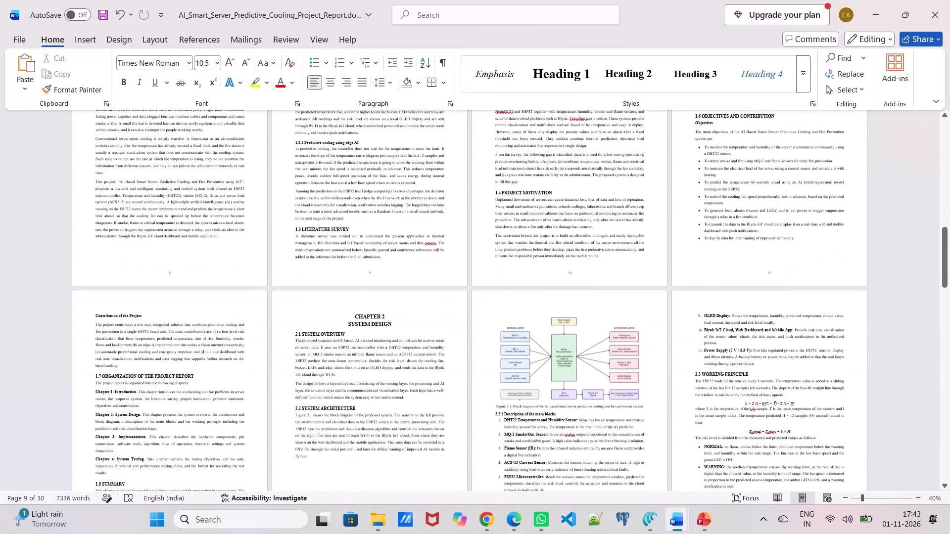
scroll(453, 240, up, 9)
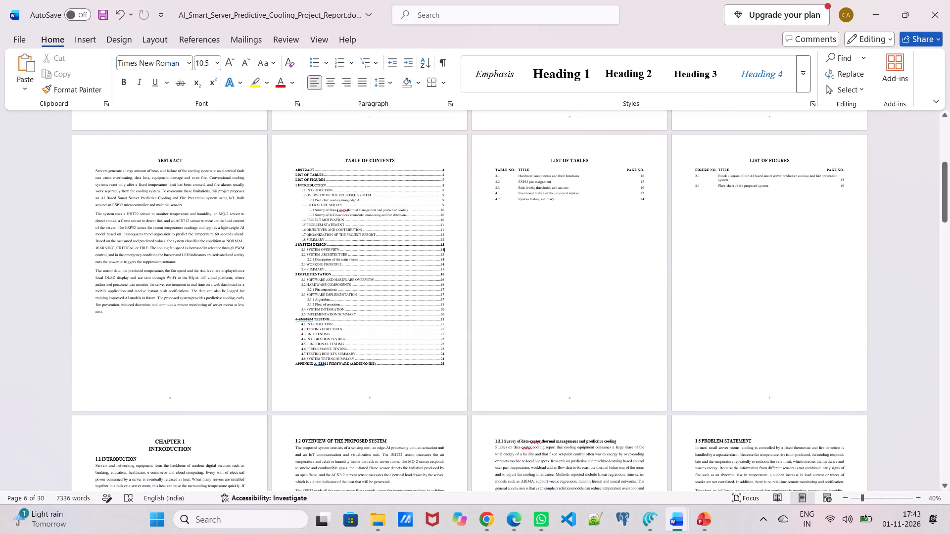
key(BackSpace)
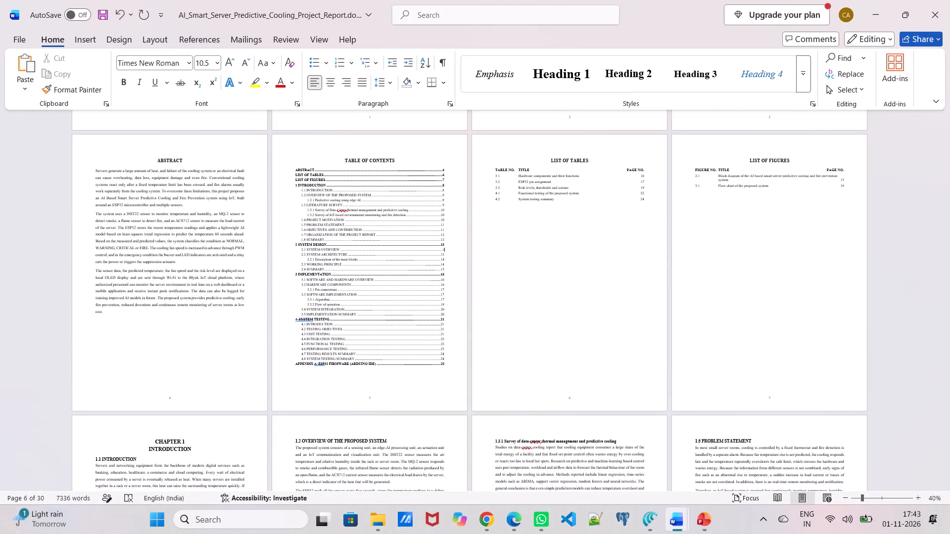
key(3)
Check the remaining Chapter 2 start pages and set the page number of entry 2.3 WORKING PRINCIPLE in the table of contents to 15.
key(Down)
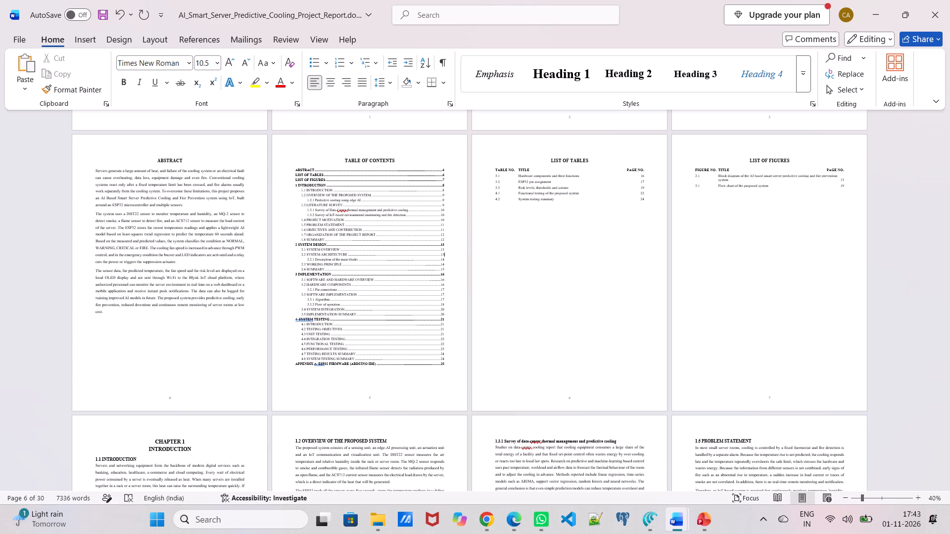
key(Down)
scroll(450, 252, down, 10)
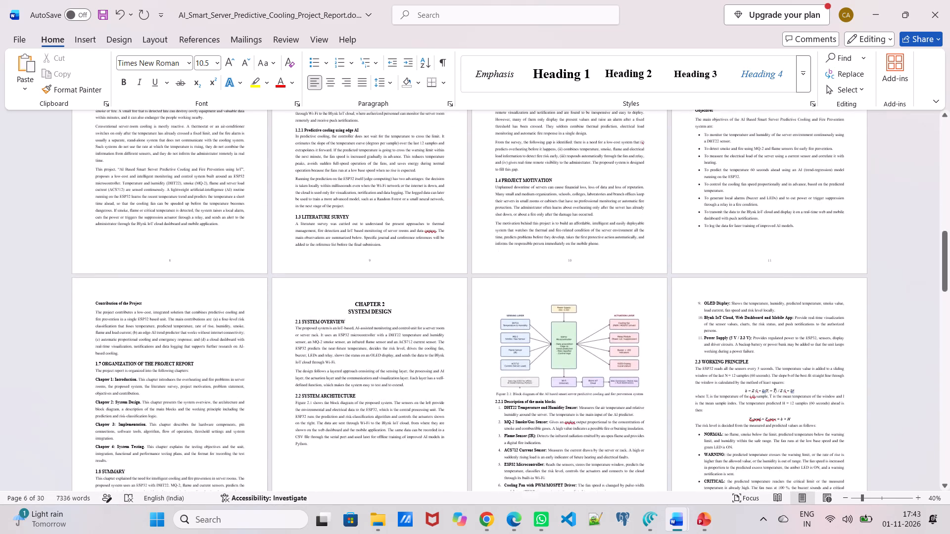
scroll(450, 252, up, 1)
scroll(450, 252, down, 1)
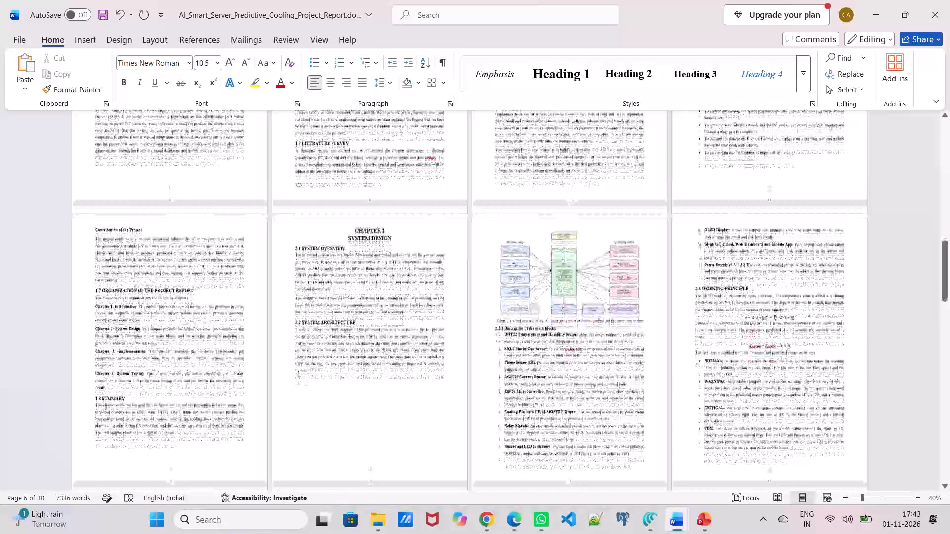
scroll(450, 252, down, 1)
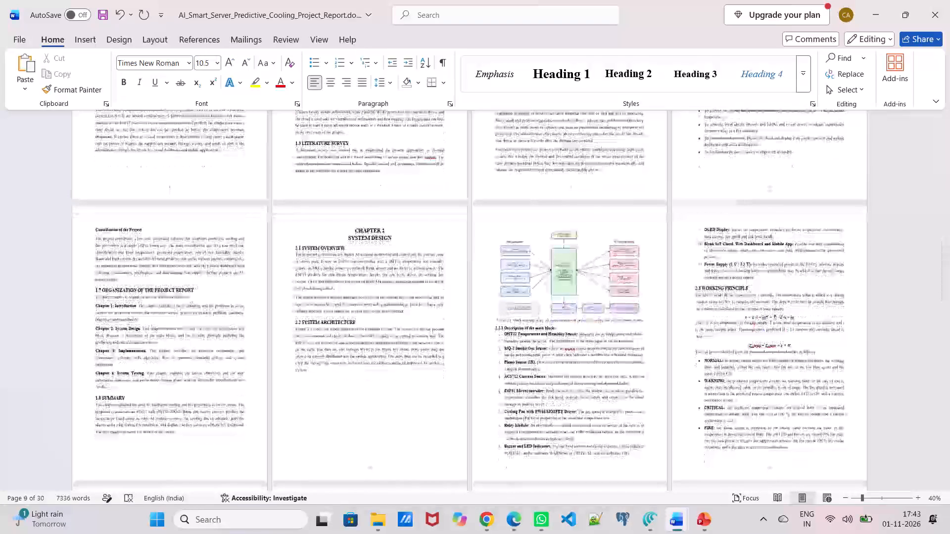
scroll(450, 252, down, 1)
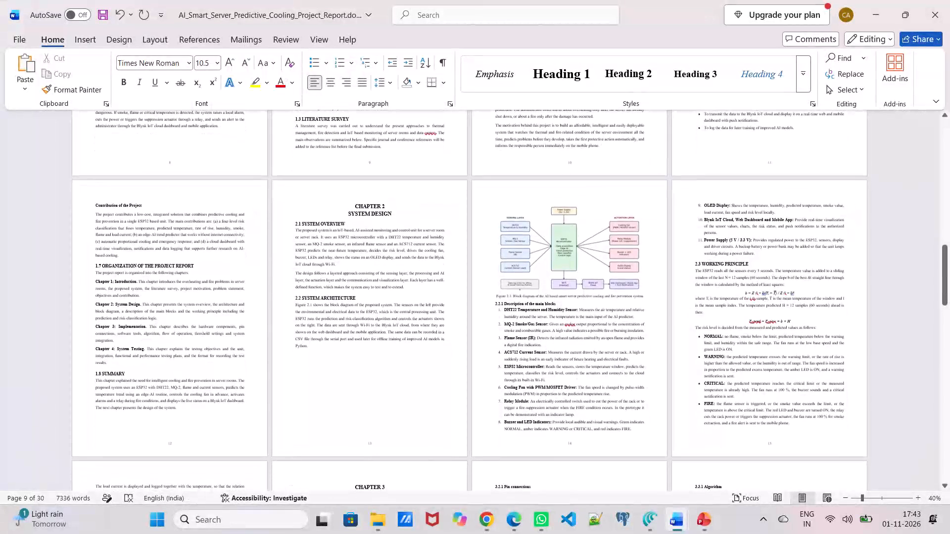
scroll(450, 252, down, 4)
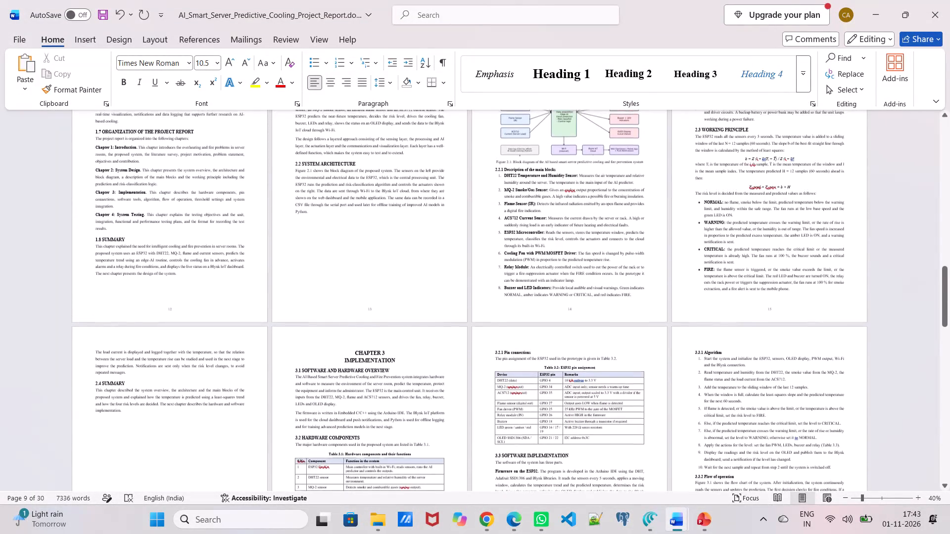
scroll(450, 252, up, 9)
scroll(450, 252, right, 1)
scroll(450, 252, up, 2)
scroll(450, 252, right, 1)
scroll(450, 252, up, 1)
scroll(450, 252, right, 1)
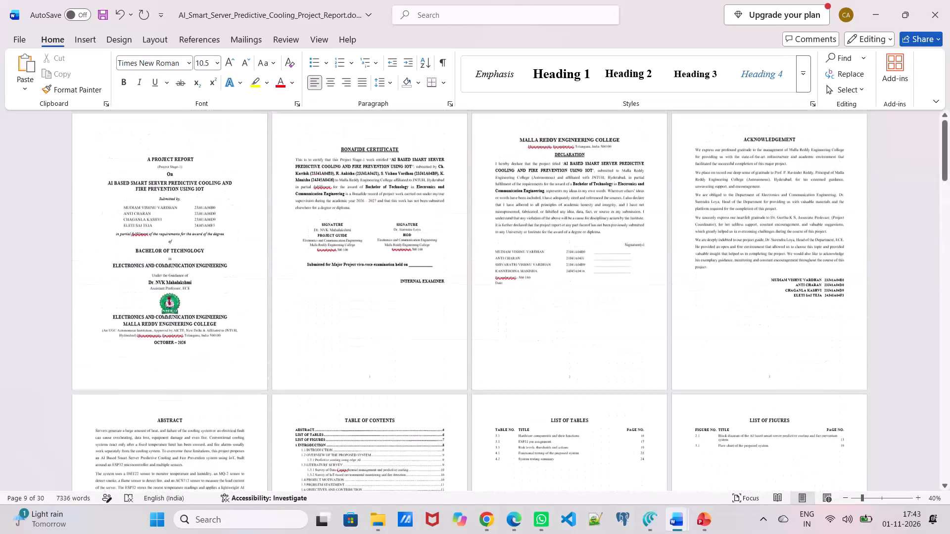
scroll(450, 252, right, 1)
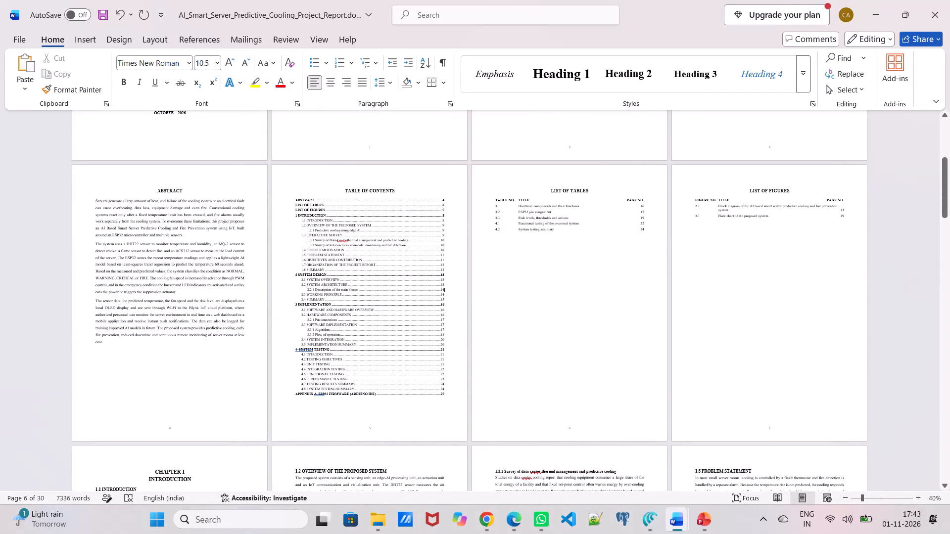
key(Down)
key(BackSpace)
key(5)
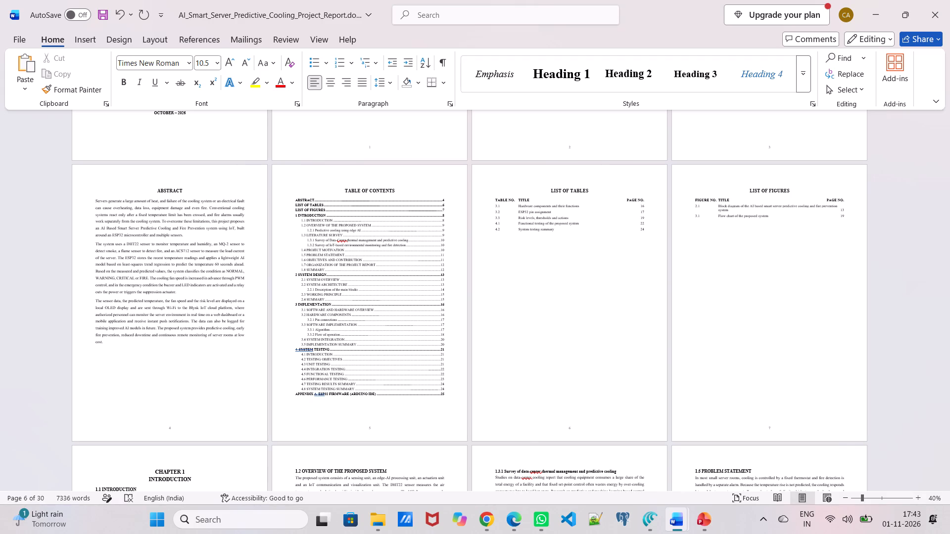
Set the page number of entry 2.4 SUMMARY in the table of contents to 16.
key(Down)
key(BackSpace)
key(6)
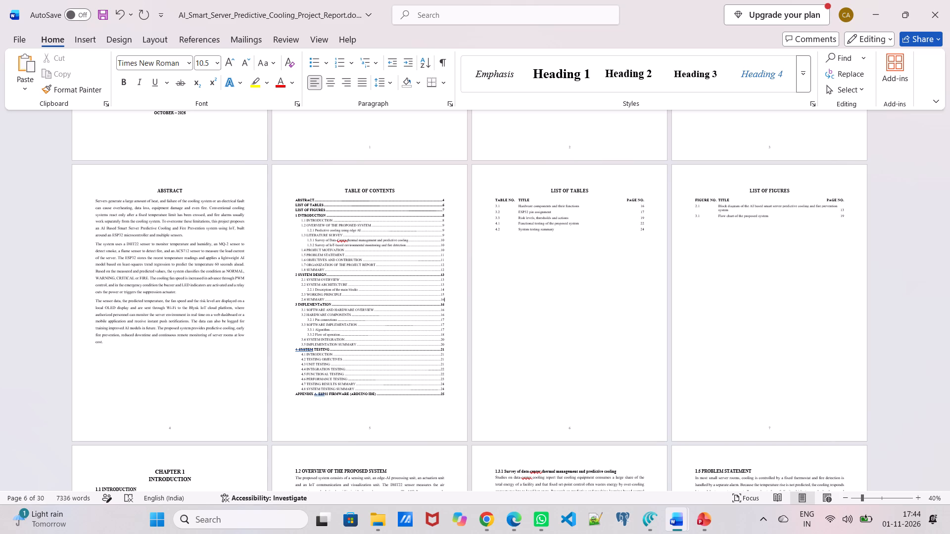
Check the Chapter 3 start pages and set the page number of entry 3 IMPLEMENTATION in the table of contents to 17.
scroll(426, 261, down, 4)
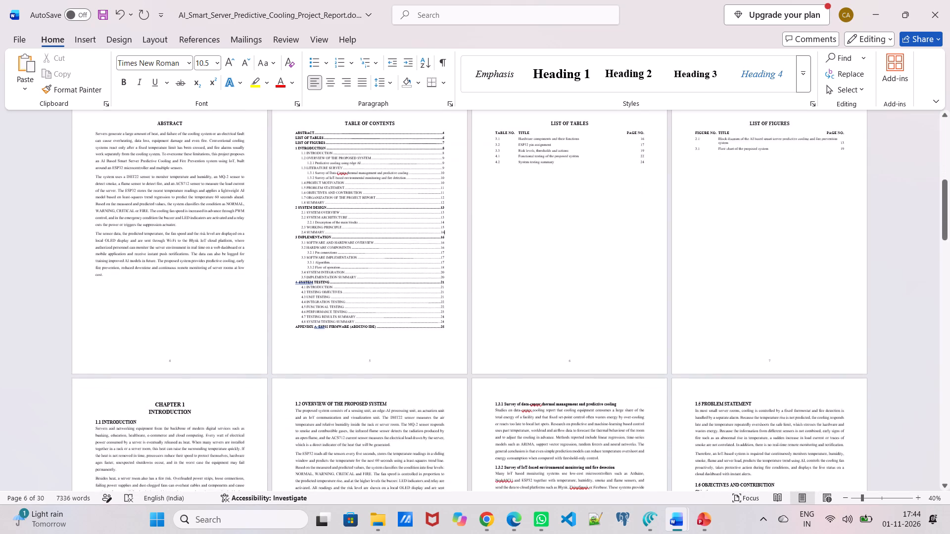
scroll(426, 261, down, 10)
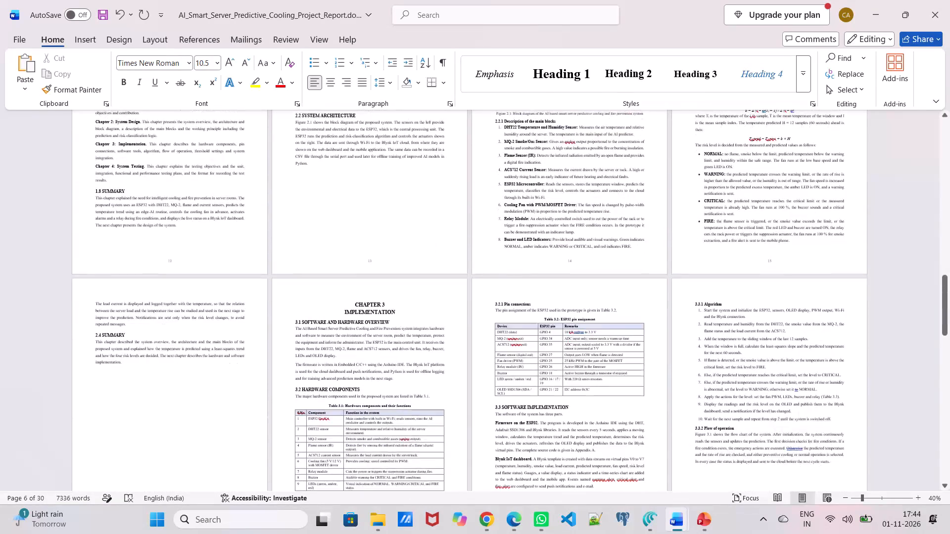
scroll(426, 261, down, 3)
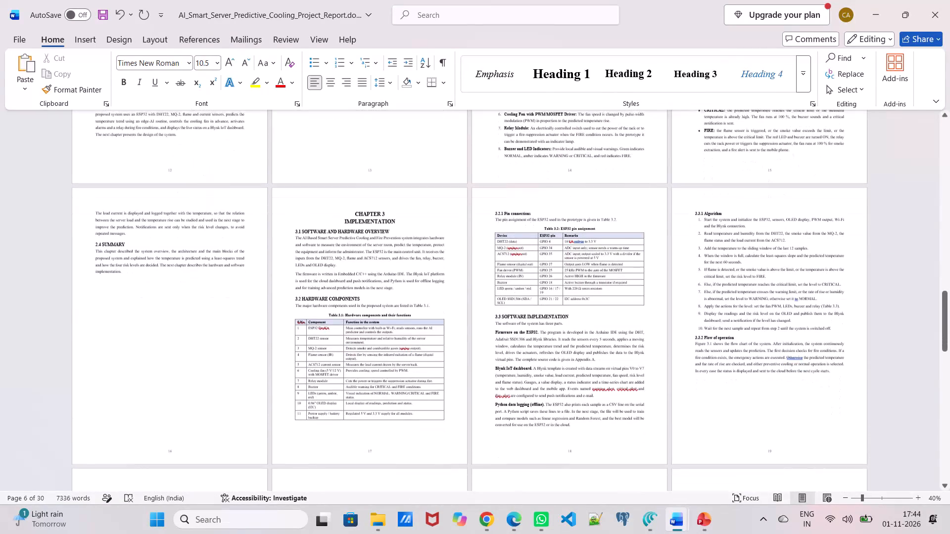
scroll(426, 261, down, 1)
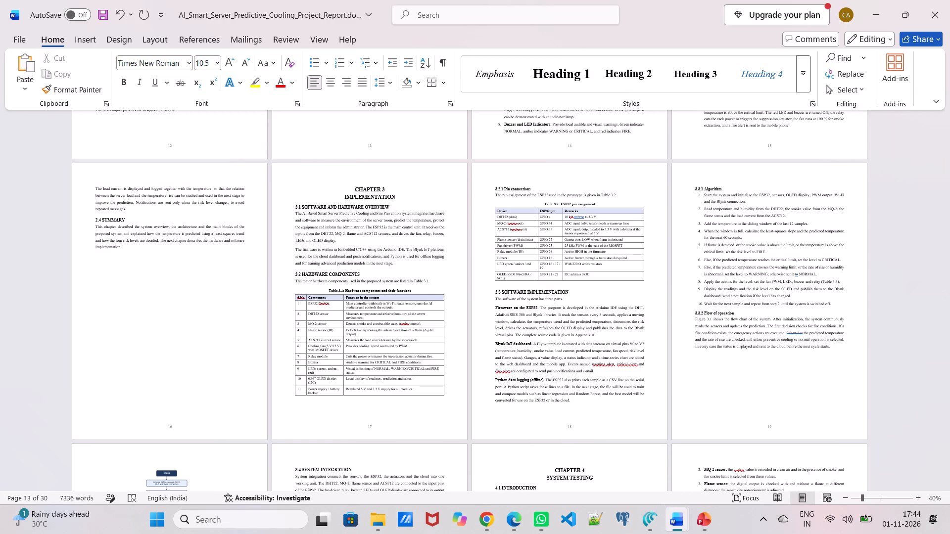
scroll(426, 261, up, 5)
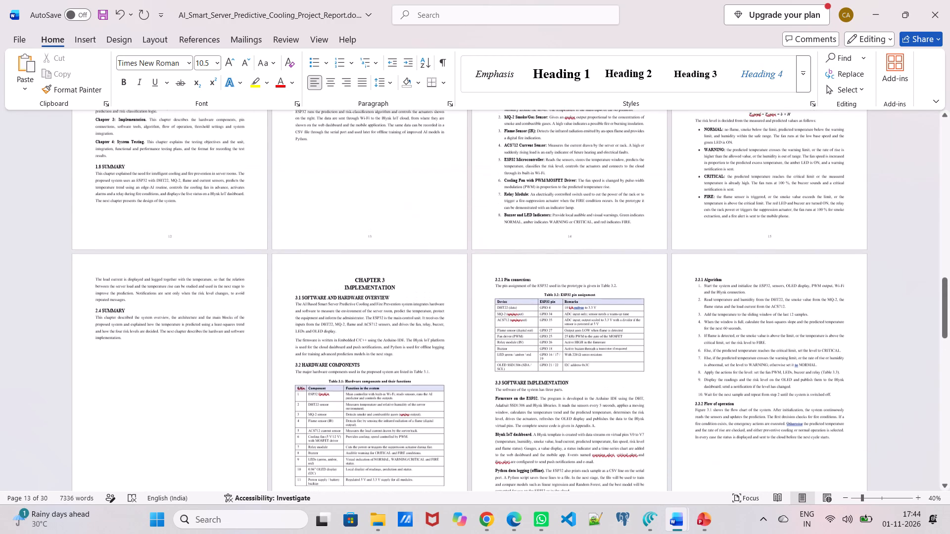
scroll(426, 261, up, 5)
scroll(426, 261, down, 2)
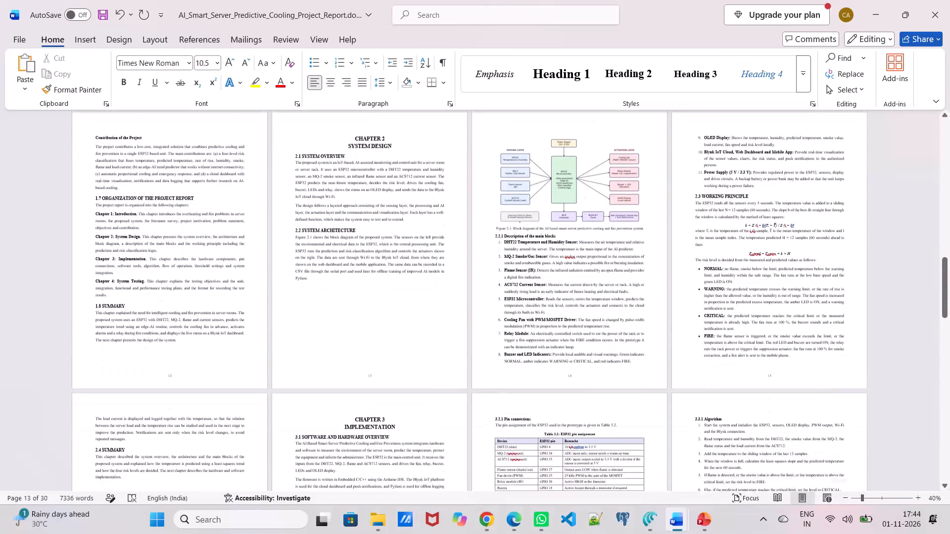
scroll(426, 261, down, 2)
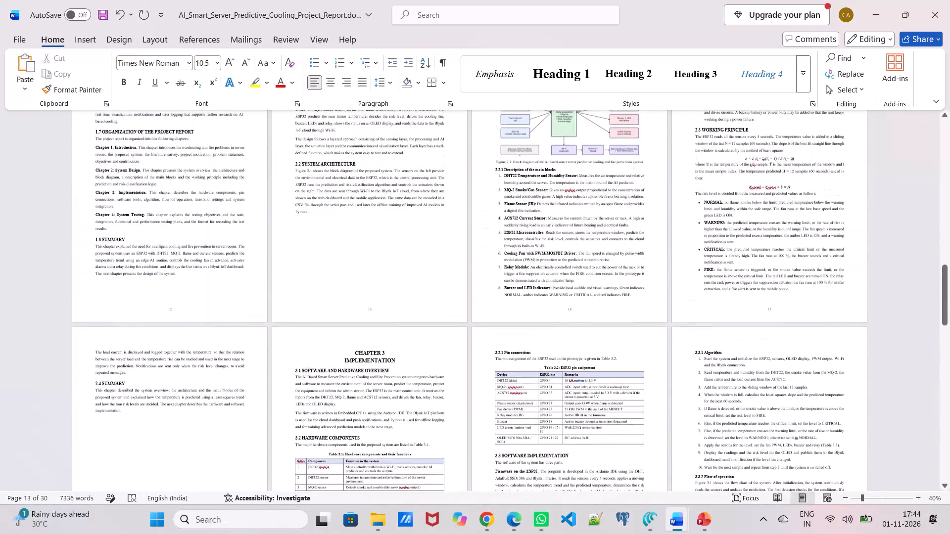
scroll(426, 261, up, 12)
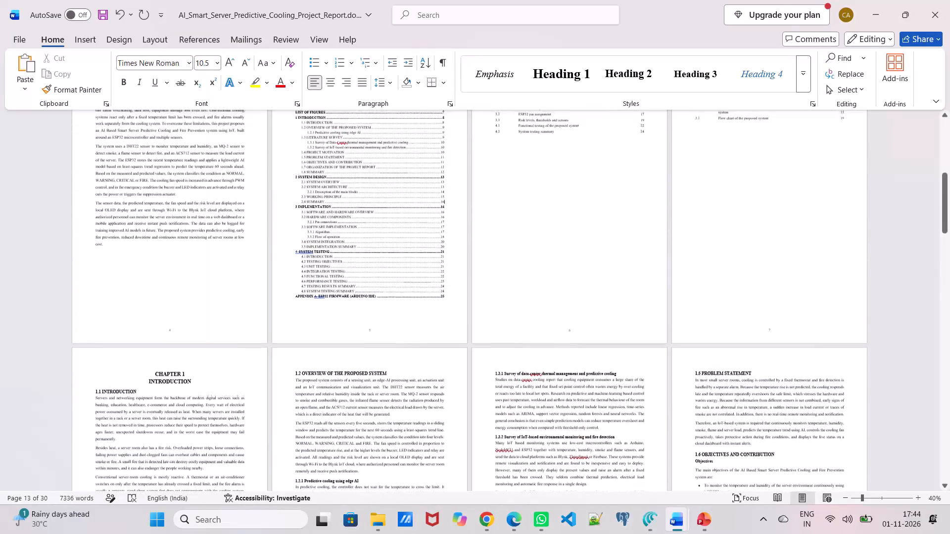
scroll(426, 261, up, 2)
key(Down)
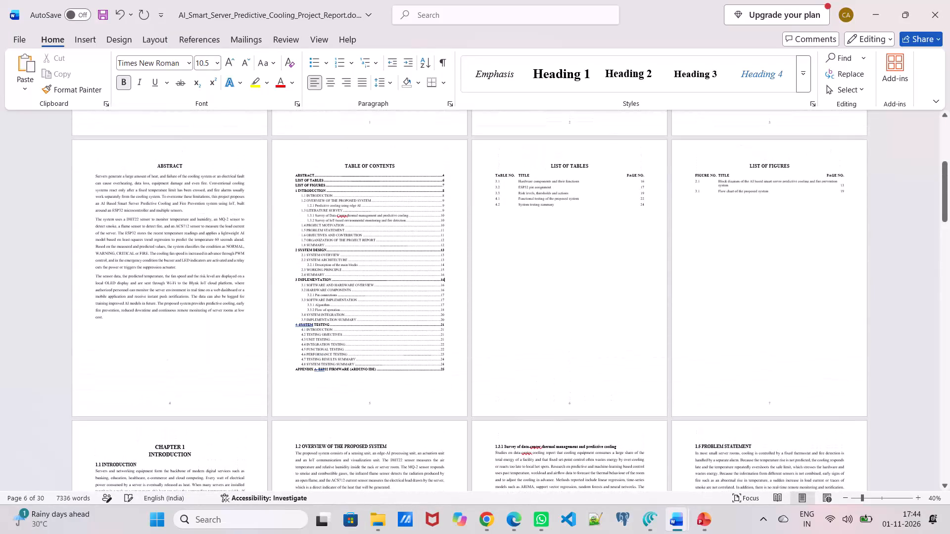
key(BackSpace)
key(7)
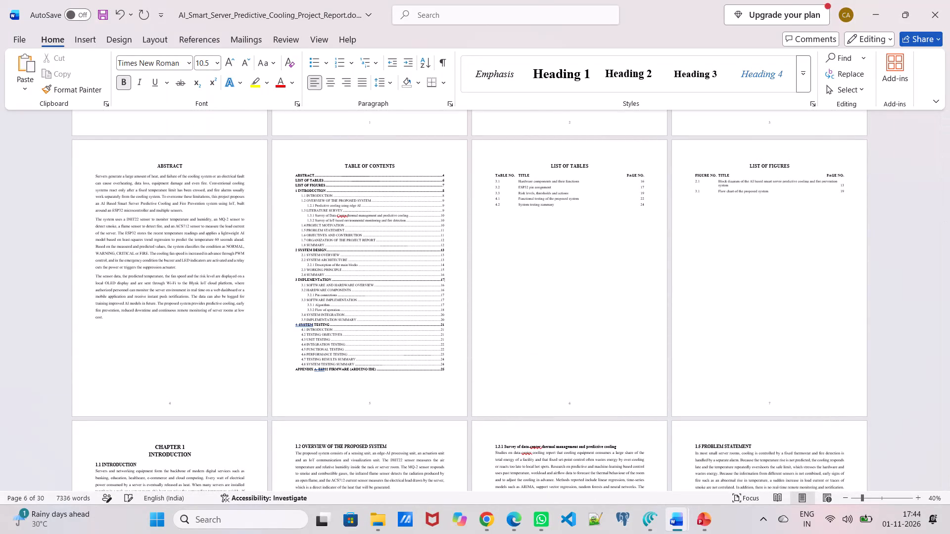
Set the page numbers of entries 3.1 SOFTWARE AND HARDWARE OVERVIEW and 3.2 HARDWARE COMPONENTS in the table of contents to 17.
key(Down)
key(BackSpace)
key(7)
key(Down)
key(BackSpace)
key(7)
Set the page number of entry 3.2.1 Pin connections in the table of contents to 18.
key(Down)
key(BackSpace)
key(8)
Set the page number of entry 3.3 SOFTWARE IMPLEMENTATION in the table of contents to 18.
key(Down)
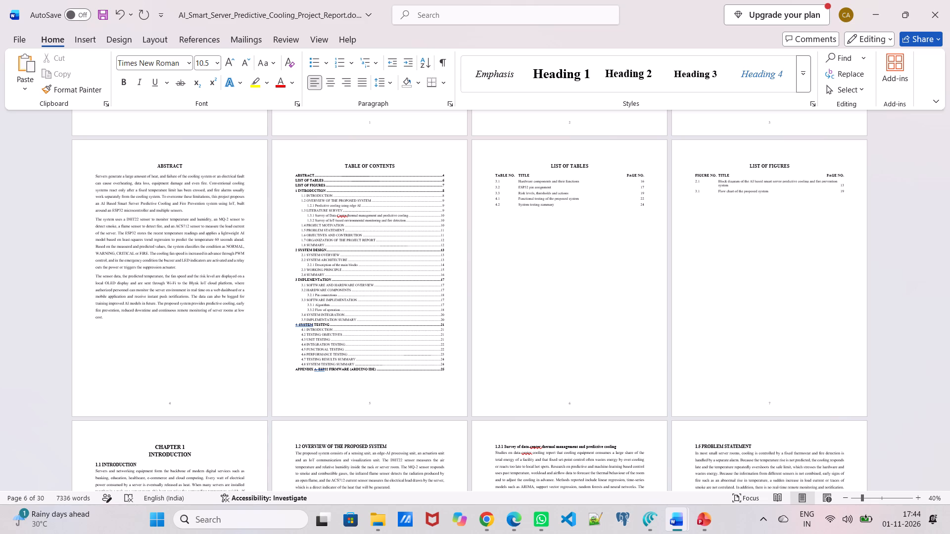
key(BackSpace)
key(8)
Set the page numbers of entries 3.3.1 Algorithm and 3.3.2 Flow of operation in the table of contents to 19.
key(Down)
key(BackSpace)
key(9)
key(Down)
key(BackSpace)
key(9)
Check the pages covered by sections 3.3.2 and 3.4 and extend the page number of entry 3.3.2 Flow of operation to 19-20.
key(Down)
scroll(426, 261, down, 1)
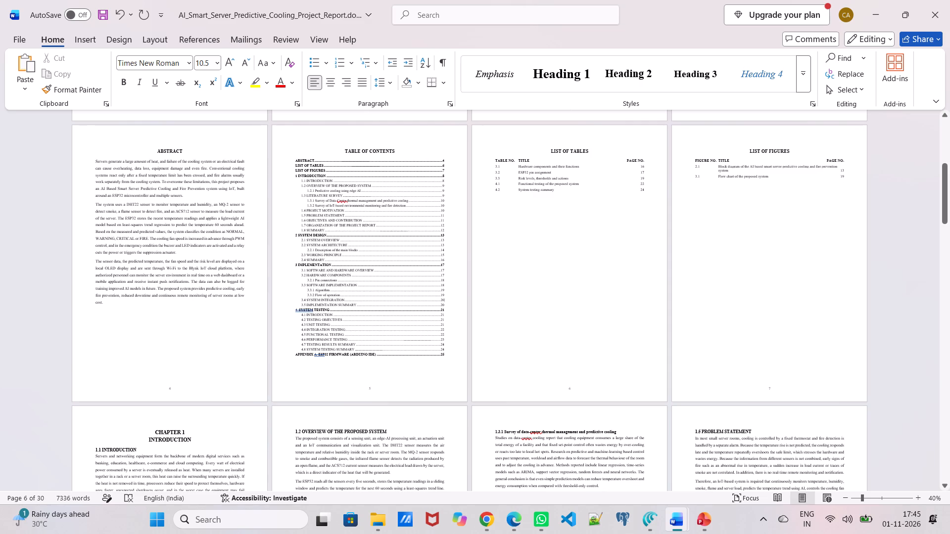
scroll(426, 261, down, 13)
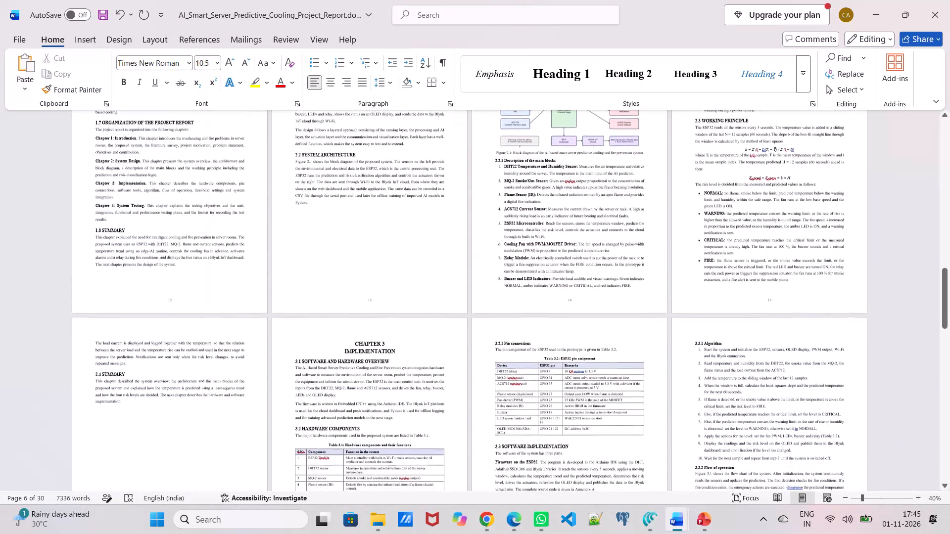
scroll(426, 261, down, 5)
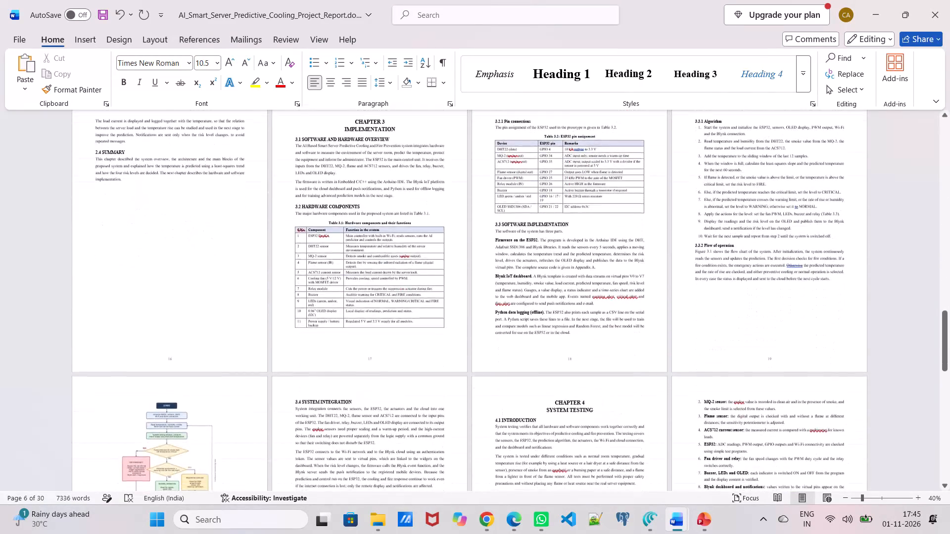
scroll(426, 261, down, 3)
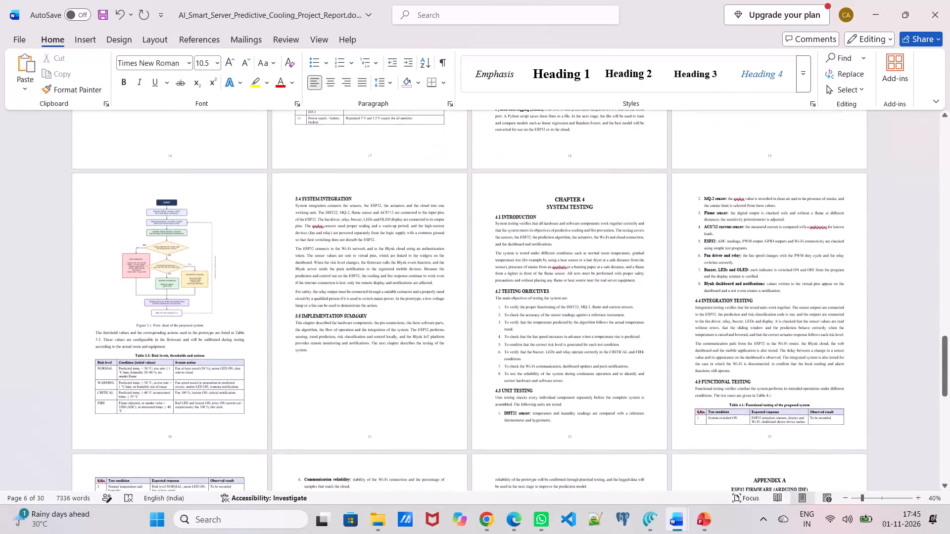
scroll(426, 261, down, 1)
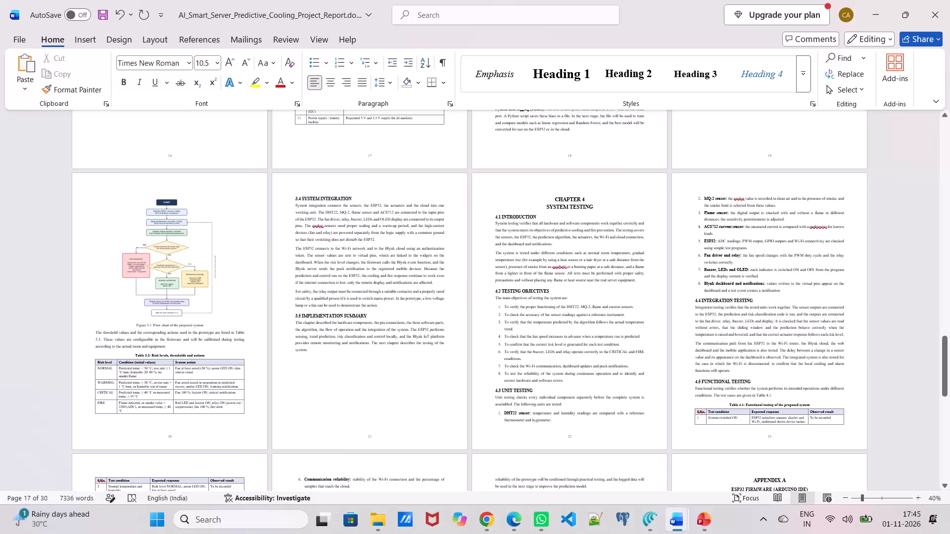
scroll(426, 261, up, 3)
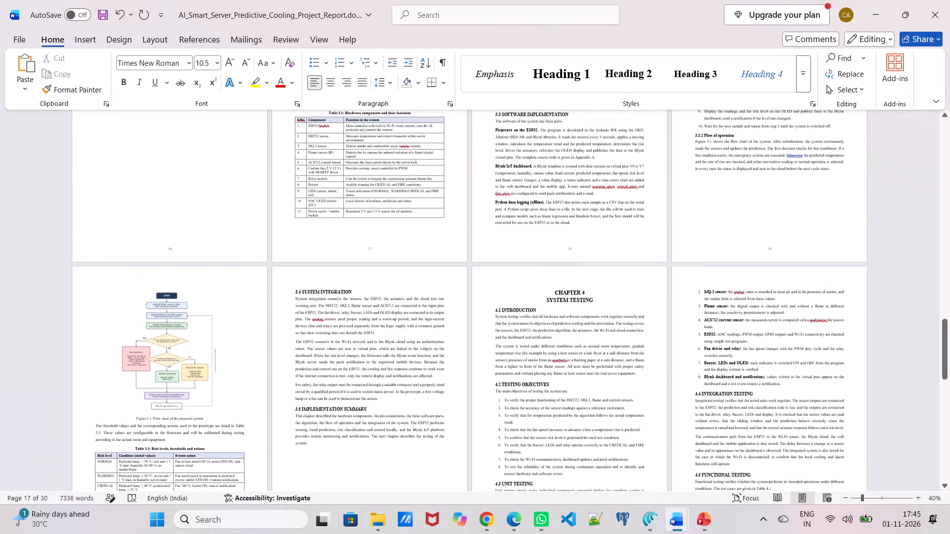
scroll(426, 261, up, 2)
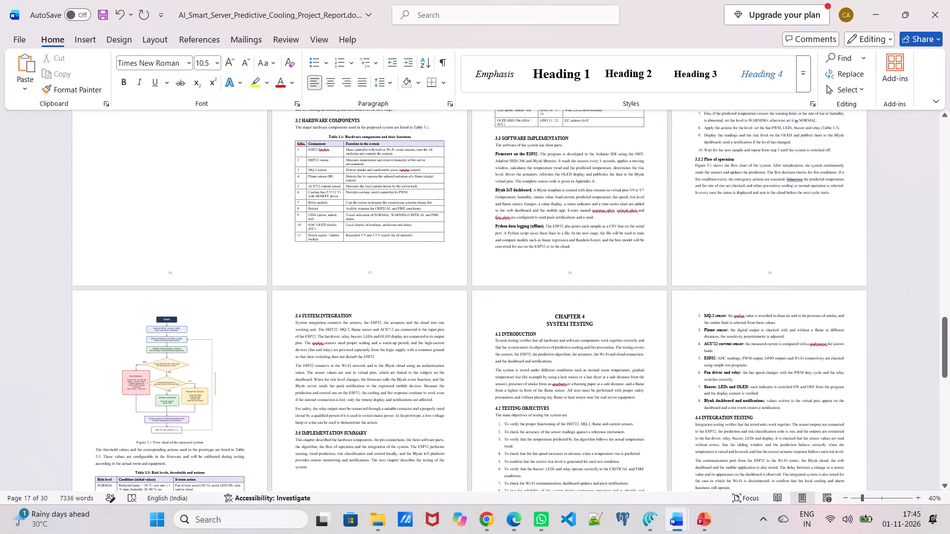
scroll(426, 261, down, 1)
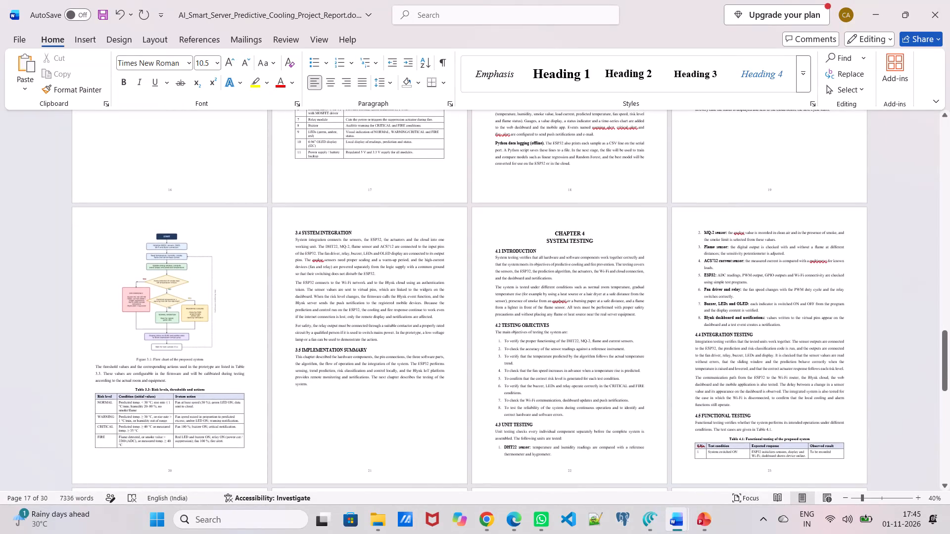
scroll(426, 261, down, 1)
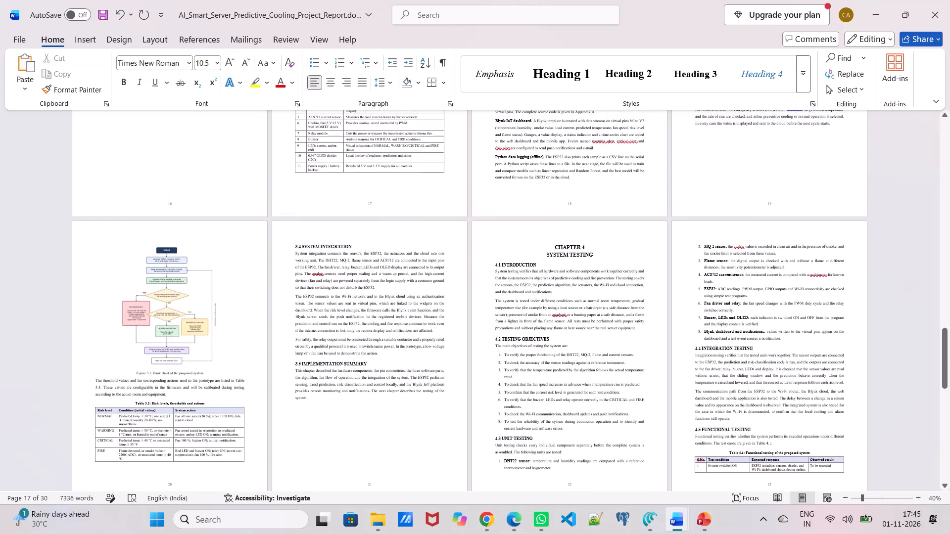
scroll(426, 261, up, 2)
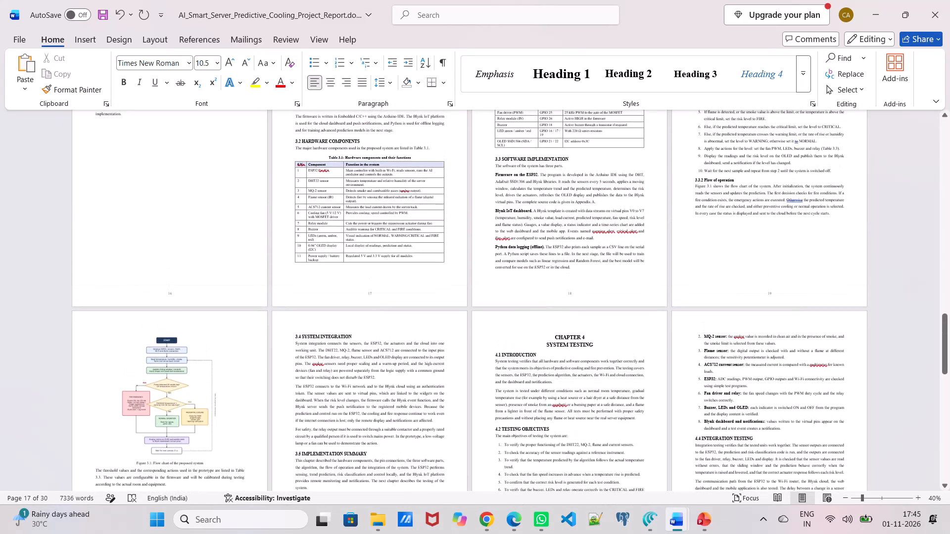
scroll(426, 261, up, 3)
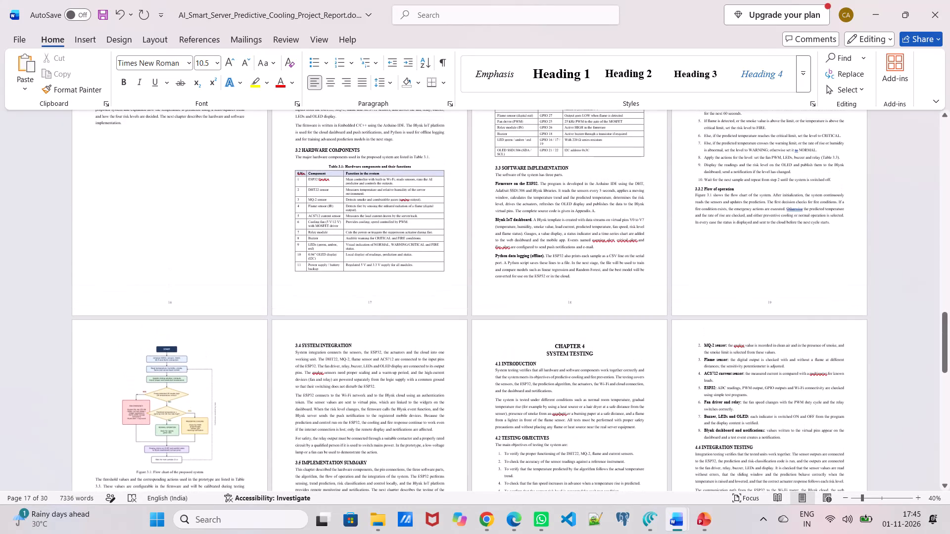
scroll(426, 261, up, 9)
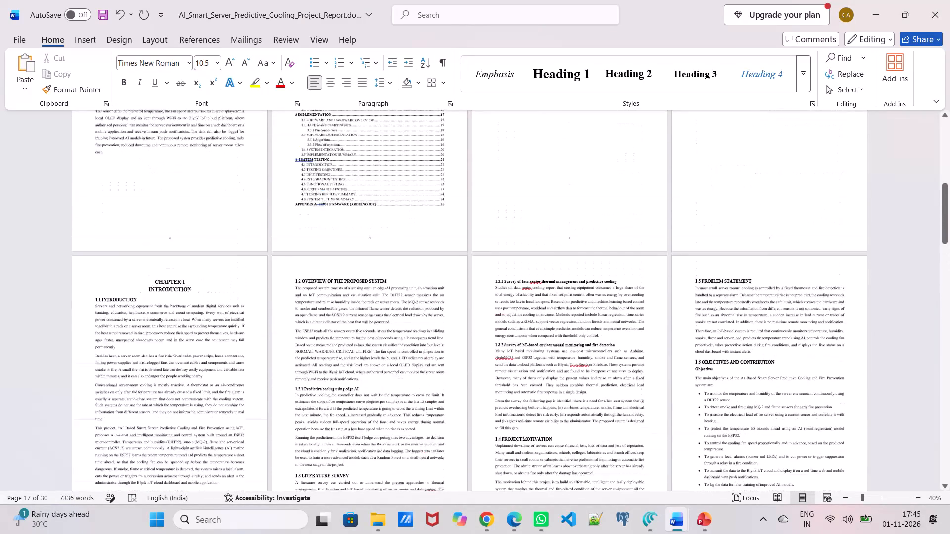
scroll(426, 261, up, 3)
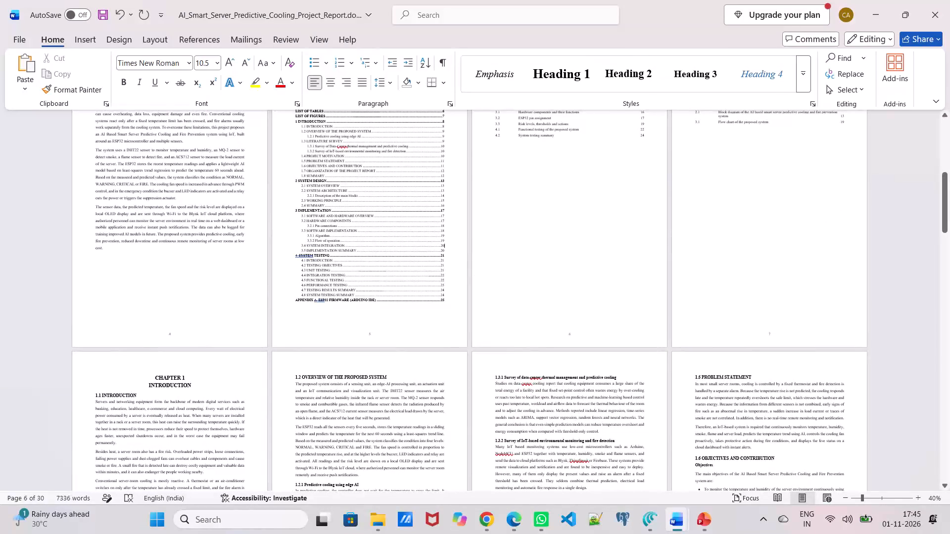
key(Up)
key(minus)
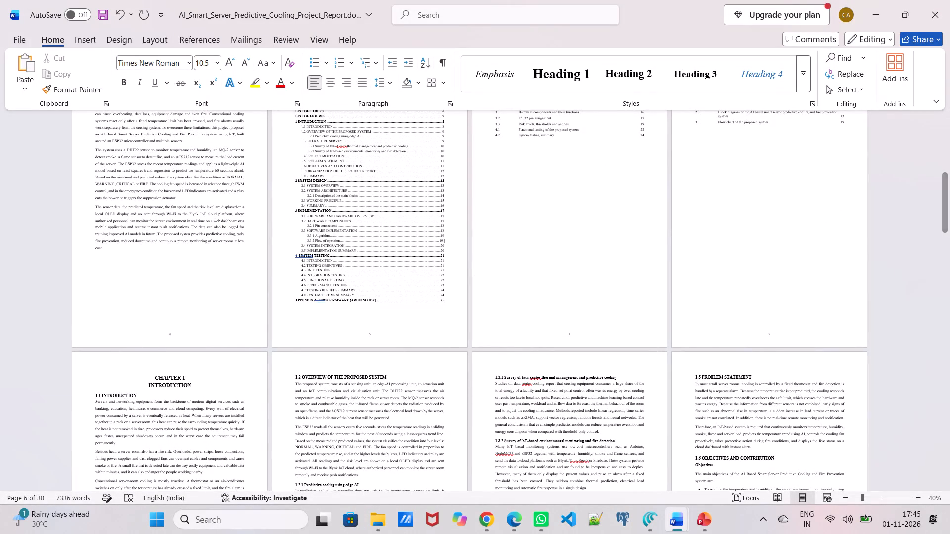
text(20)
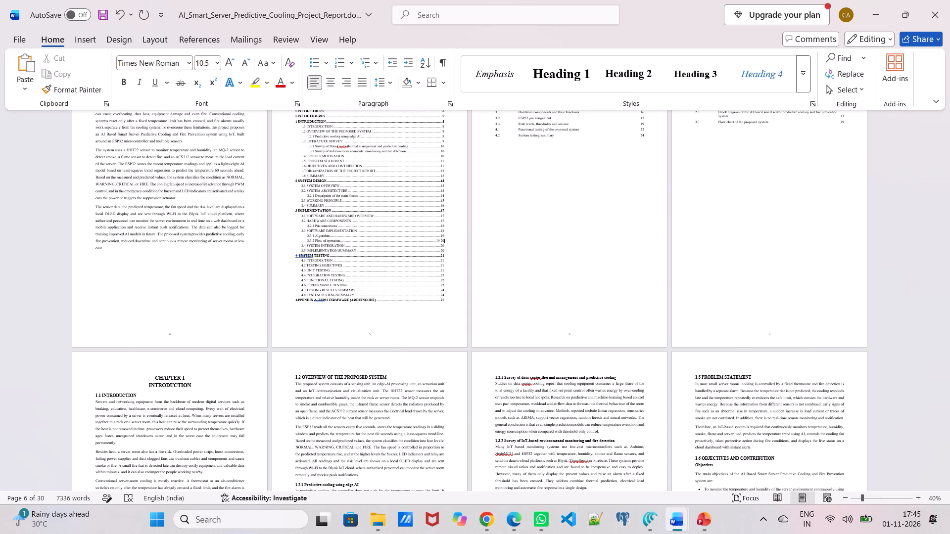
Set the page number of entry 3.4 SYSTEM INTEGRATION in the table of contents to 21.
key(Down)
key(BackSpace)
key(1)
Check the start pages of section 3.5 and Chapter 4 and set the page number of entry 3.5 IMPLEMENTATION SUMMARY to 21.
scroll(426, 261, down, 2)
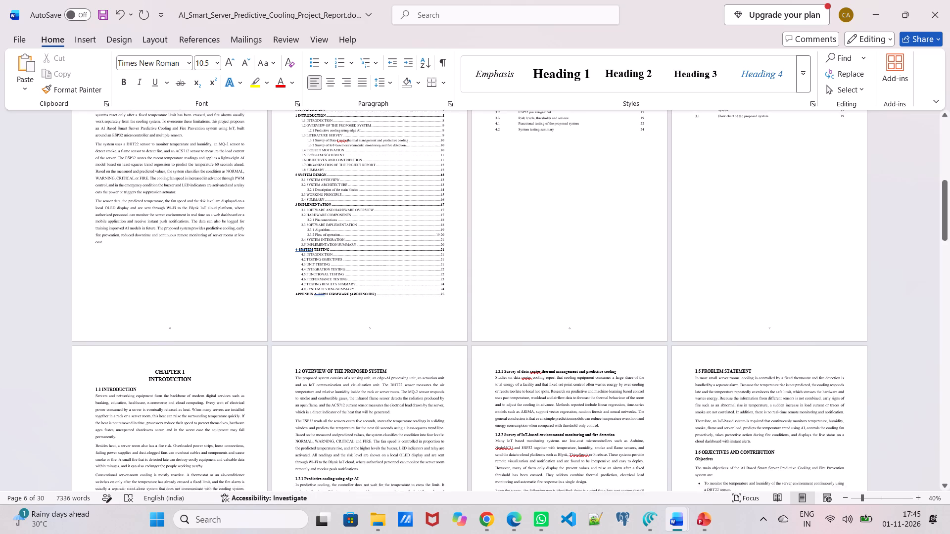
scroll(426, 261, down, 6)
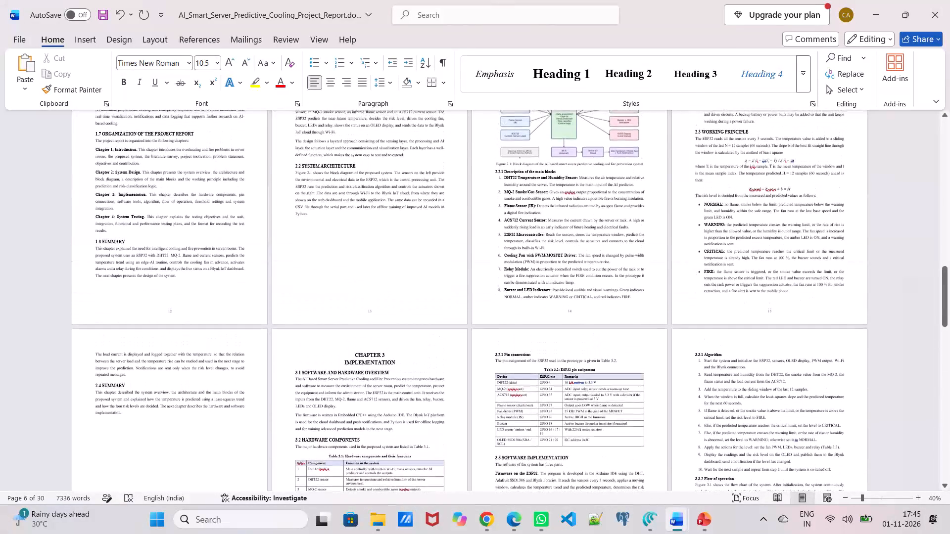
scroll(426, 261, down, 2)
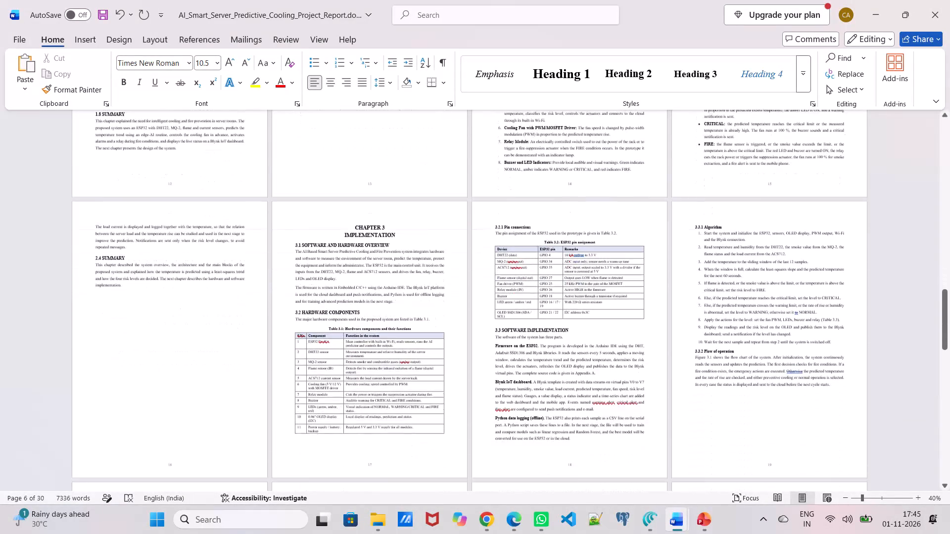
scroll(426, 261, down, 6)
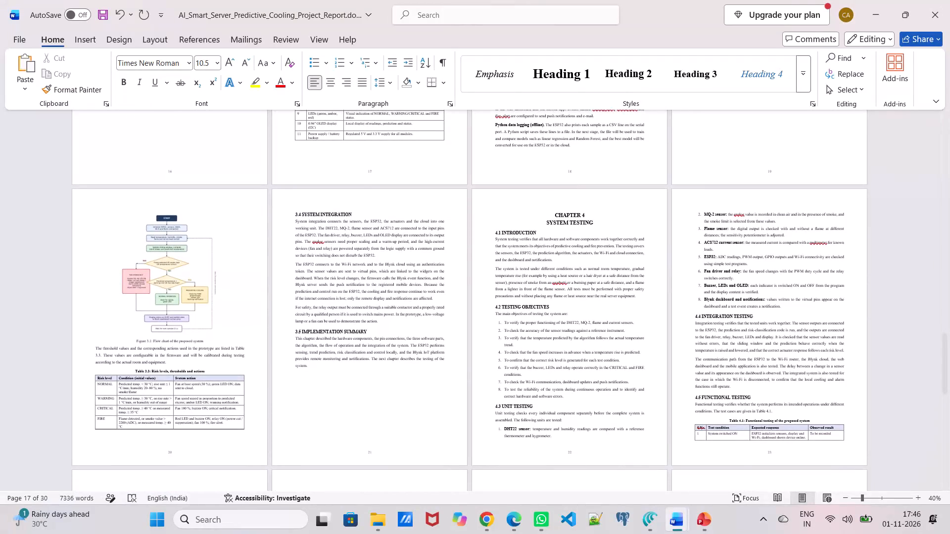
scroll(426, 261, up, 14)
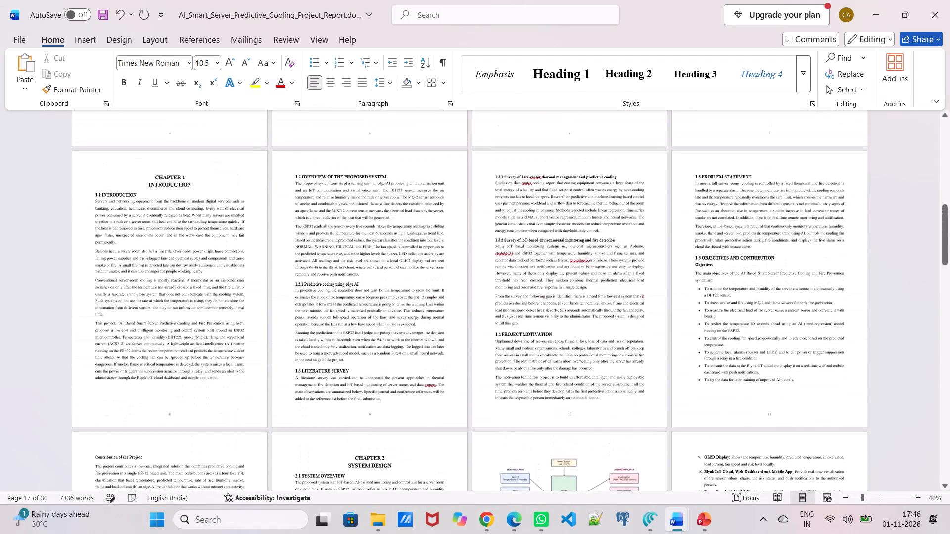
scroll(426, 261, up, 6)
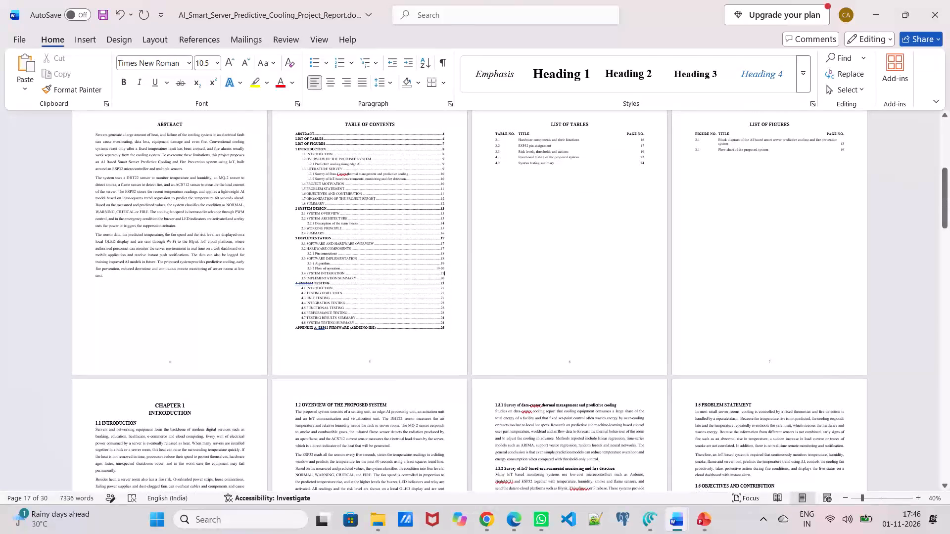
key(Down)
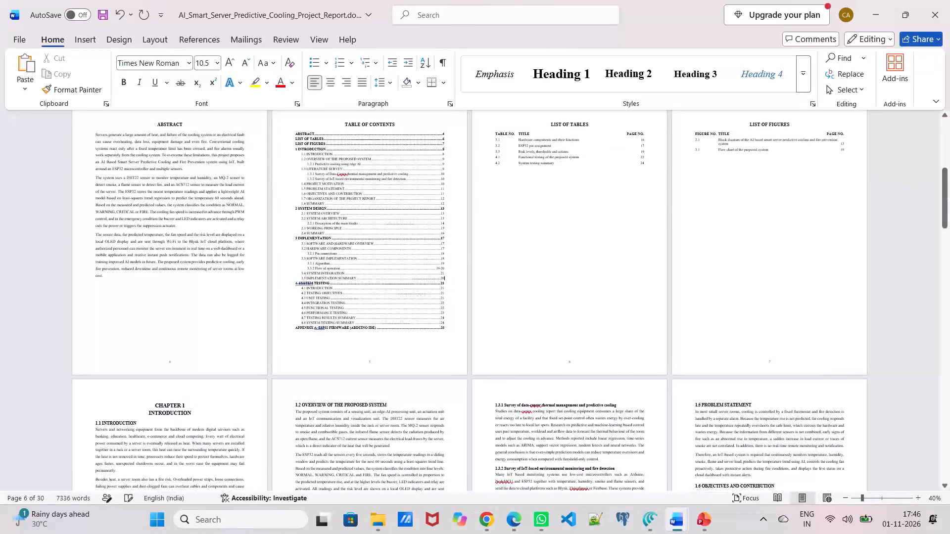
key(BackSpace)
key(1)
Set the page number of entry 4 SYSTEM TESTING in the table of contents to 22.
key(Down)
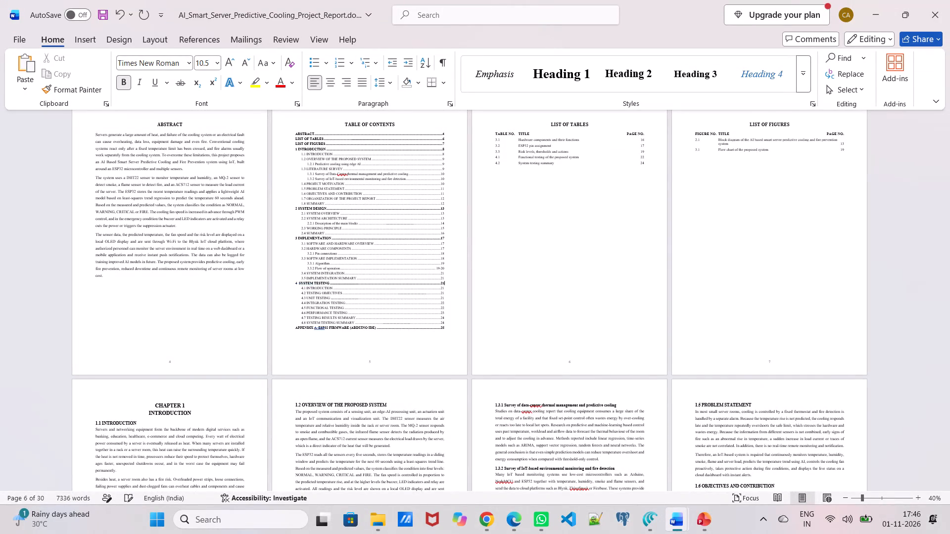
key(BackSpace)
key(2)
Check the pages on which the Chapter 4 sections 4.1 to 4.8 and Appendix A start.
key(Down)
click(364, 305)
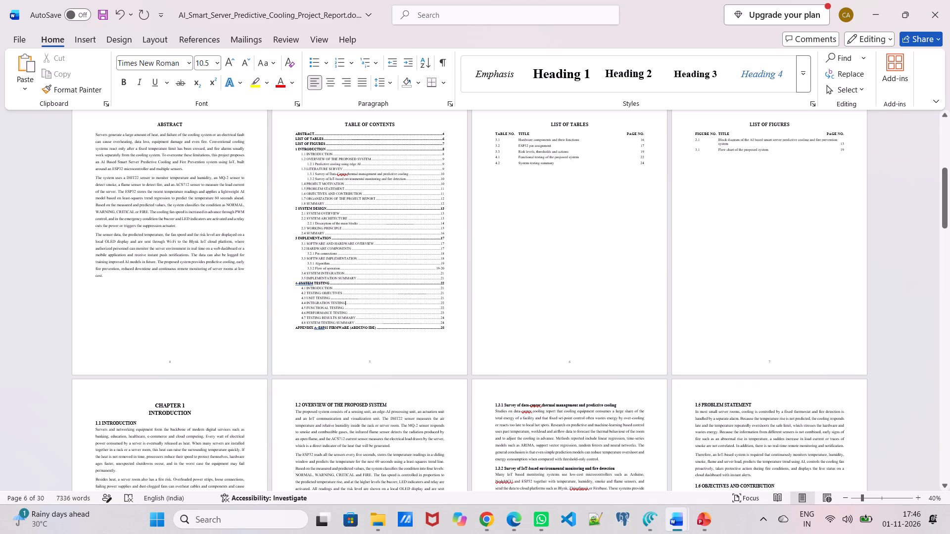
click(446, 289)
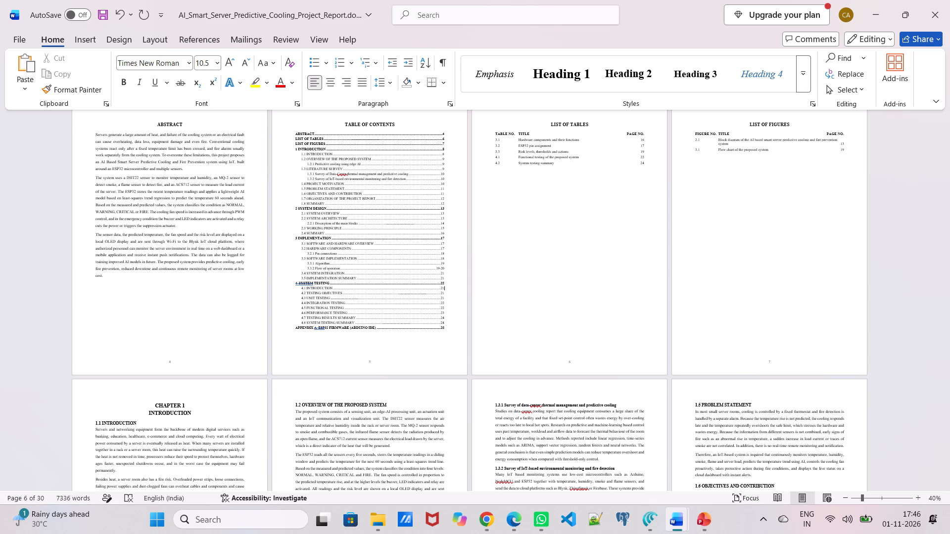
scroll(446, 289, down, 3)
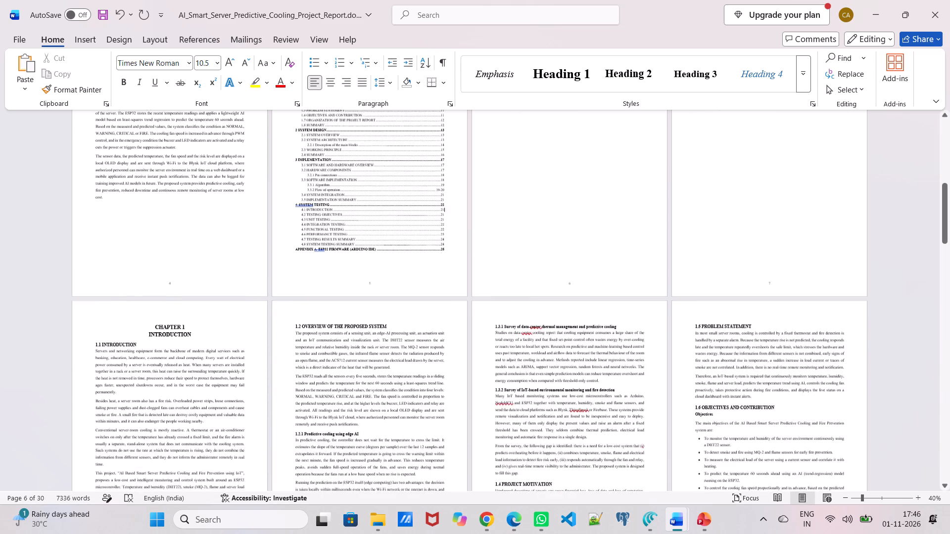
scroll(446, 289, down, 9)
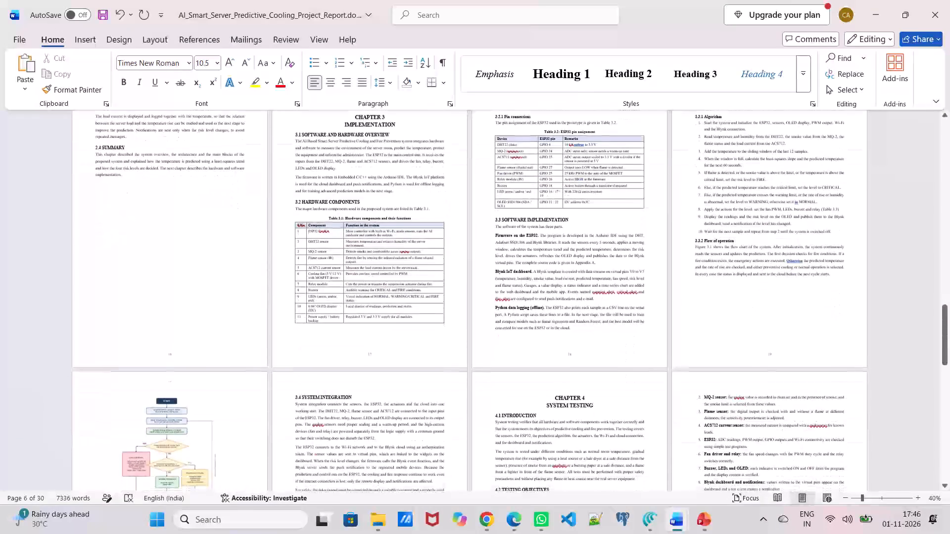
scroll(446, 289, down, 6)
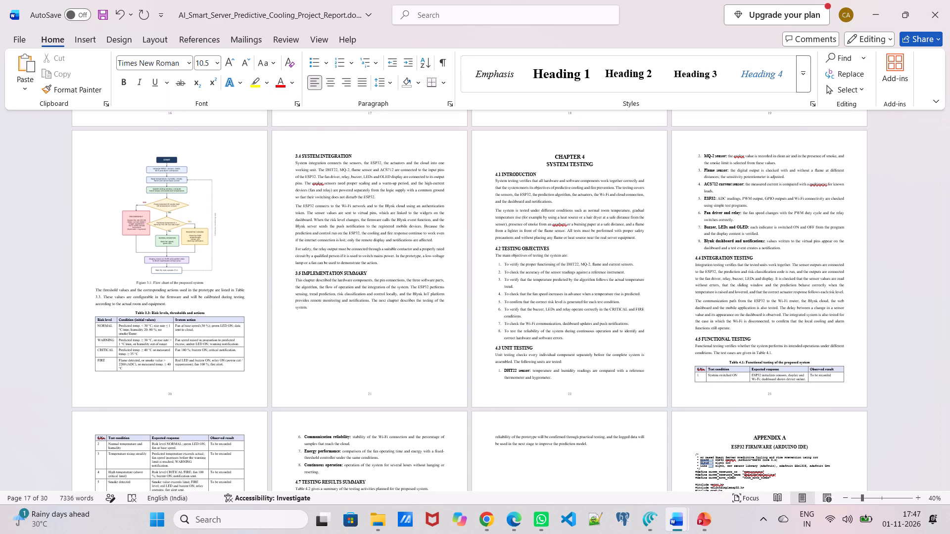
scroll(446, 289, down, 4)
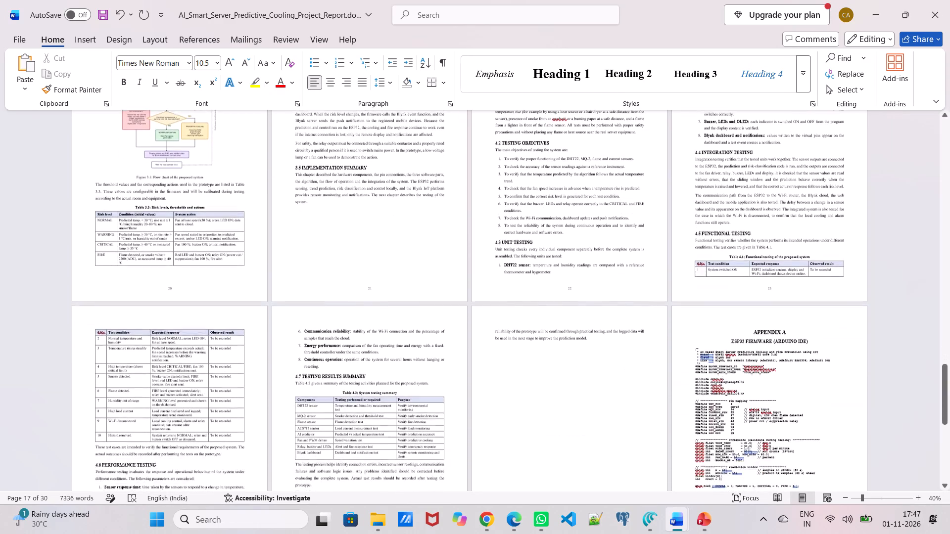
scroll(446, 289, down, 4)
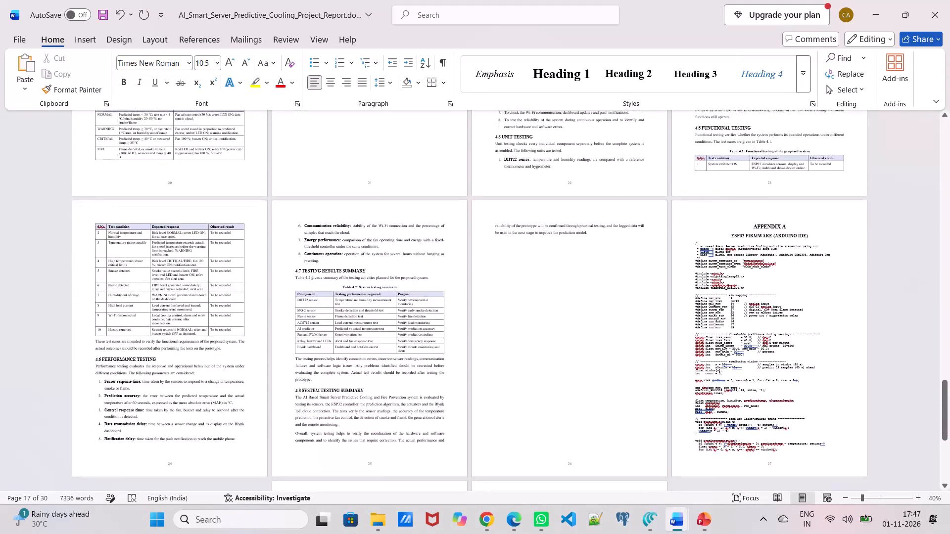
scroll(446, 289, down, 2)
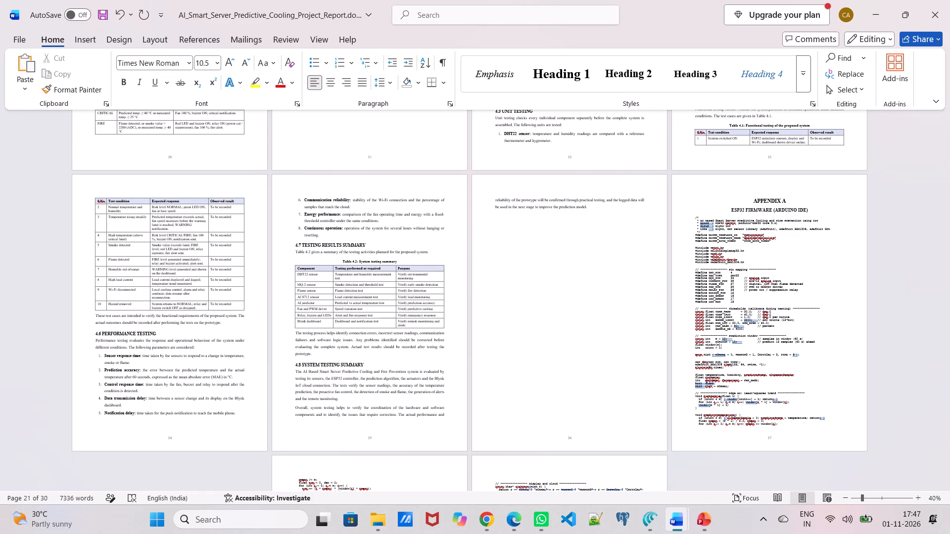
scroll(446, 289, down, 1)
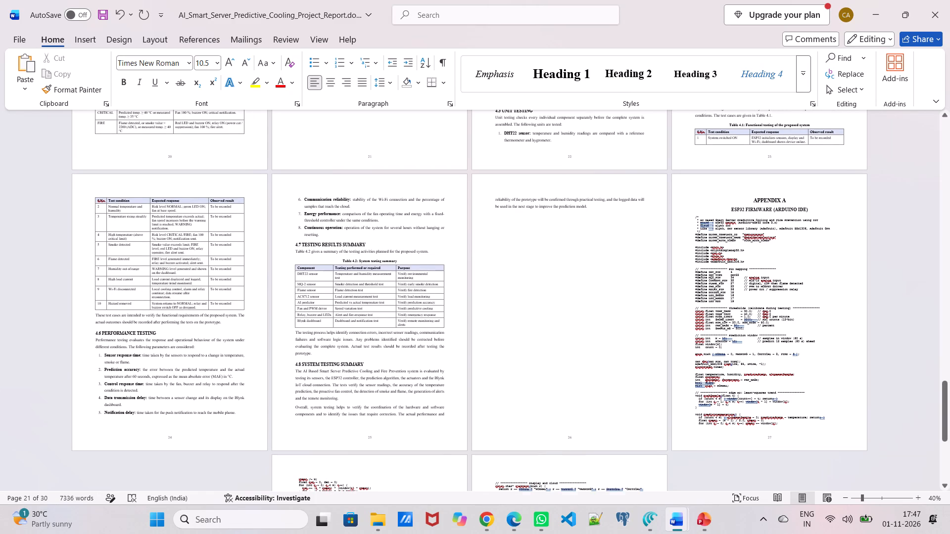
scroll(446, 289, down, 6)
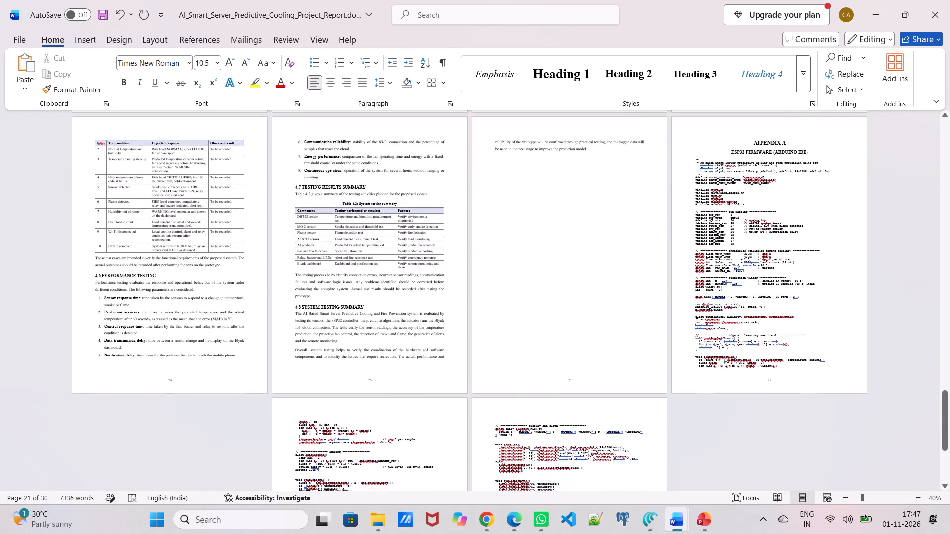
scroll(446, 289, down, 8)
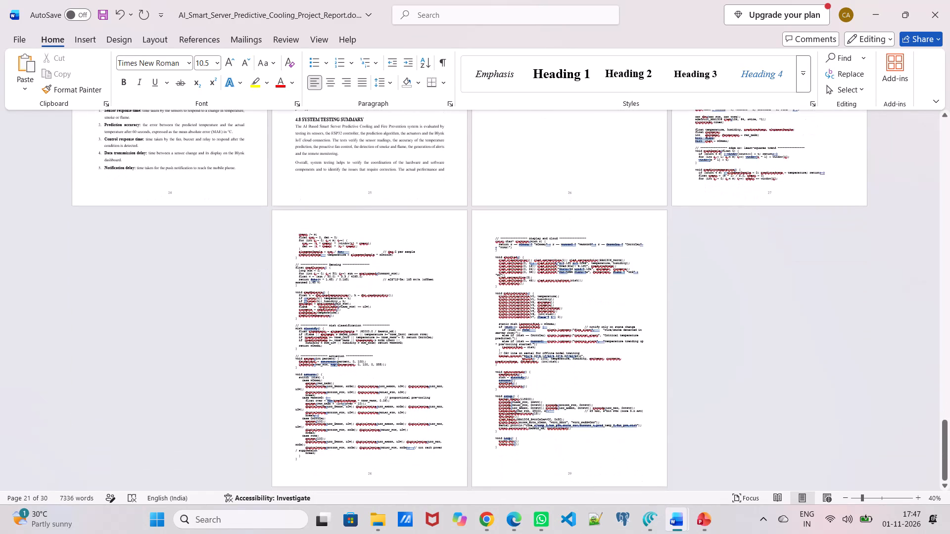
Examine the pages of Appendix A and sections 4.8 and 4.7 at a larger zoom to read their page numbers.
scroll(446, 289, up, 5)
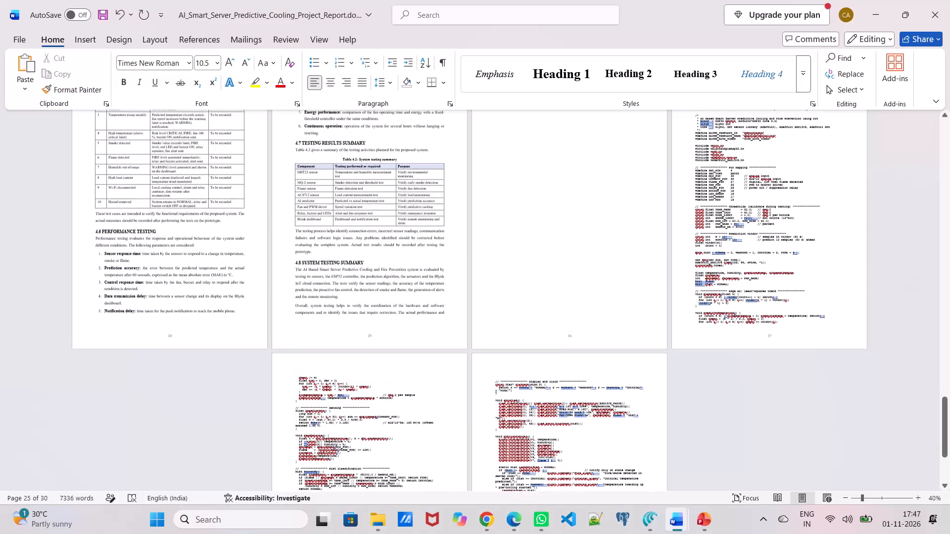
scroll(446, 289, up, 1)
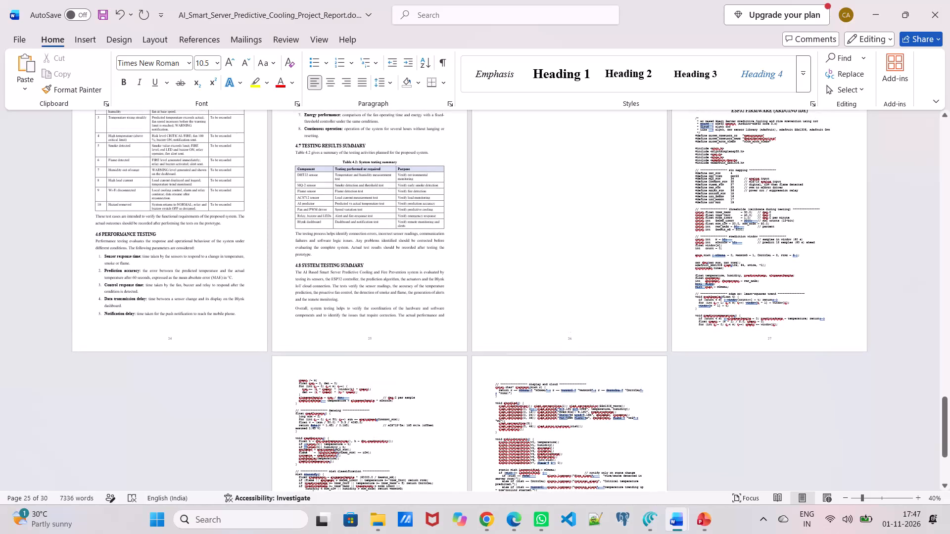
ctrl+scroll(445, 312, up, 1)
scroll(445, 312, up, 6)
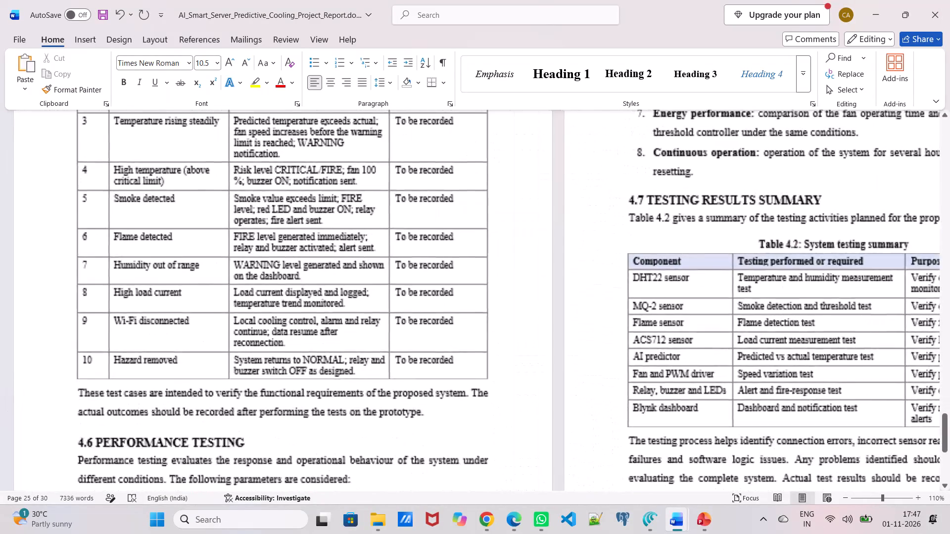
scroll(445, 312, down, 15)
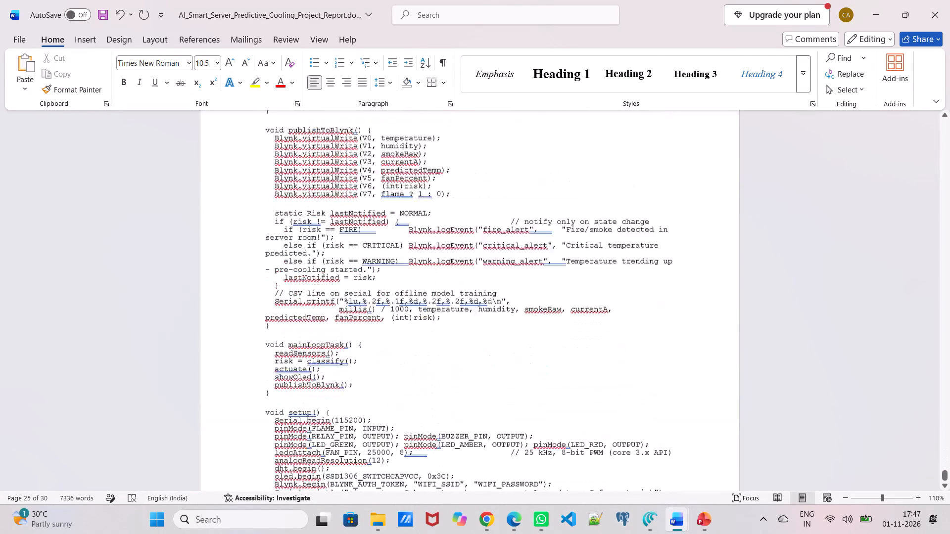
scroll(445, 312, up, 3)
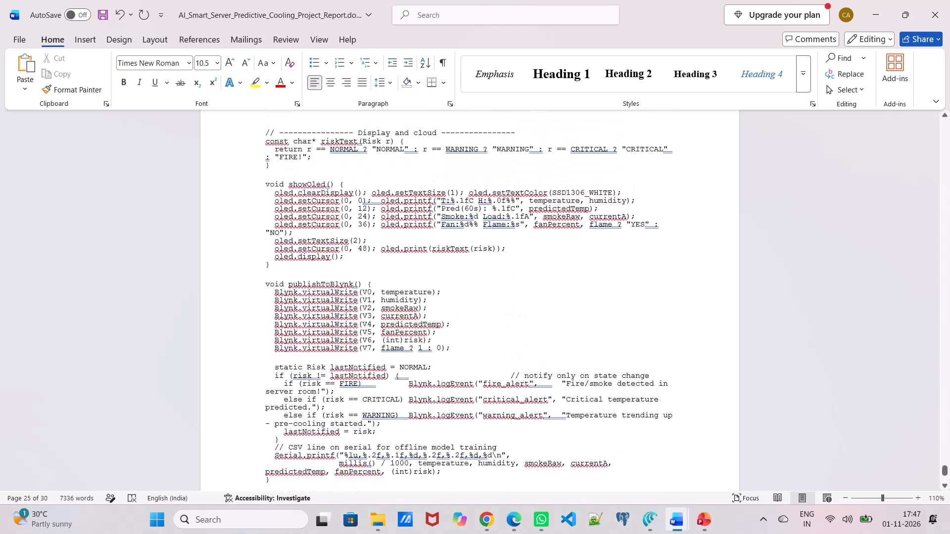
scroll(445, 312, up, 4)
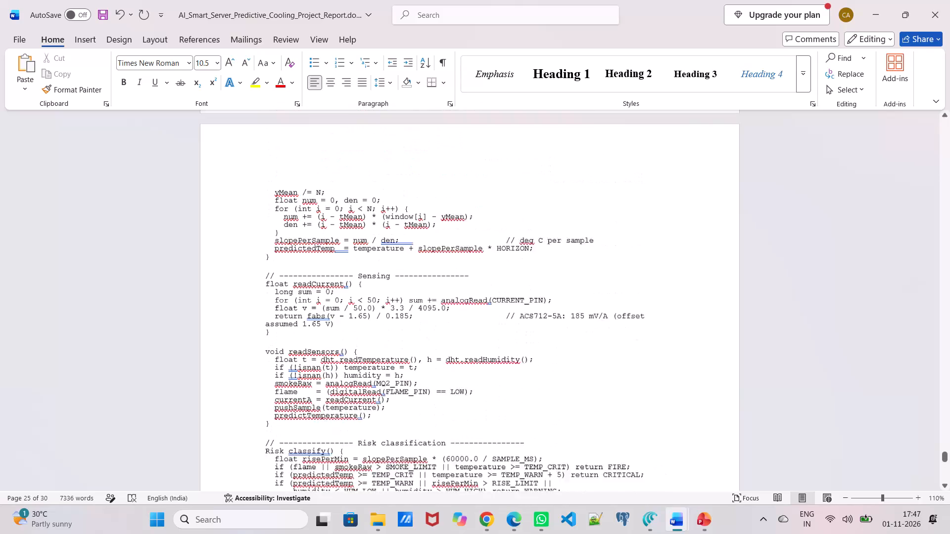
scroll(445, 312, up, 10)
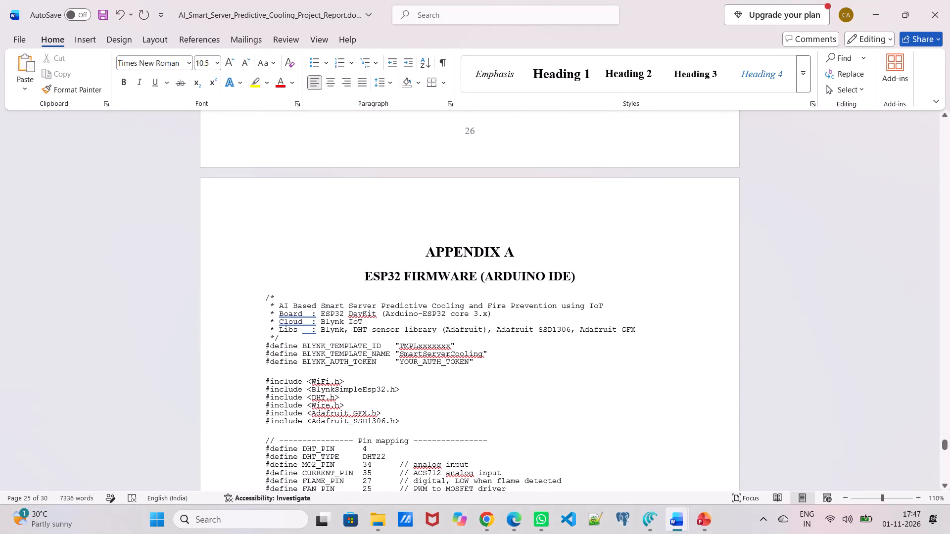
scroll(515, 438, up, 7)
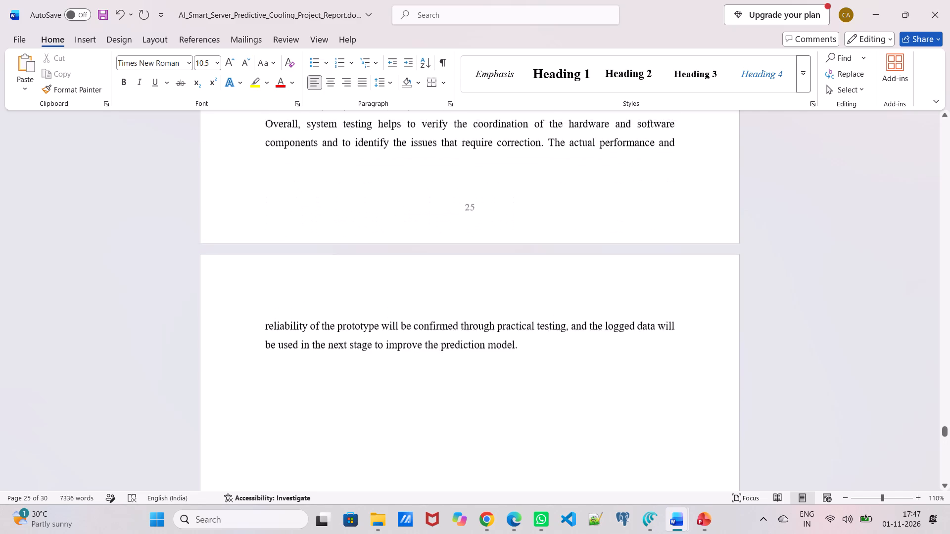
scroll(515, 438, up, 2)
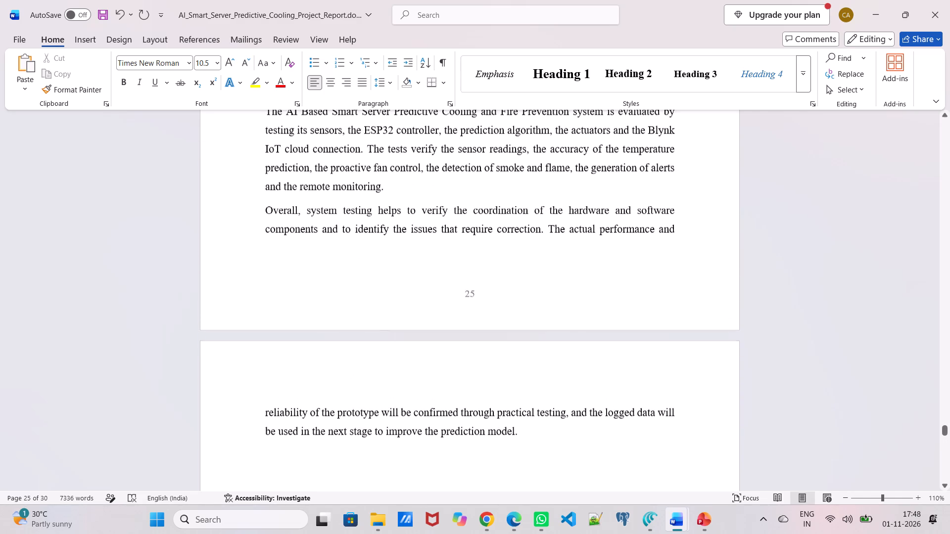
scroll(515, 438, up, 1)
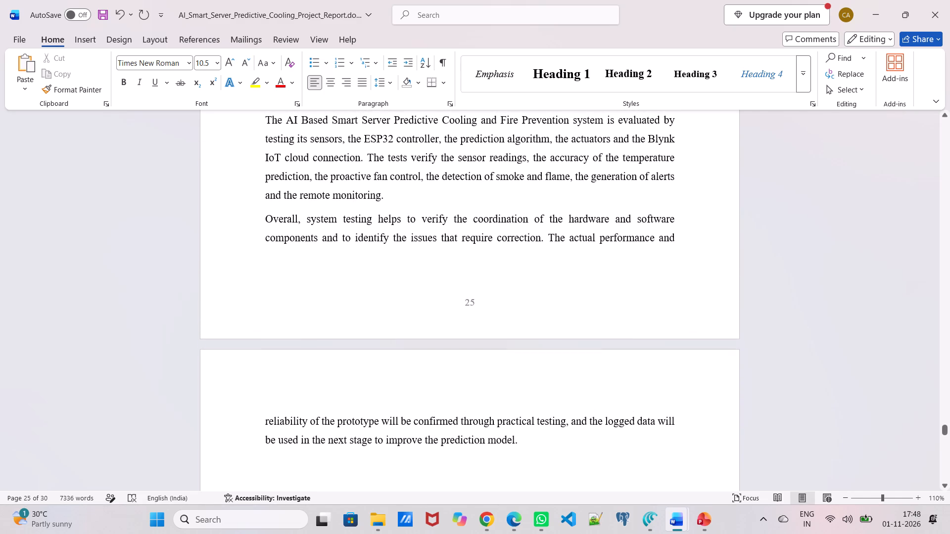
scroll(515, 438, up, 1)
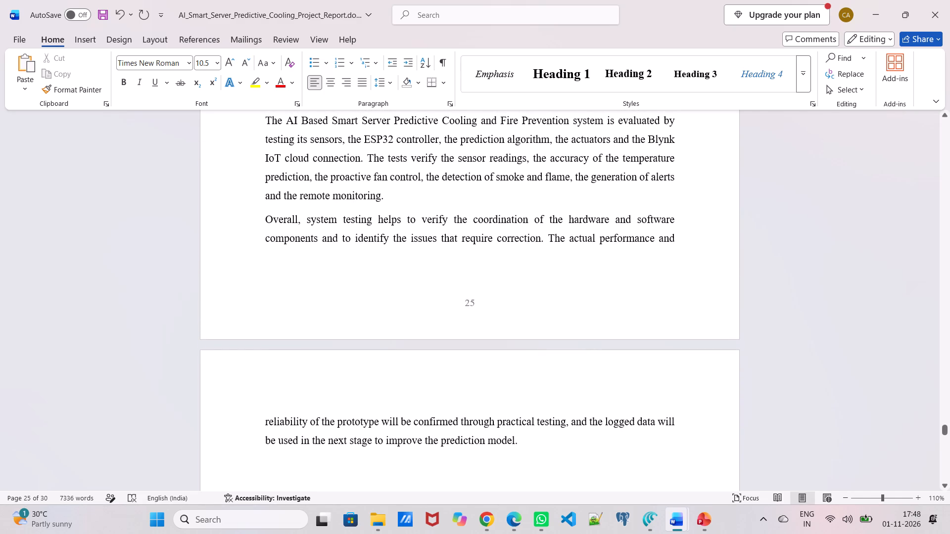
scroll(515, 438, up, 4)
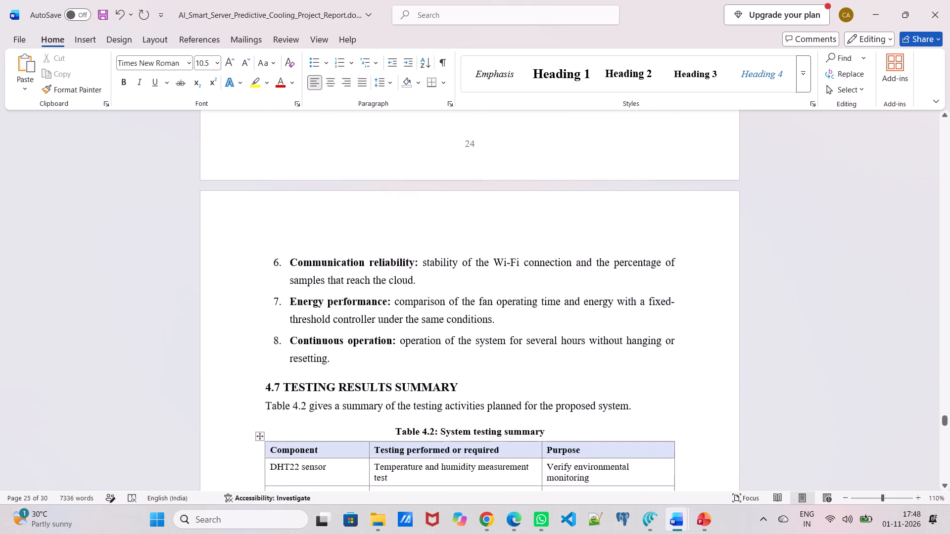
Set the page numbers of entries 4.1 INTRODUCTION and 4.2 TESTING OBJECTIVES in the table of contents to 22.
scroll(515, 438, up, 12)
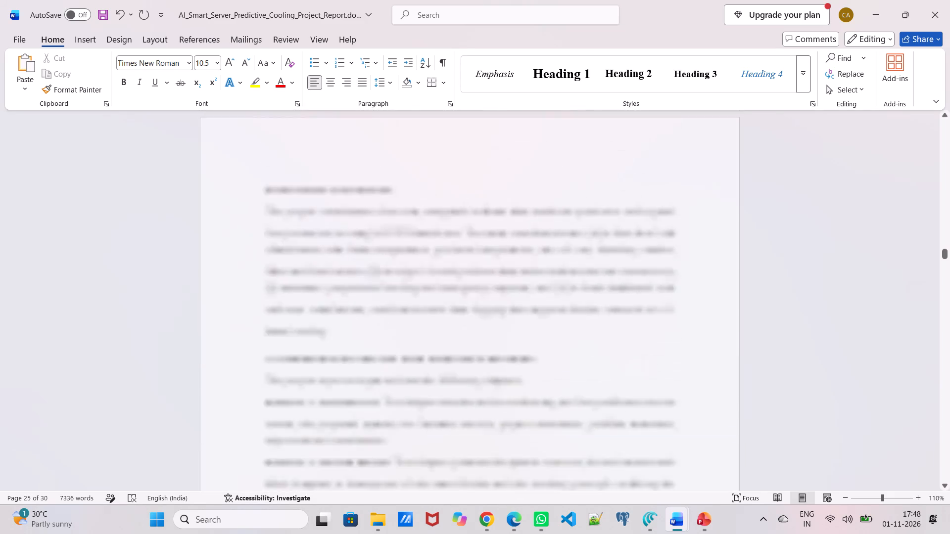
scroll(515, 438, up, 5)
scroll(515, 438, down, 3)
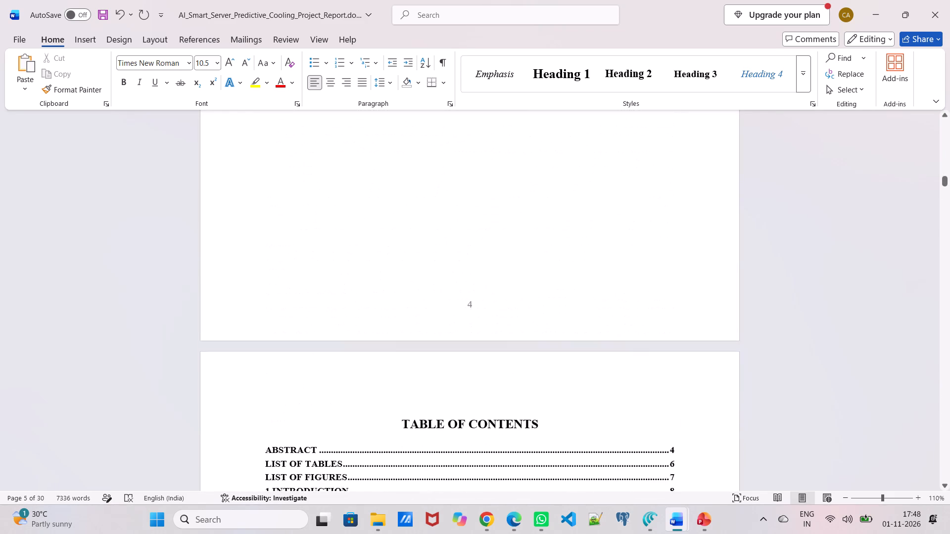
scroll(515, 438, down, 5)
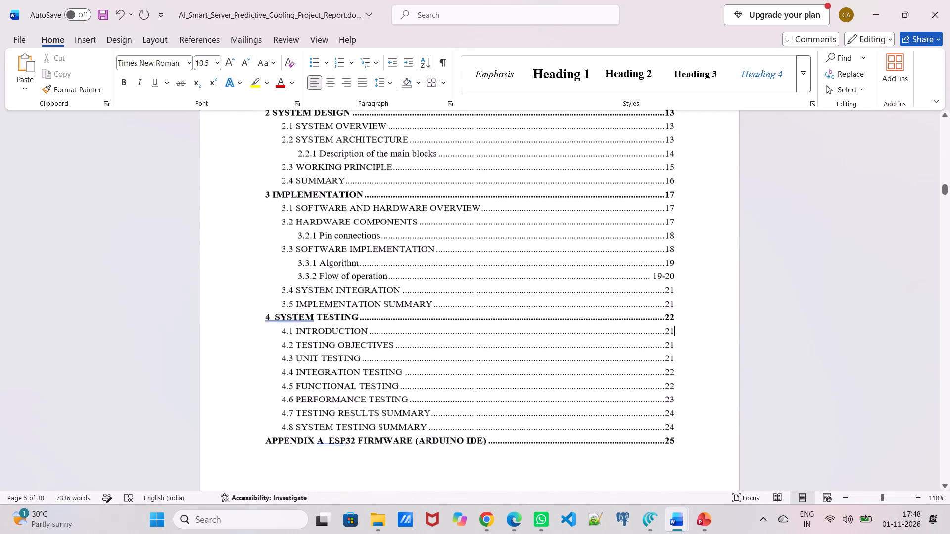
scroll(515, 438, down, 1)
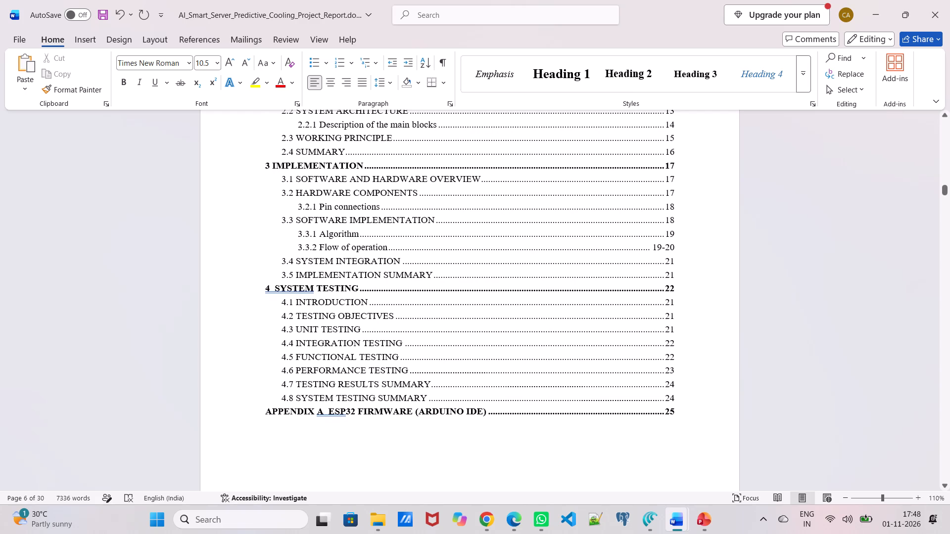
key(BackSpace)
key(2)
key(Down)
key(BackSpace)
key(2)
Set the page number of entry 4.3 UNIT TESTING in the table of contents to 22-23.
key(Down)
key(BackSpace)
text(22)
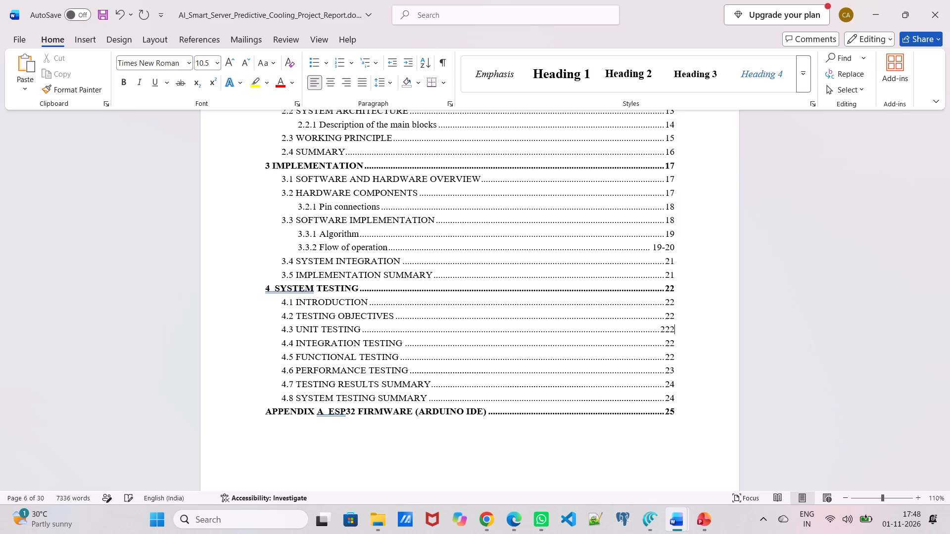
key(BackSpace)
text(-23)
Set the page number of entry 4.4 INTEGRATION TESTING in the table of contents to 23.
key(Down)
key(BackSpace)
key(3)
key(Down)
Set the page number of entry 4.5 FUNCTIONAL TESTING in the table of contents to 23-24.
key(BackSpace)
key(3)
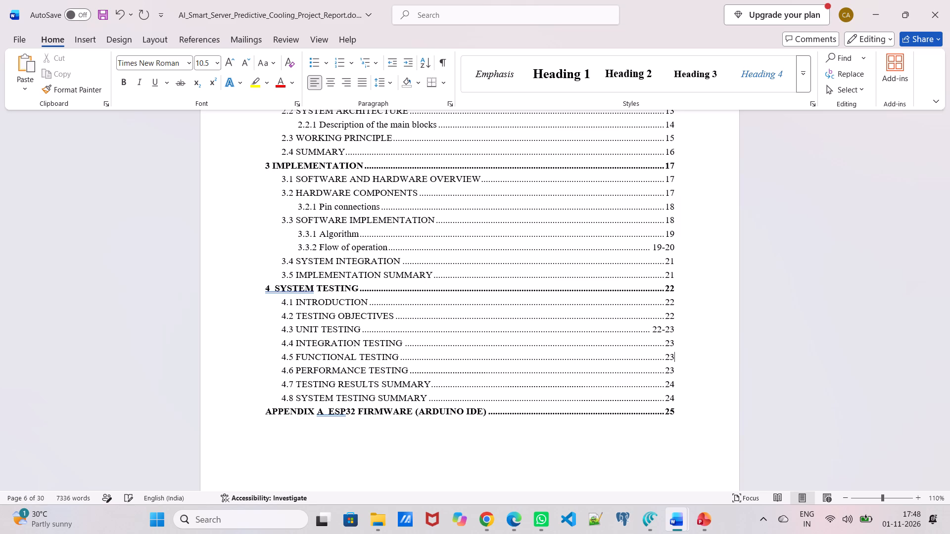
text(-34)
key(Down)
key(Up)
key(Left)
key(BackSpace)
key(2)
Set the page number of entry 4.6 PERFORMANCE TESTING in the table of contents to 24-25.
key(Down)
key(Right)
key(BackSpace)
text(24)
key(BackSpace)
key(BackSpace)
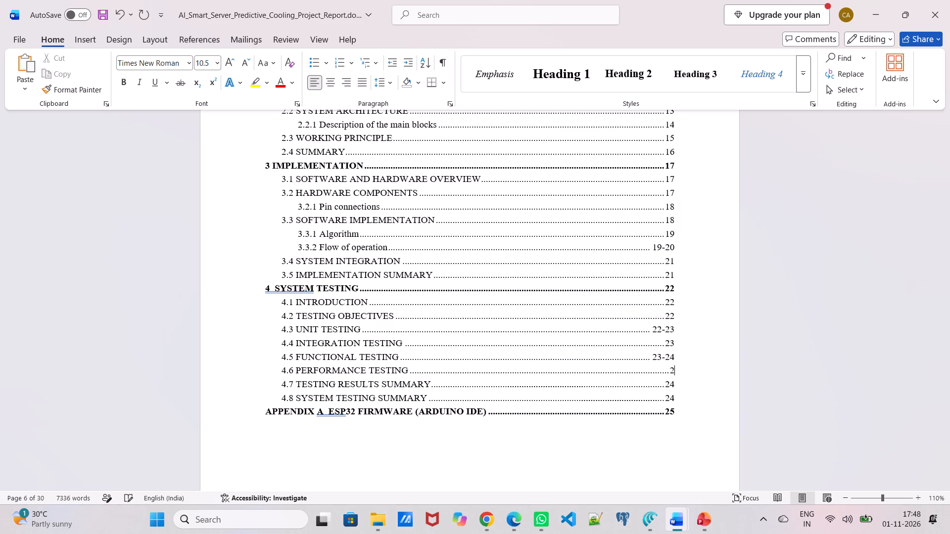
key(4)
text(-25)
Set the page numbers of entries 4.7 TESTING RESULTS SUMMARY to 25 and 4.8 SYSTEM TESTING SUMMARY to 25-26 in the table of contents.
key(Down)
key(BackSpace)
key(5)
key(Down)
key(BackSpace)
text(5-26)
Examine the Appendix A firmware pages at the end of the report to read their first and last page numbers.
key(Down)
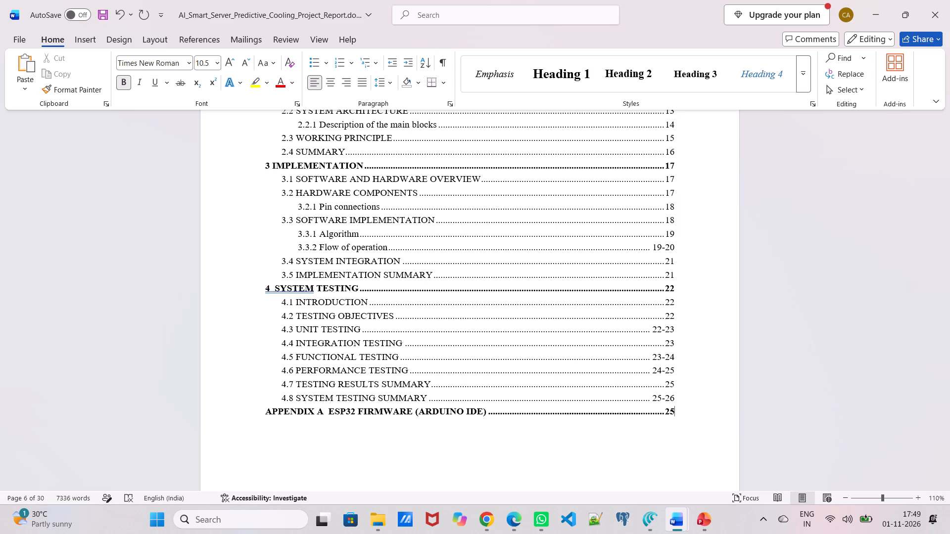
scroll(616, 410, up, 1)
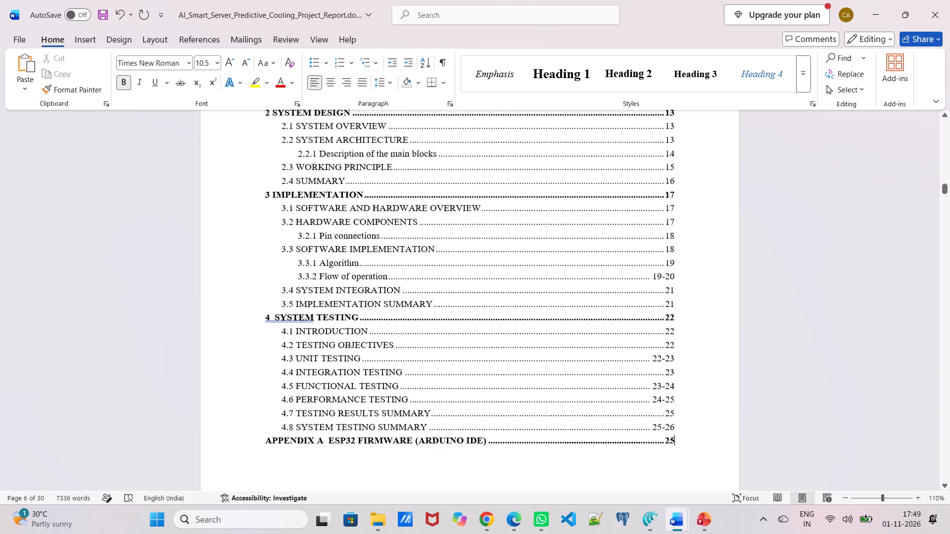
scroll(616, 410, up, 3)
scroll(616, 410, right, 1)
scroll(616, 410, up, 1)
scroll(616, 410, right, 1)
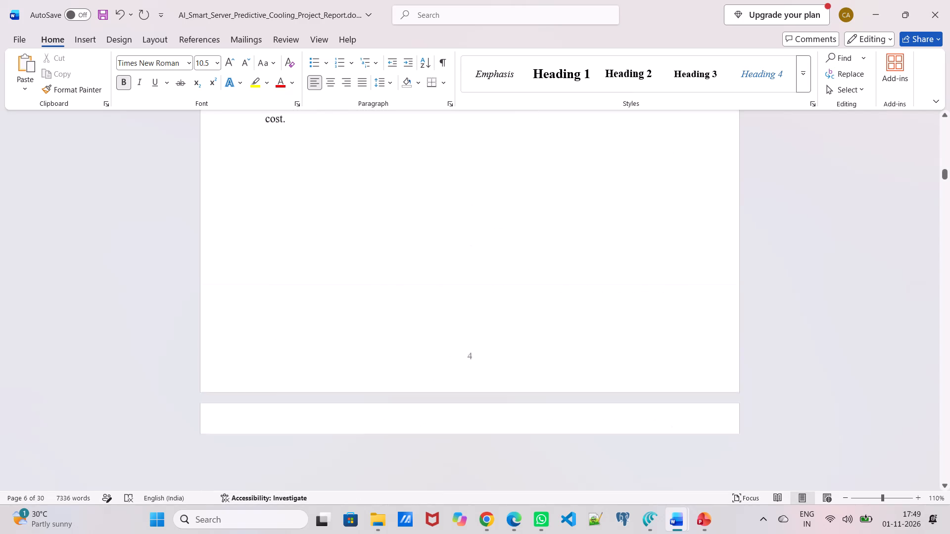
scroll(616, 410, right, 1)
scroll(616, 410, down, 8)
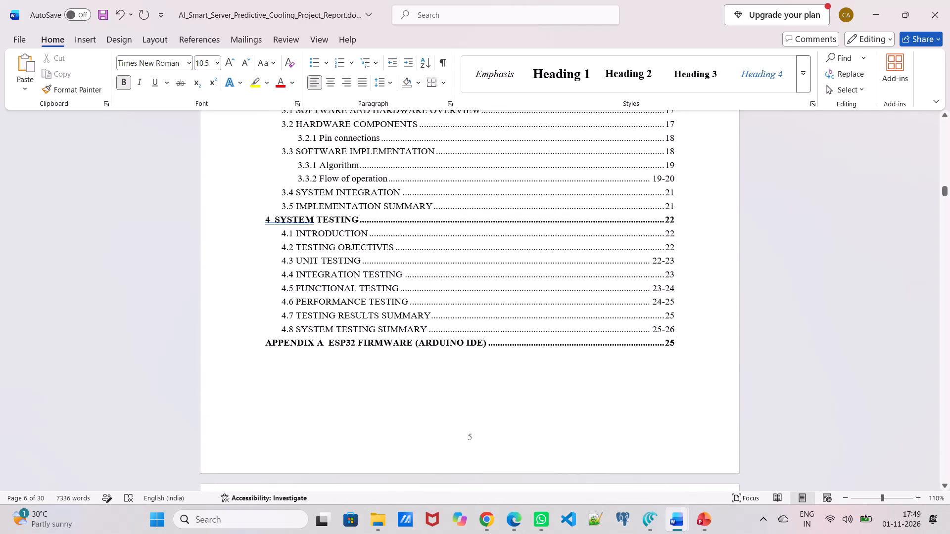
scroll(616, 410, down, 7)
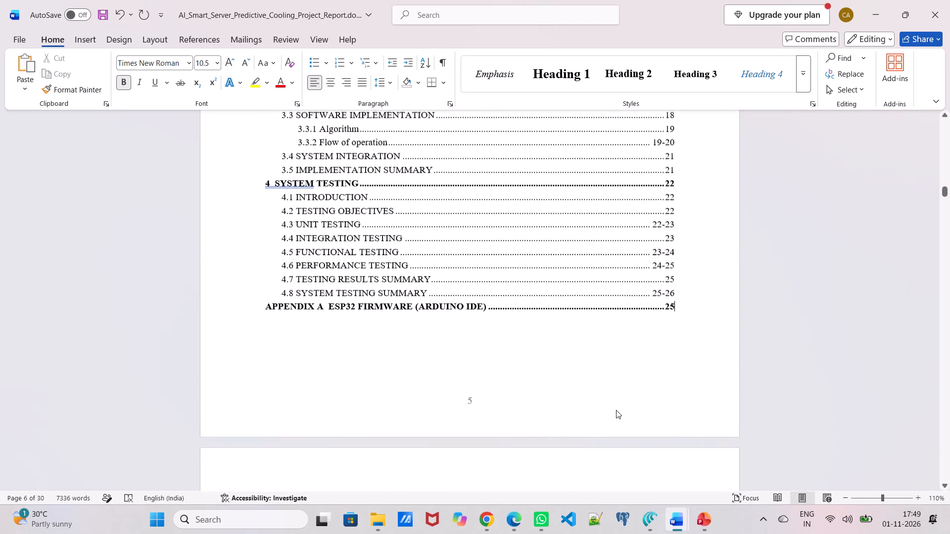
scroll(616, 410, down, 12)
scroll(616, 410, down, 9)
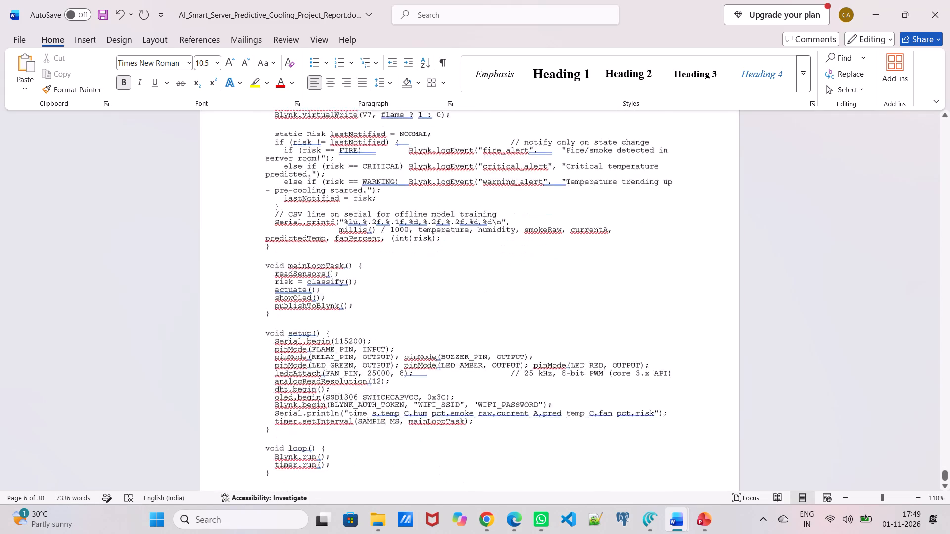
scroll(616, 410, down, 11)
scroll(616, 410, right, 1)
scroll(616, 410, down, 3)
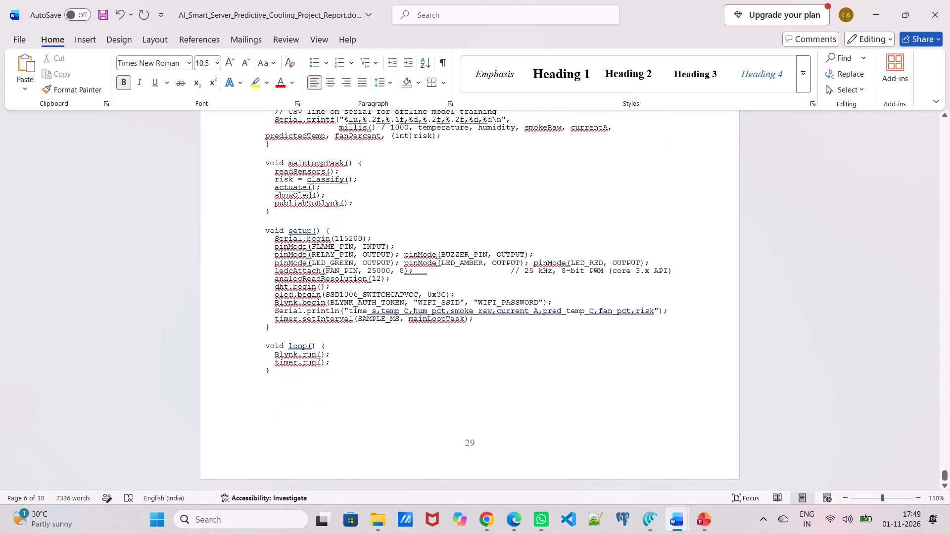
scroll(616, 410, up, 8)
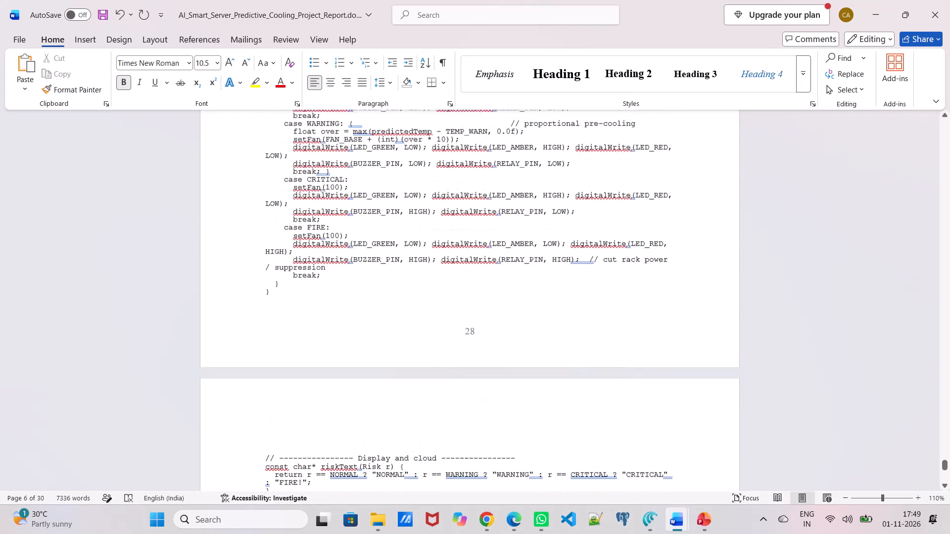
scroll(616, 410, up, 9)
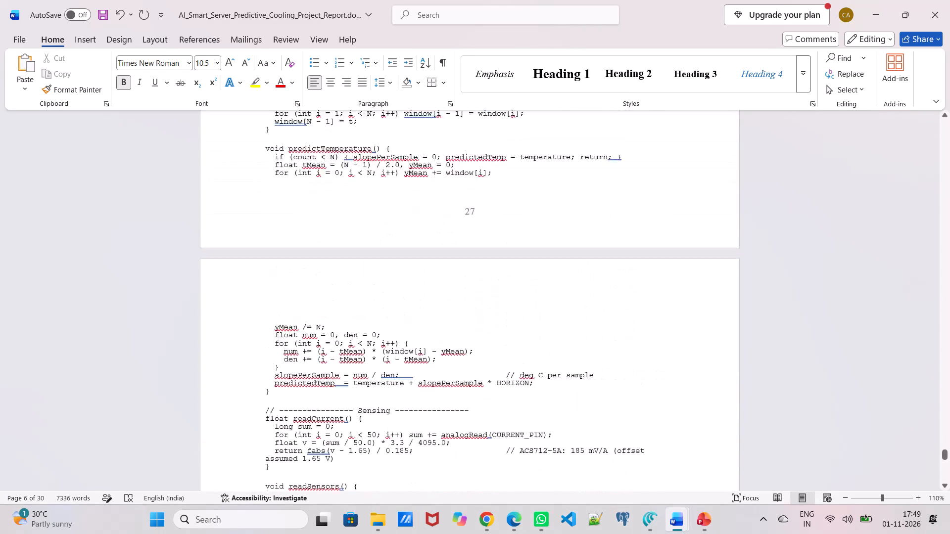
scroll(616, 410, up, 9)
scroll(616, 410, down, 4)
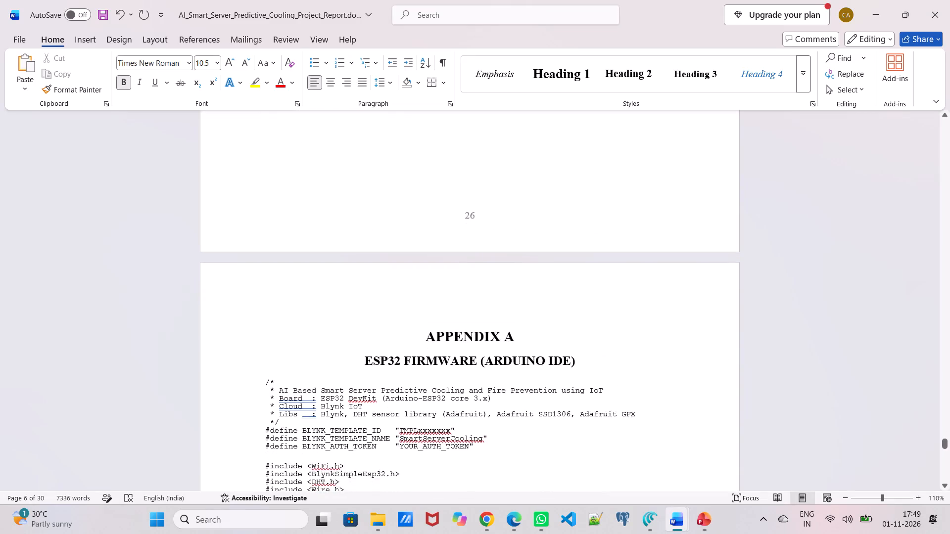
scroll(616, 410, down, 2)
Set the page number of the APPENDIX A ESP32 FIRMWARE (ARDUINO IDE) entry in the table of contents to 27-29.
scroll(616, 410, up, 12)
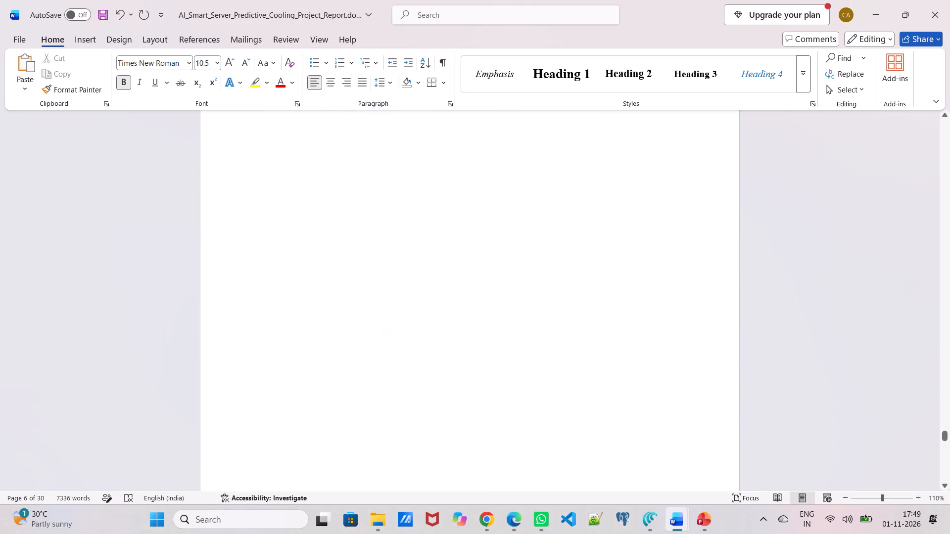
scroll(616, 410, up, 10)
scroll(616, 410, up, 17)
scroll(616, 410, up, 8)
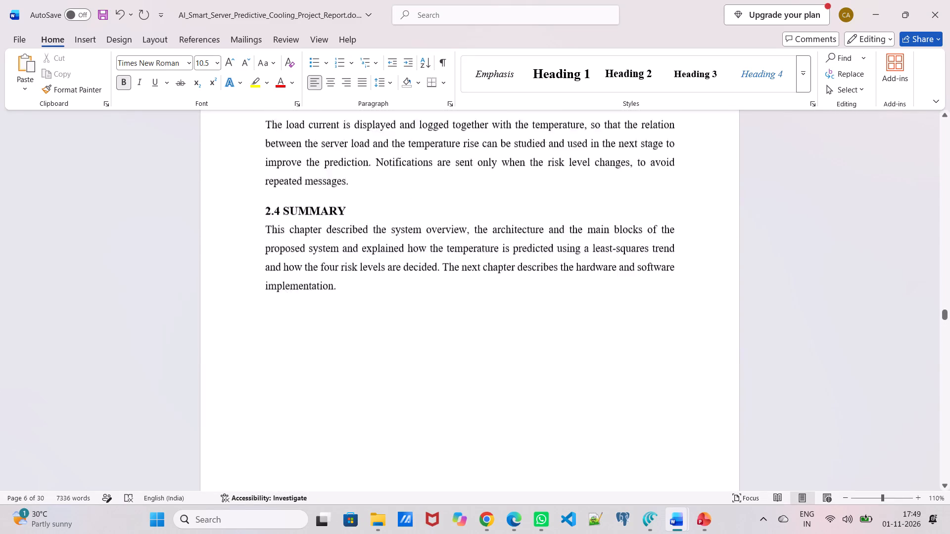
scroll(616, 410, up, 19)
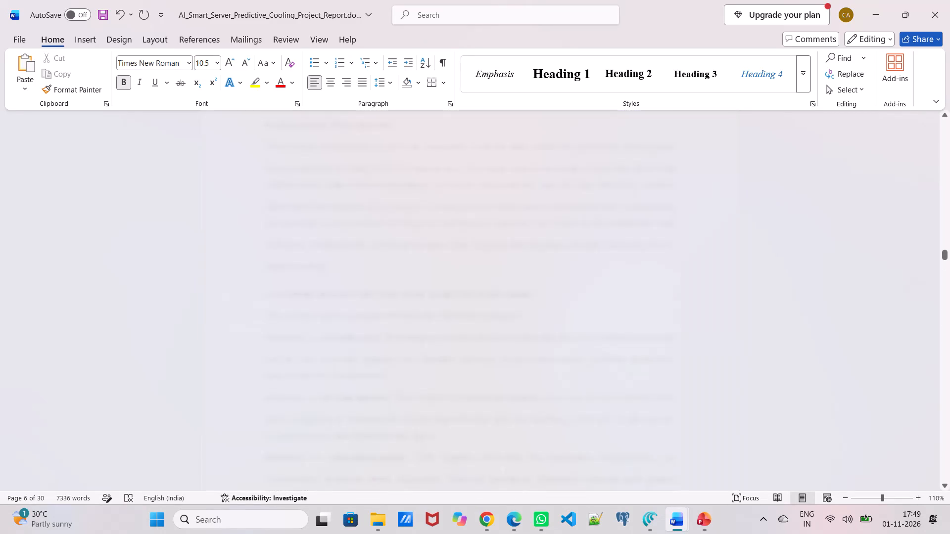
scroll(616, 410, up, 15)
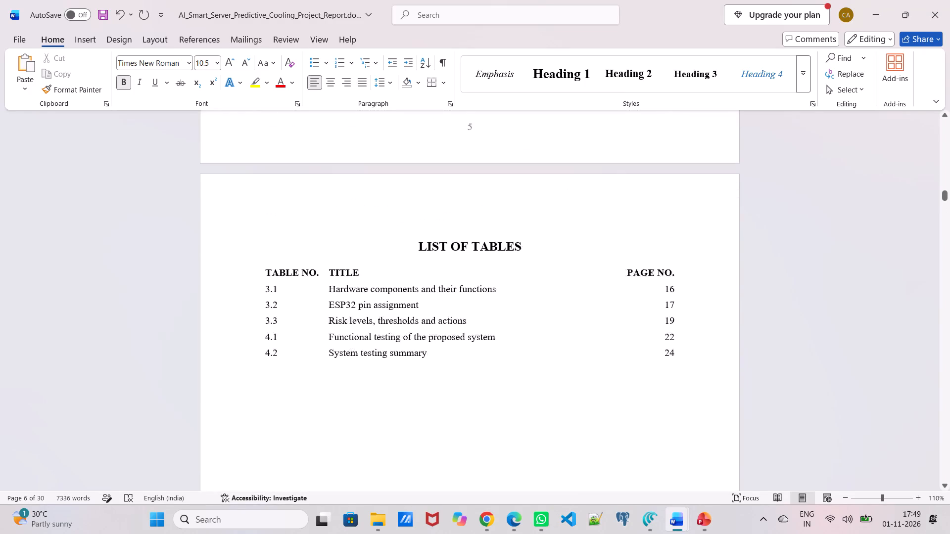
scroll(616, 410, up, 3)
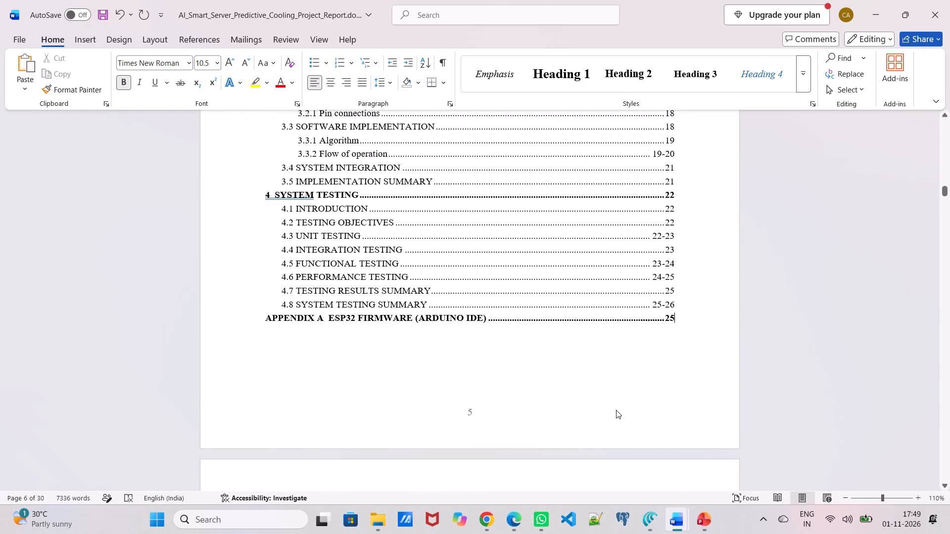
key(BackSpace)
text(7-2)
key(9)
Review the page numbers in the List of Tables and List of Figures alongside the table of contents.
scroll(686, 436, down, 5)
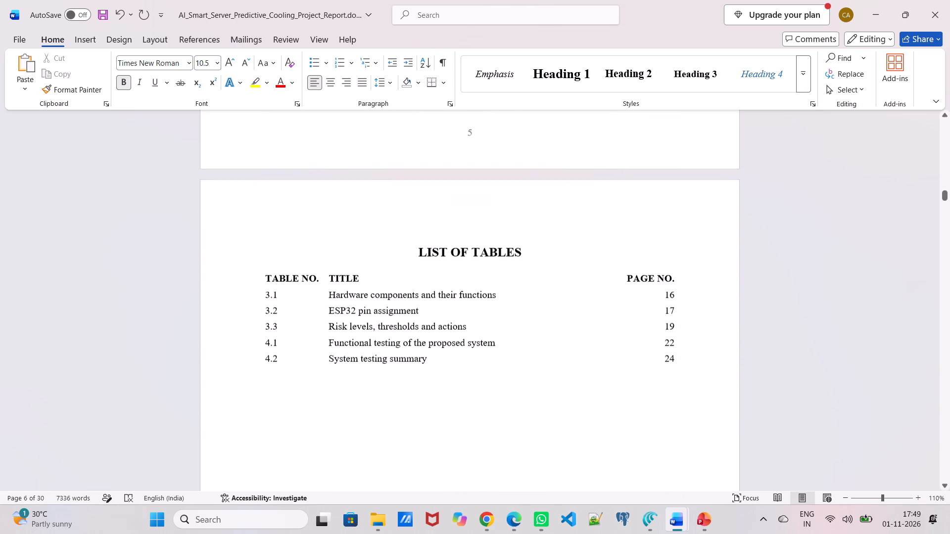
scroll(686, 436, down, 1)
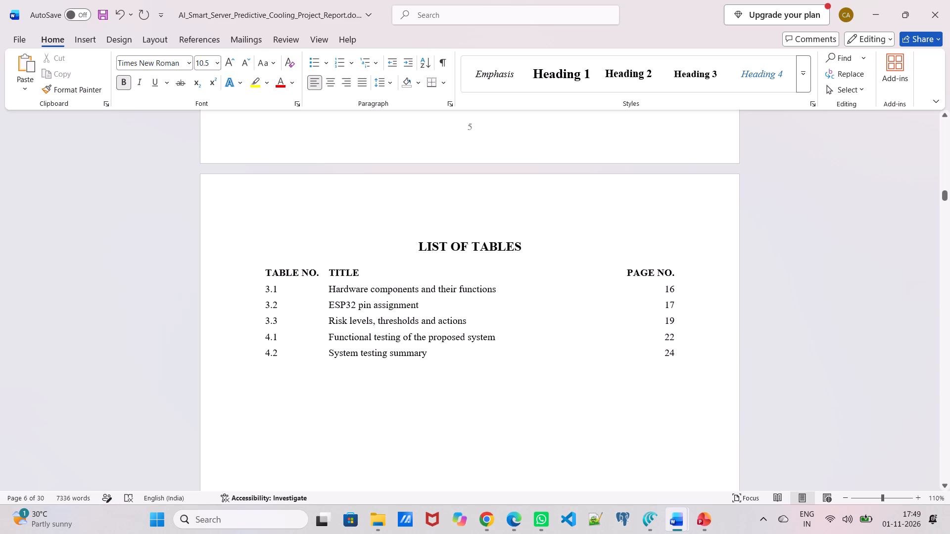
scroll(640, 302, down, 1)
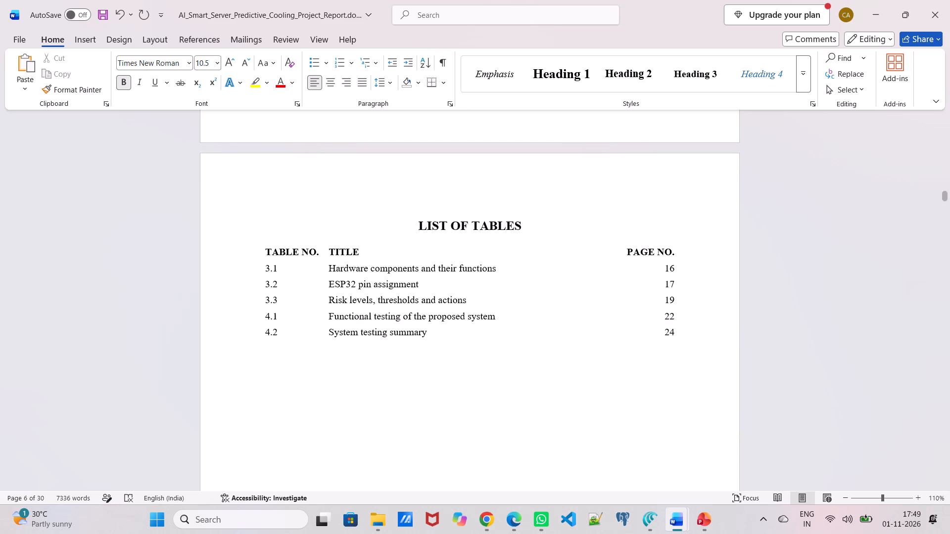
scroll(640, 302, down, 1)
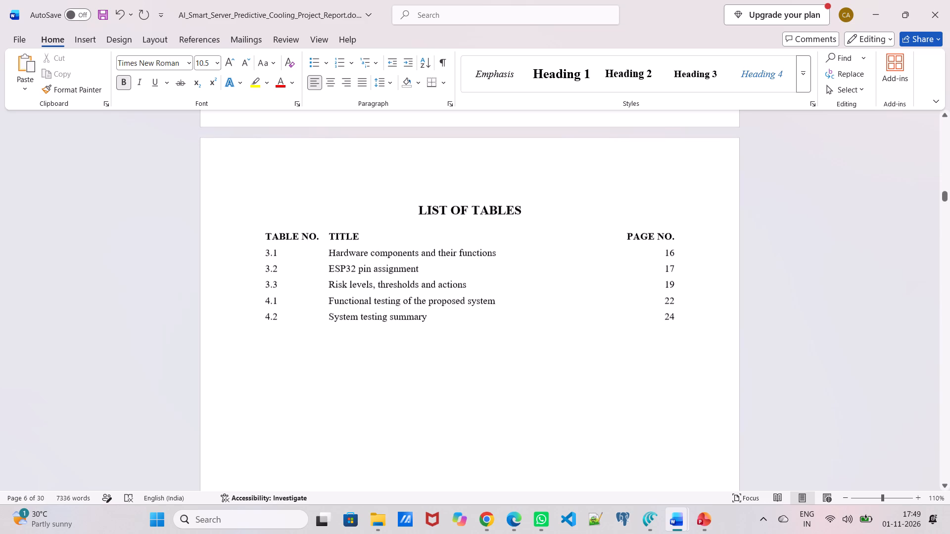
scroll(640, 302, down, 1)
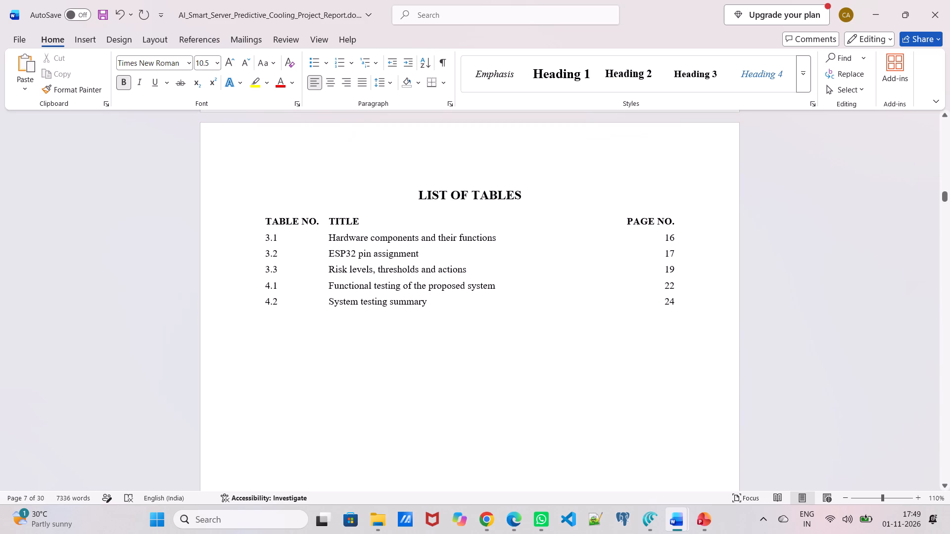
scroll(640, 302, up, 4)
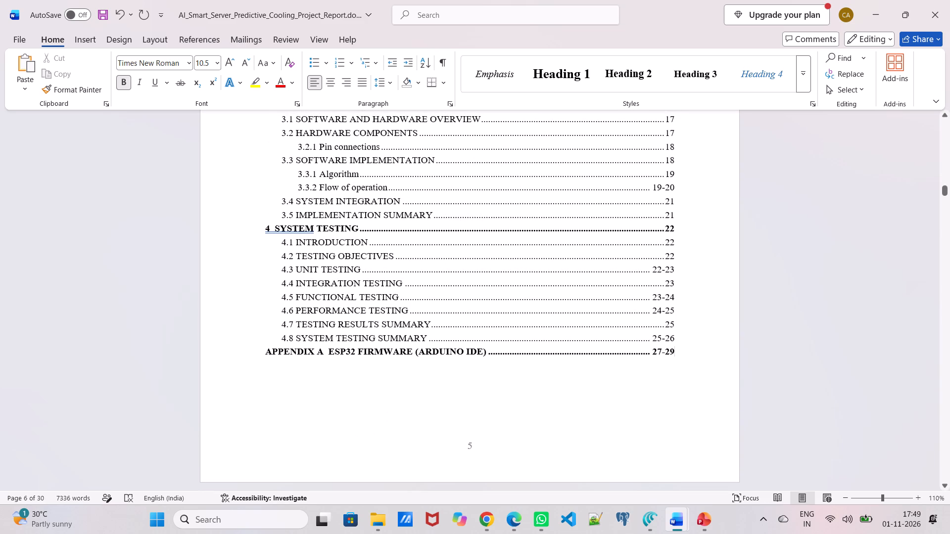
scroll(640, 302, up, 1)
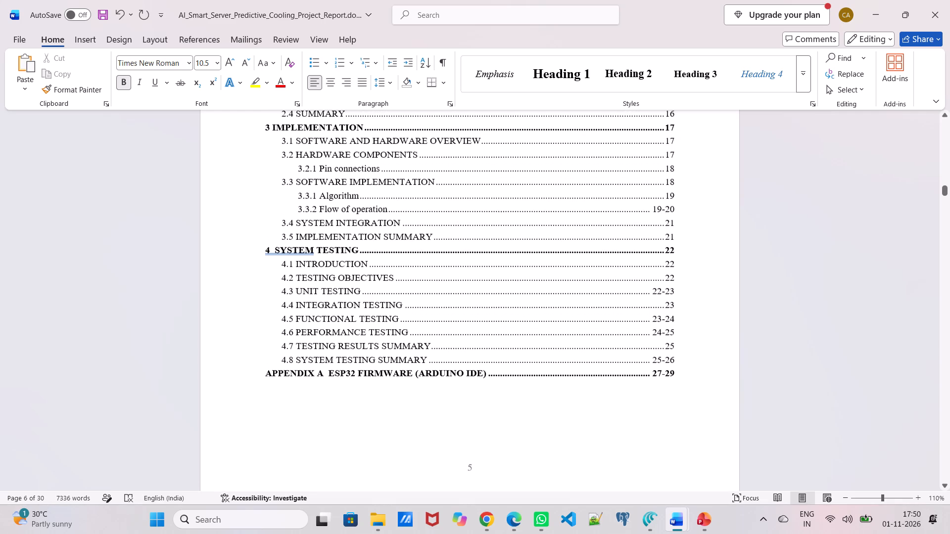
scroll(640, 302, up, 1)
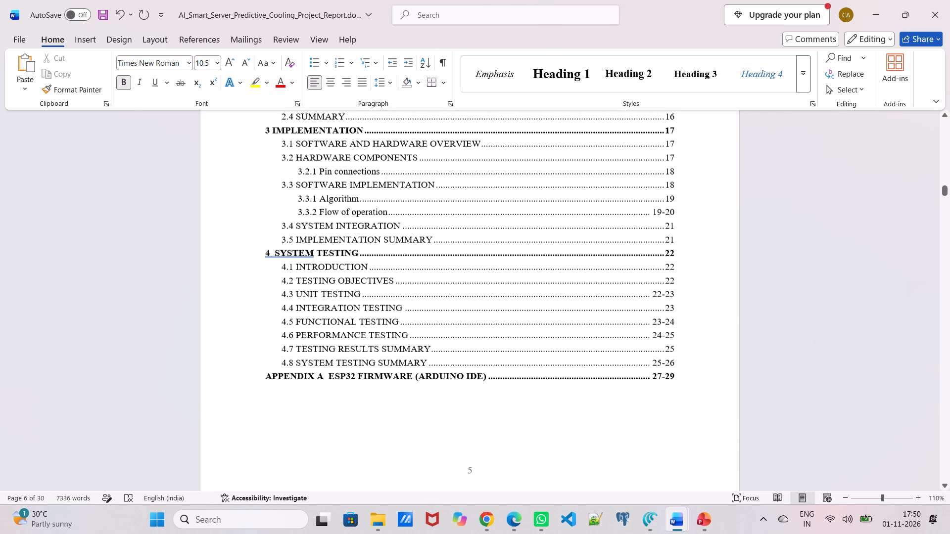
scroll(646, 238, down, 3)
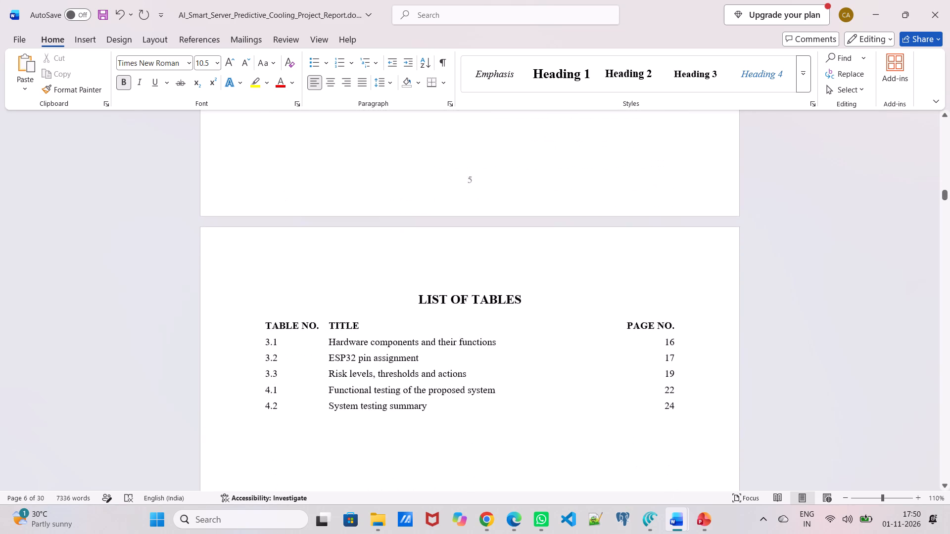
scroll(646, 238, down, 6)
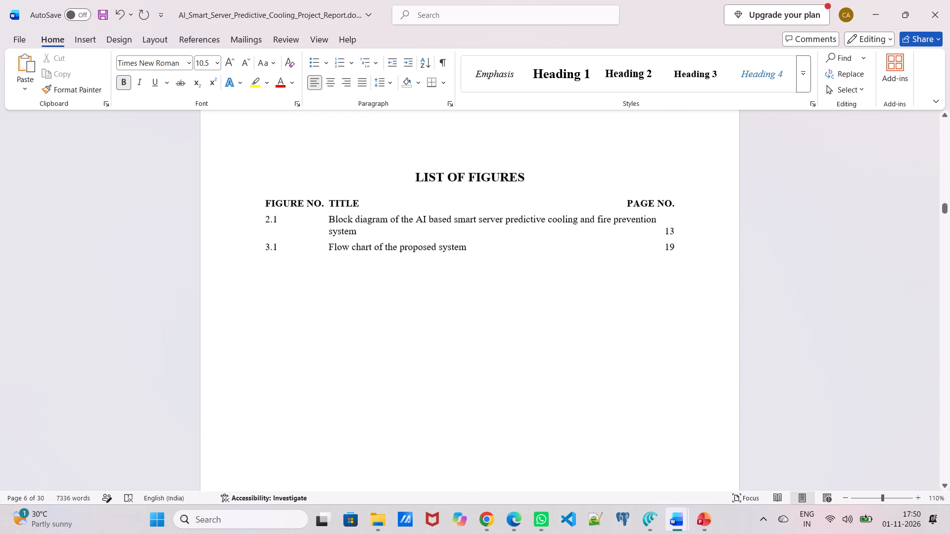
Examine the Chapter 1 to 3 pages to read which pages the listed tables and figures fall on.
scroll(646, 238, down, 2)
ctrl+scroll(646, 238, down, 6)
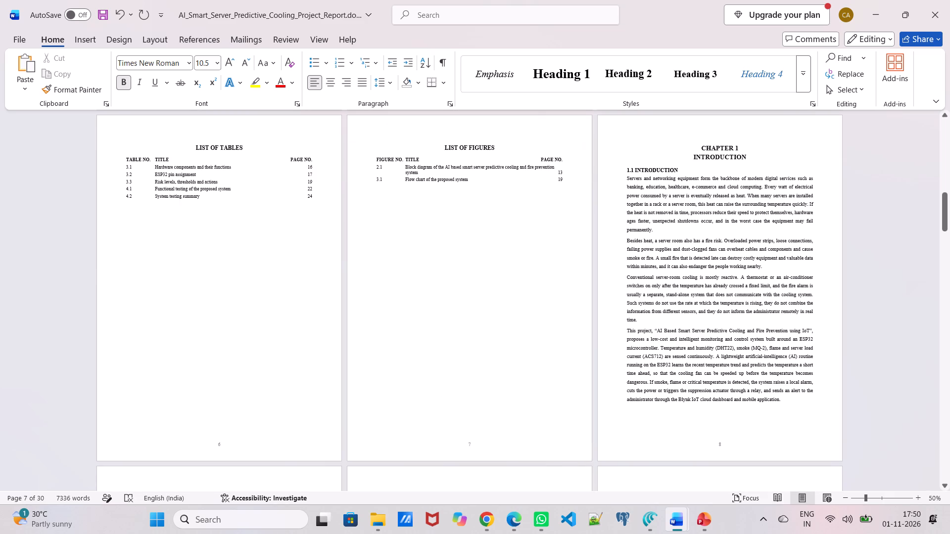
double_click(646, 238)
scroll(646, 238, down, 3)
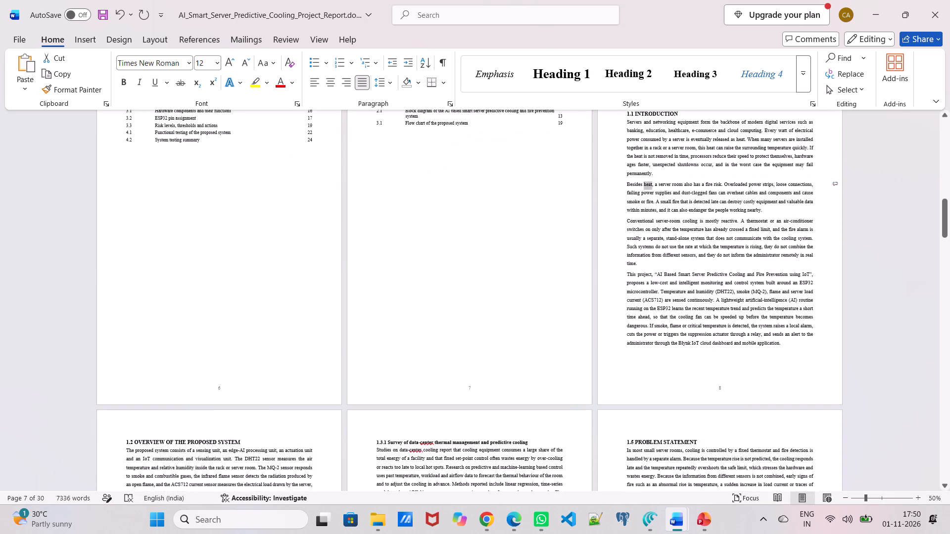
scroll(646, 238, down, 9)
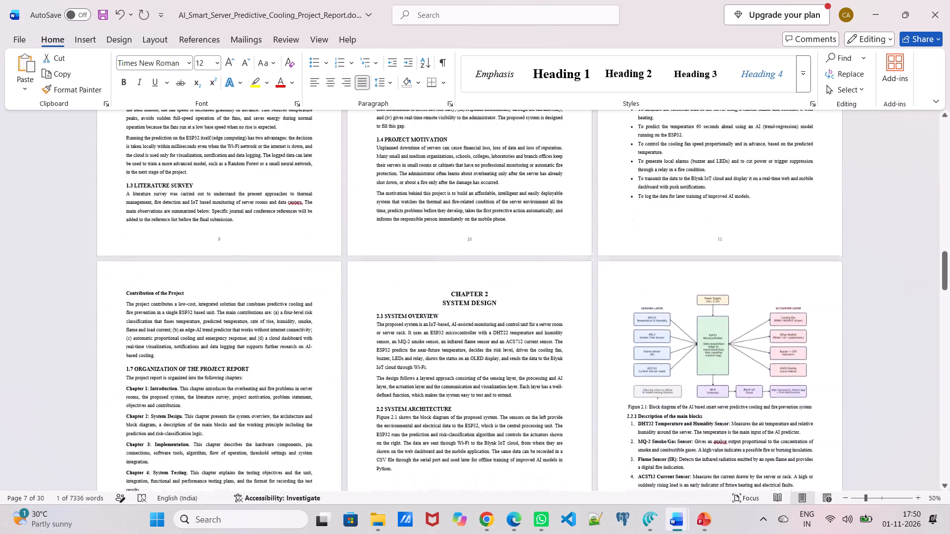
scroll(646, 238, down, 11)
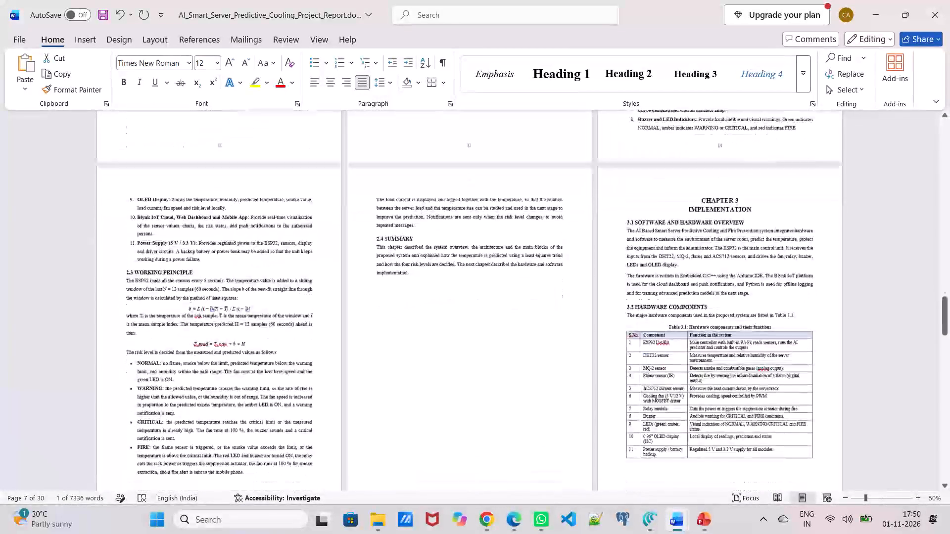
scroll(646, 238, down, 3)
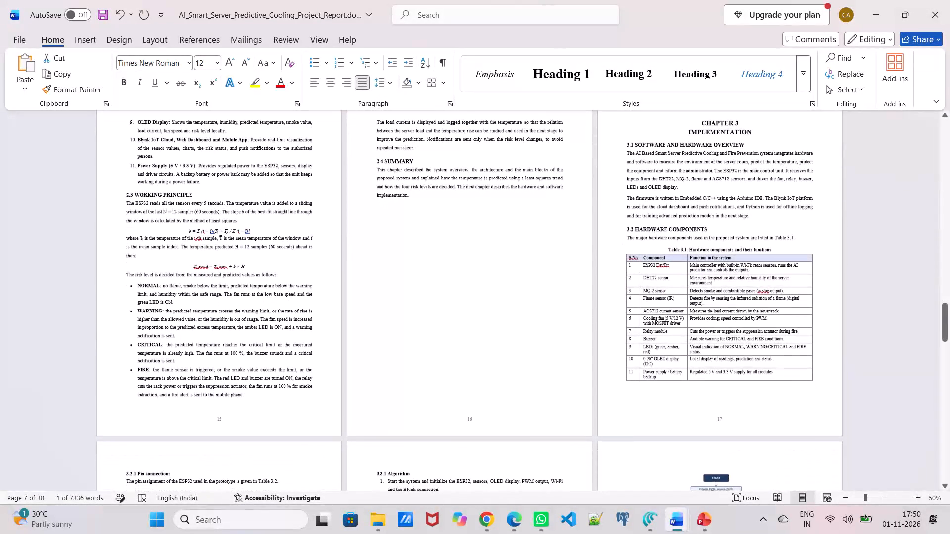
scroll(646, 238, down, 2)
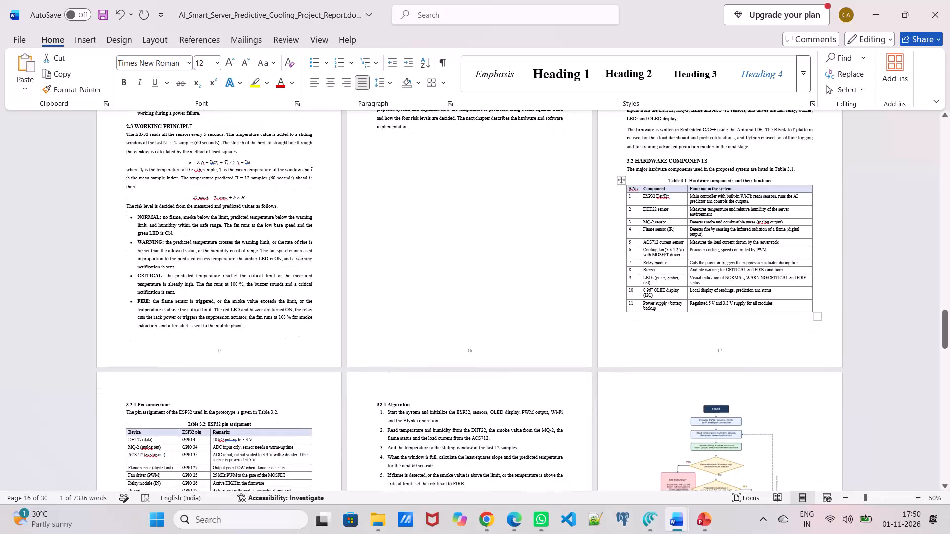
scroll(646, 238, down, 1)
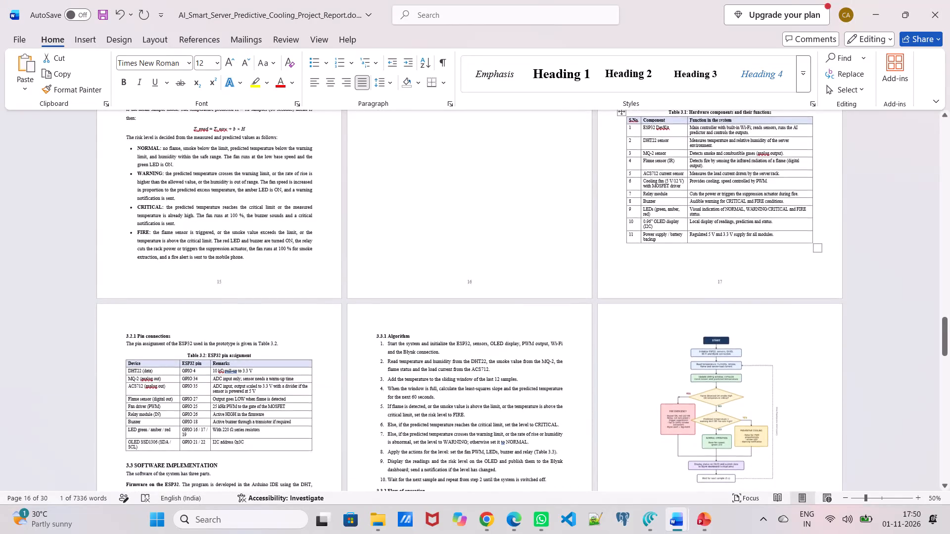
scroll(646, 238, down, 3)
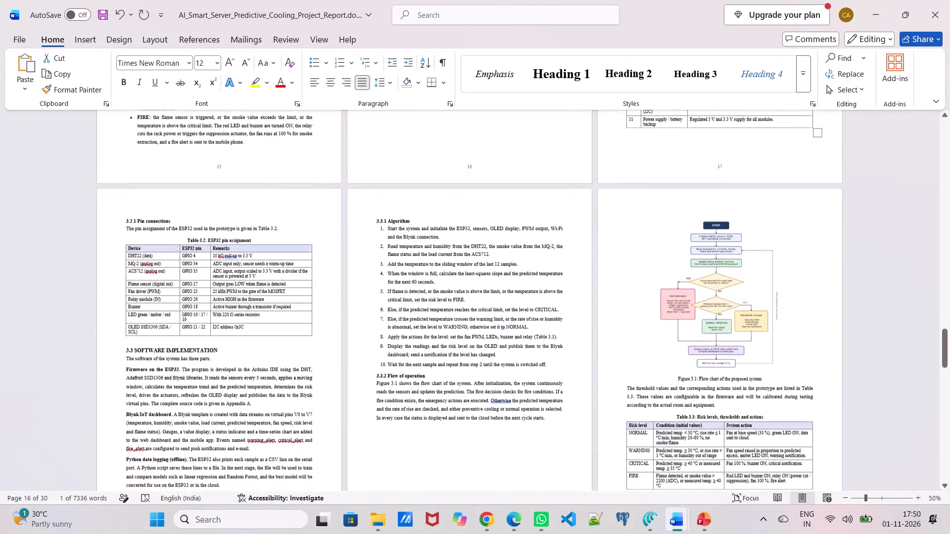
scroll(646, 238, down, 2)
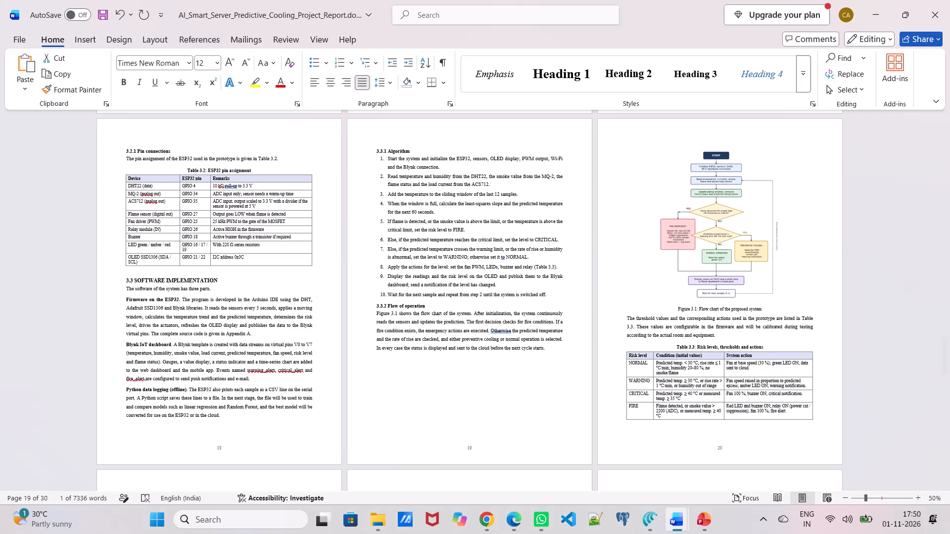
click(646, 238)
Set the page number of the 3.1 Hardware components and their functions entry in the List of Tables to 17-18.
scroll(646, 238, up, 1)
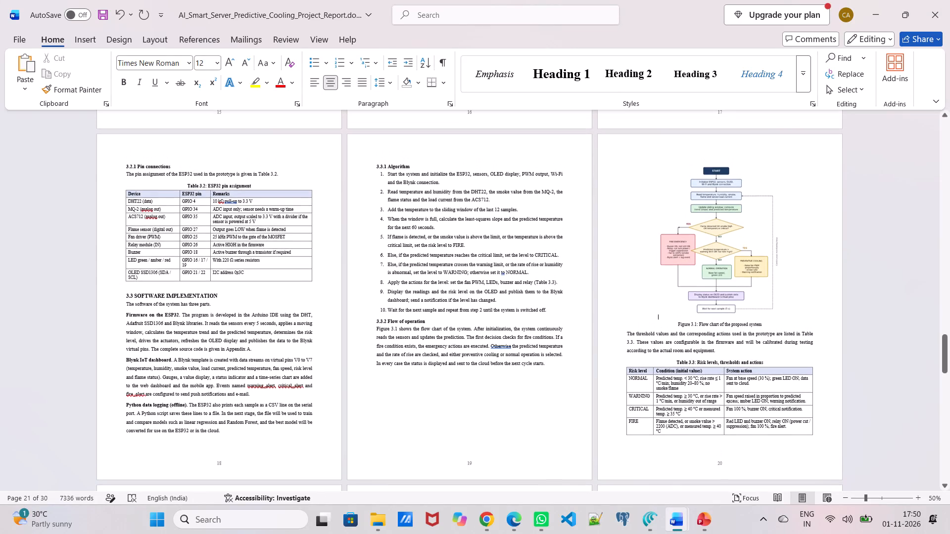
scroll(646, 238, up, 9)
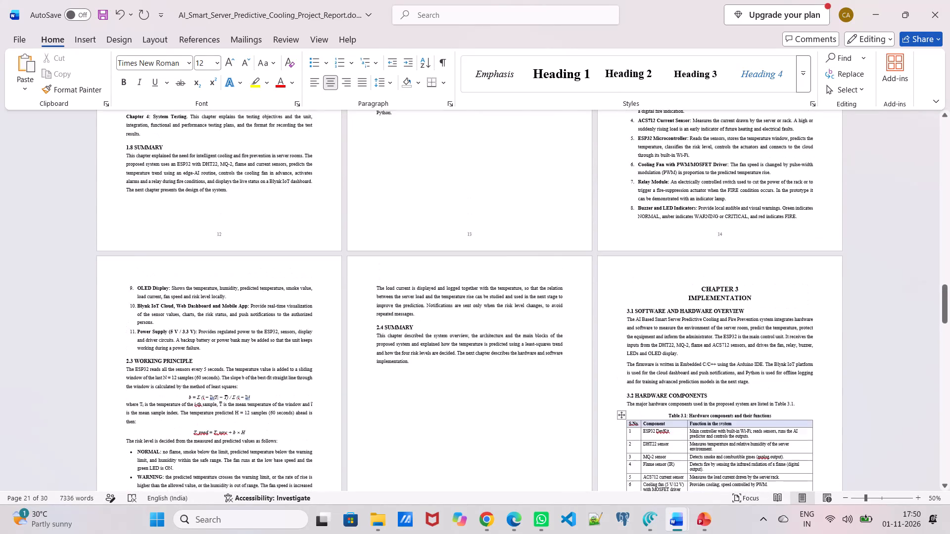
scroll(646, 238, up, 17)
scroll(646, 238, down, 1)
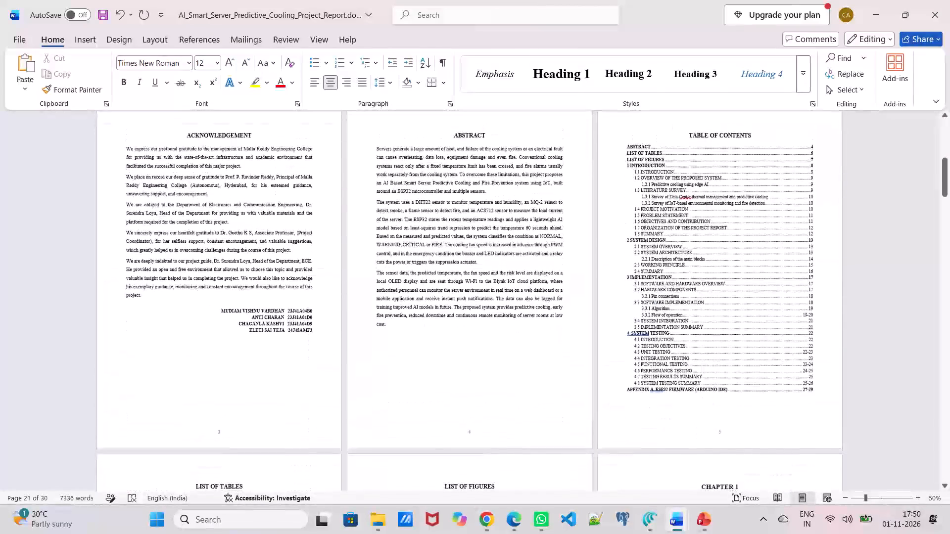
scroll(646, 238, down, 5)
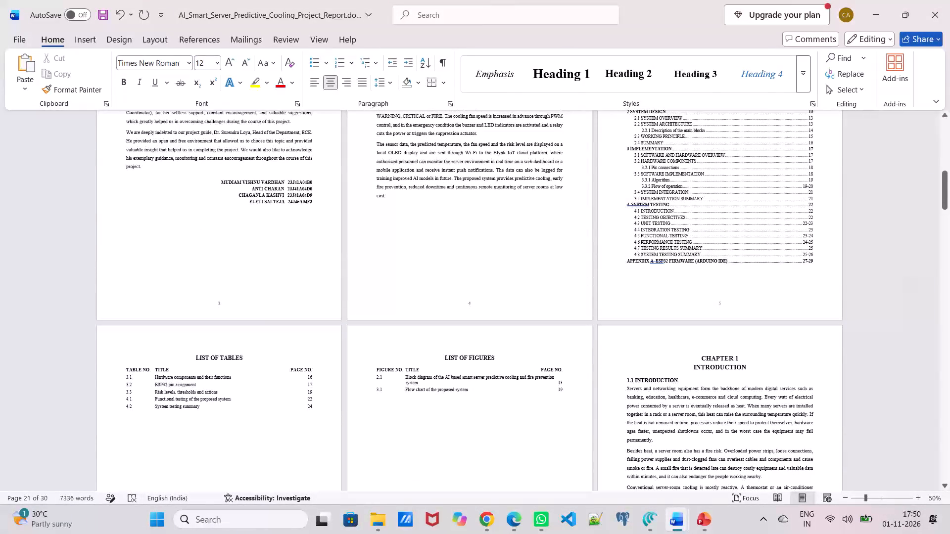
click(315, 375)
key(BackSpace)
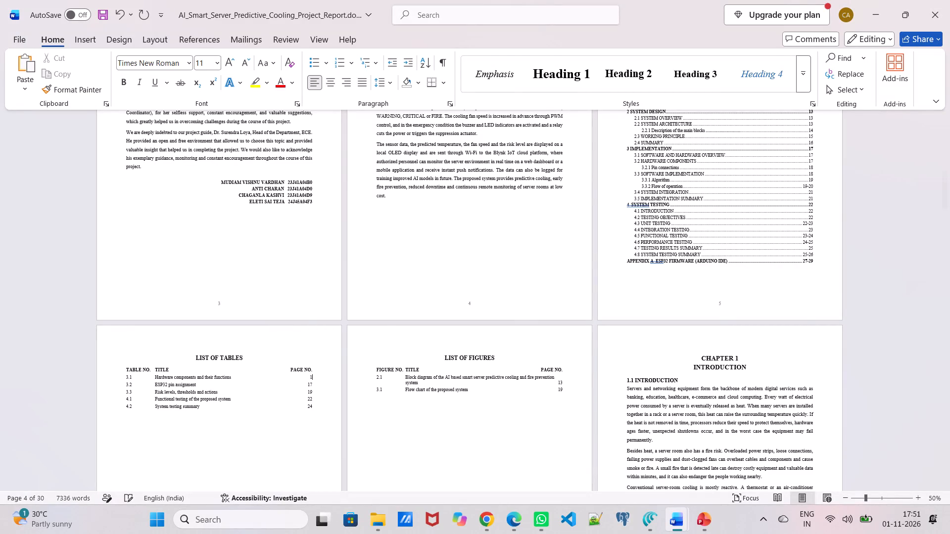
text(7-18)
Examine the Chapter 3 and 4 pages for their table page numbers and compare them with the List of Tables and table of contents.
scroll(315, 375, down, 13)
scroll(315, 375, up, 1)
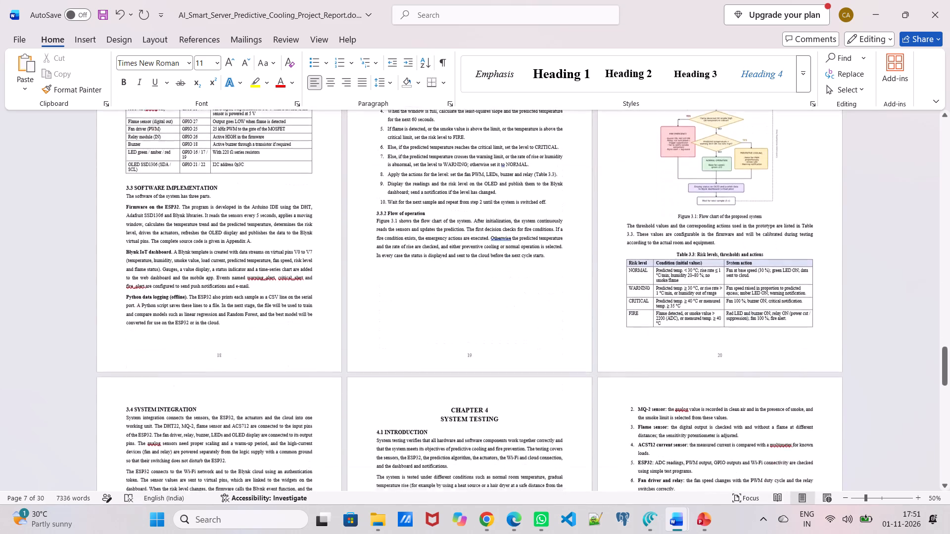
scroll(315, 375, up, 1)
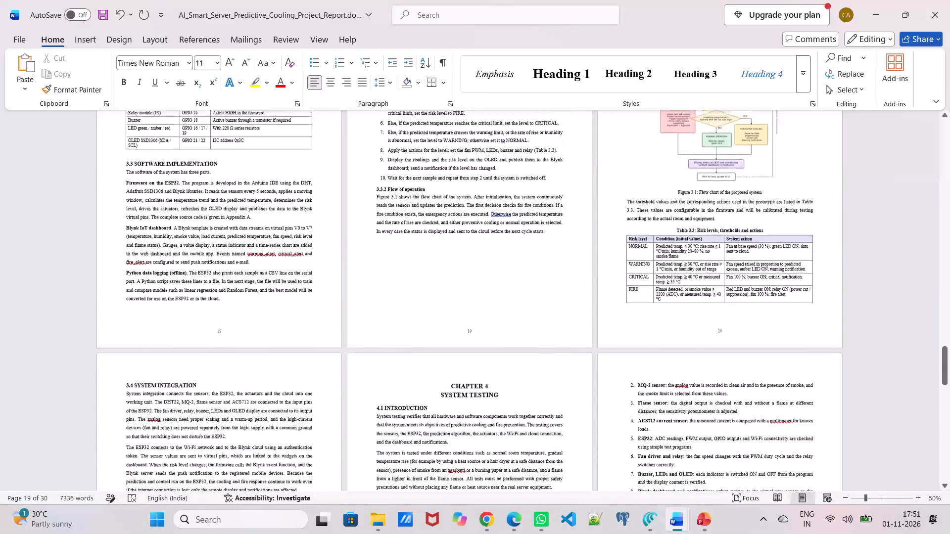
scroll(315, 375, up, 2)
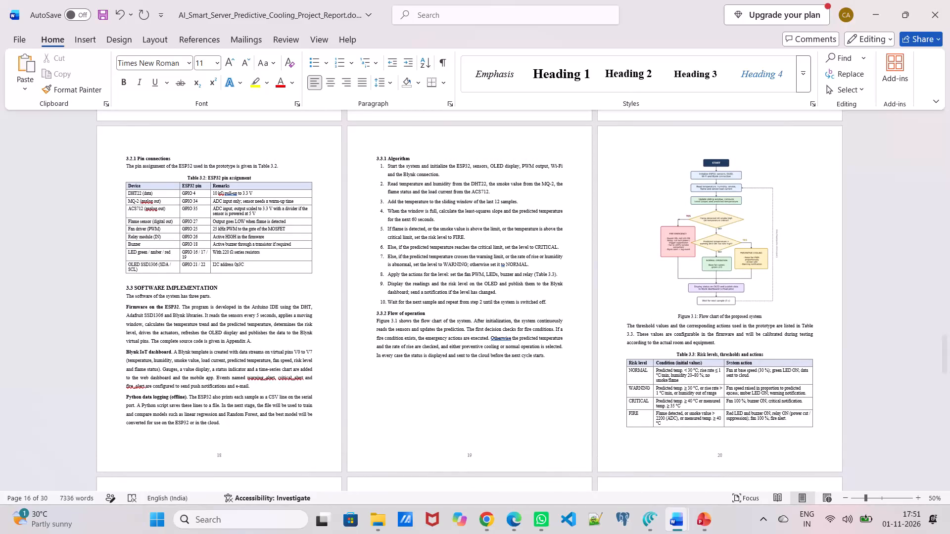
scroll(315, 375, down, 3)
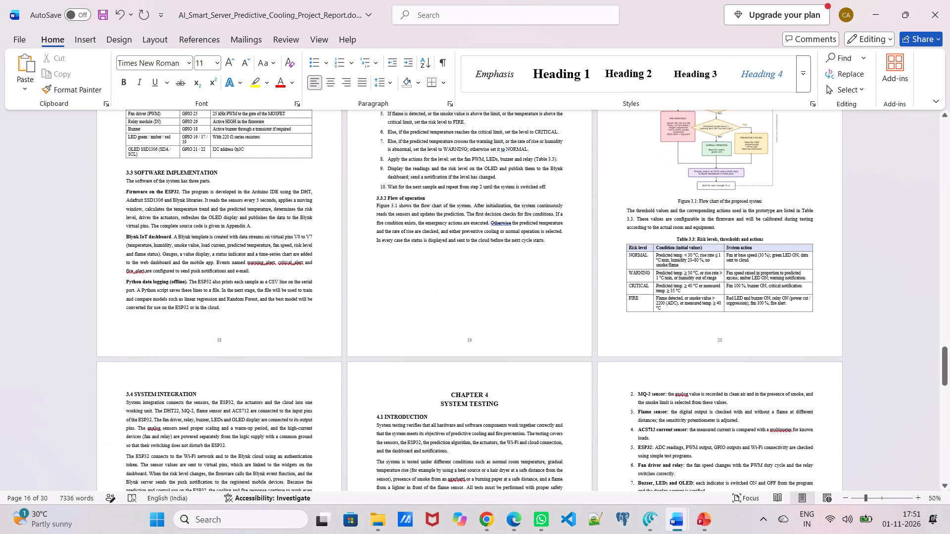
scroll(315, 375, up, 1)
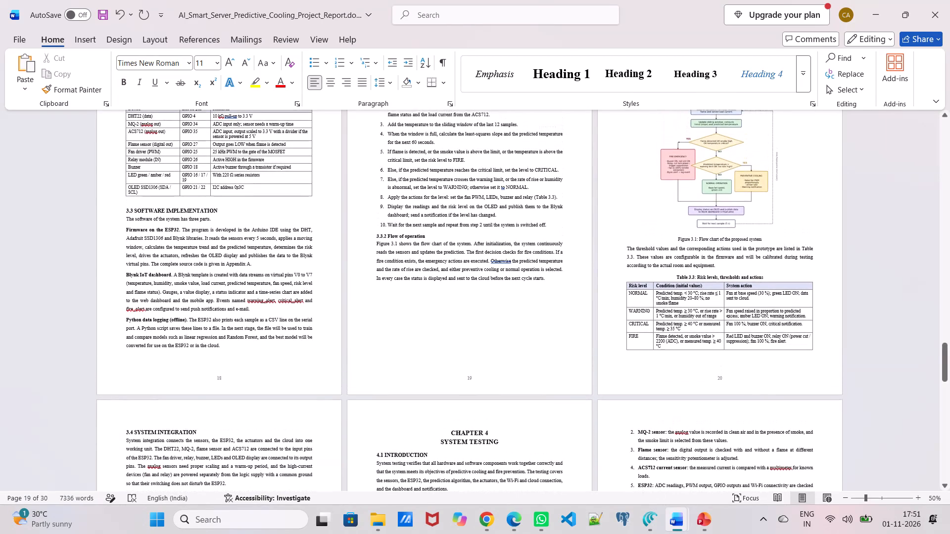
scroll(315, 375, up, 15)
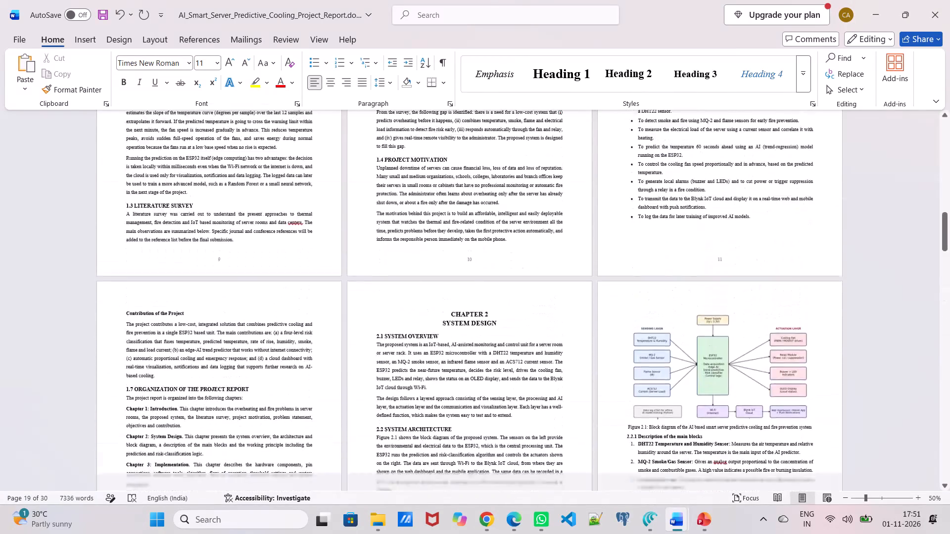
scroll(315, 375, up, 2)
scroll(315, 375, down, 2)
scroll(315, 375, up, 1)
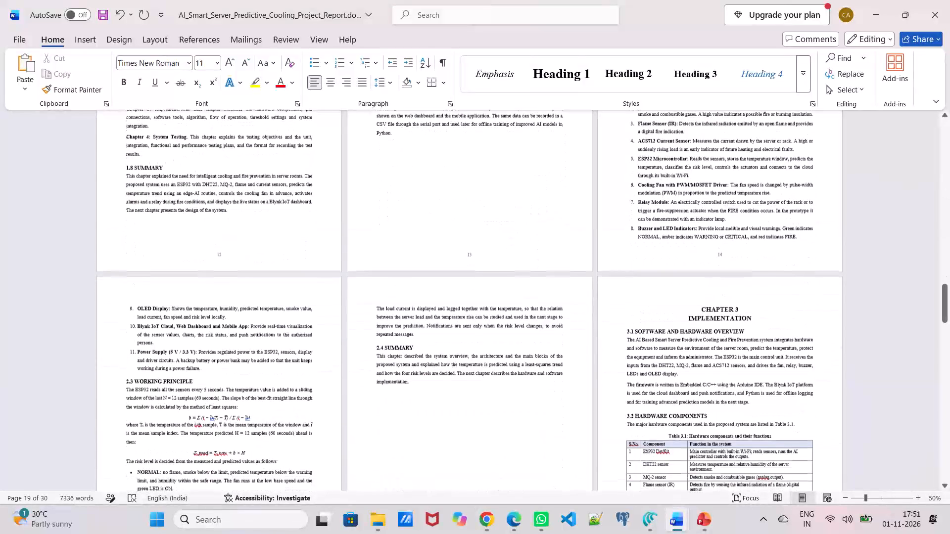
scroll(315, 375, up, 8)
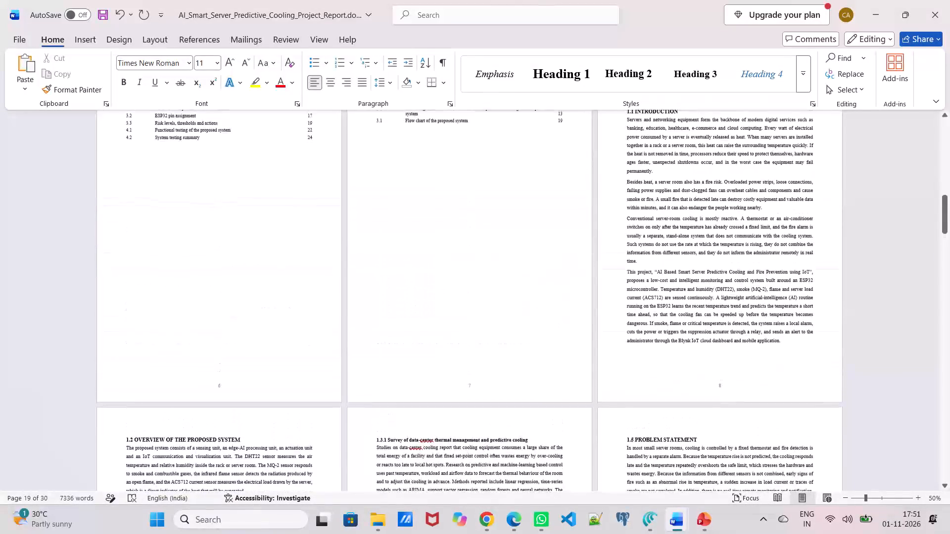
scroll(315, 375, up, 1)
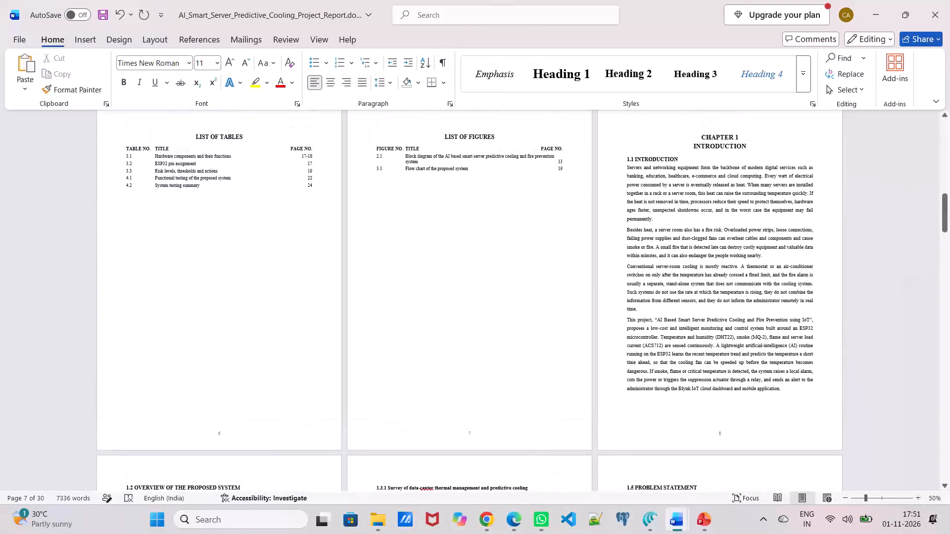
ctrl+scroll(315, 375, up, 1)
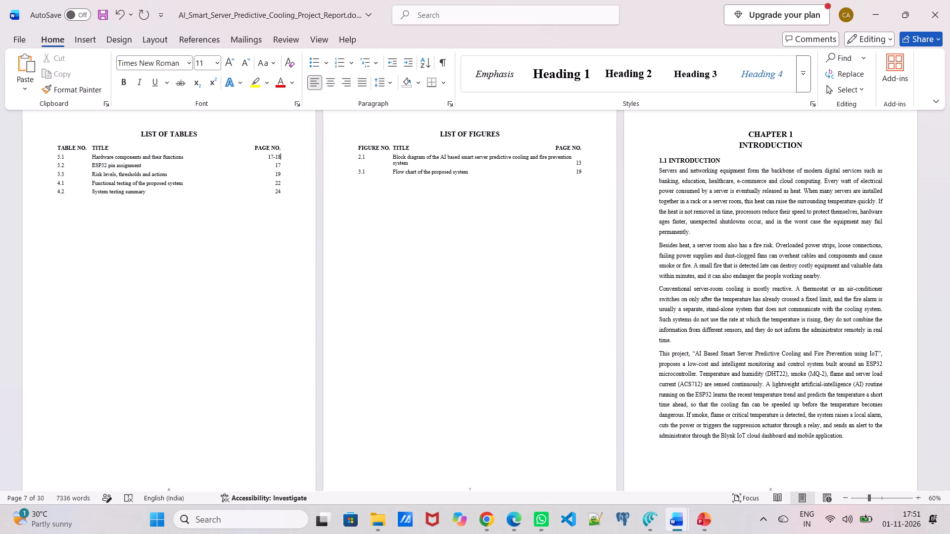
scroll(304, 211, up, 5)
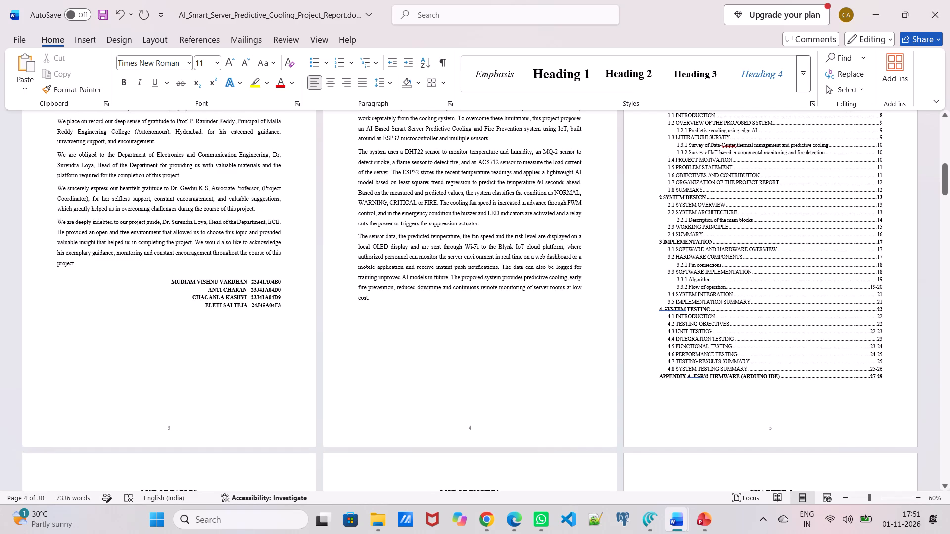
scroll(304, 211, down, 3)
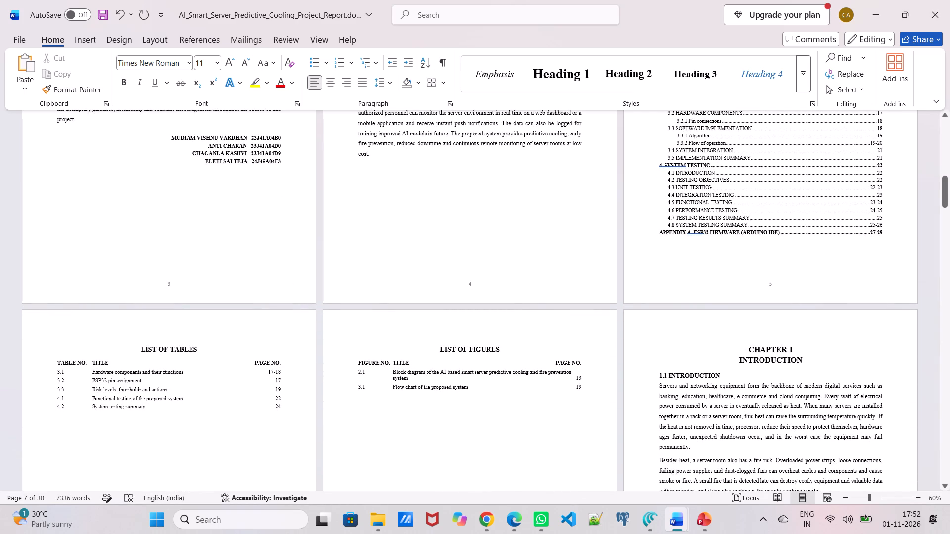
Set the page numbers of tables 3.1 Hardware components and their functions to 17 and 3.2 ESP32 pin assignment to 18 in the List of Tables.
key(BackSpace)
key(BackSpace)
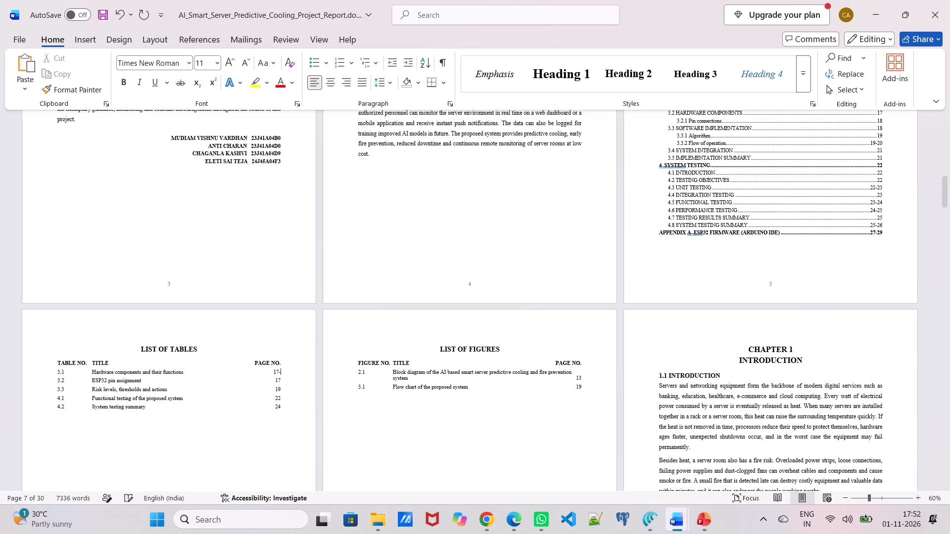
key(BackSpace)
key(Down)
key(BackSpace)
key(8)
Set the page numbers of tables 4.1 Functional testing of the proposed system to 23 and 4.2 System testing summary to 25.
key(Down)
key(Down)
key(BackSpace)
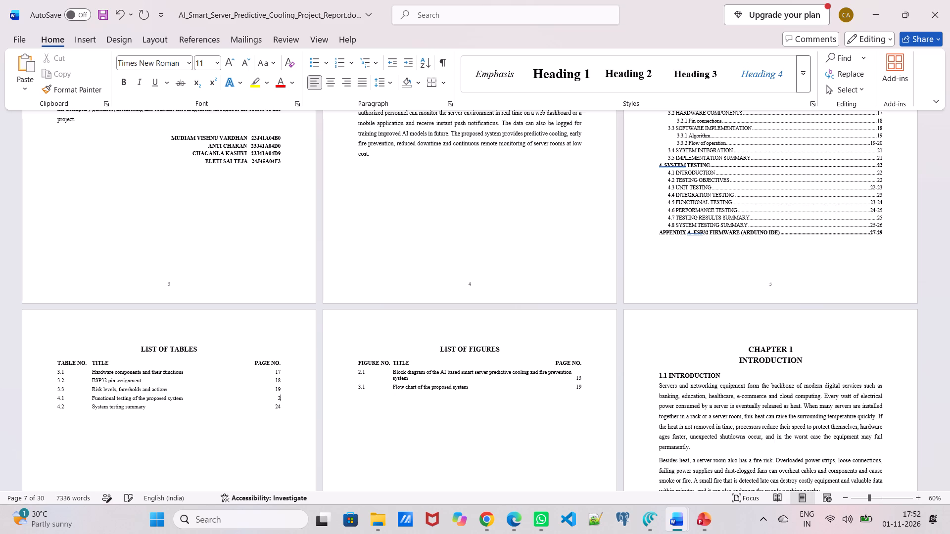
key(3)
key(Down)
key(BackSpace)
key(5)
scroll(295, 329, down, 2)
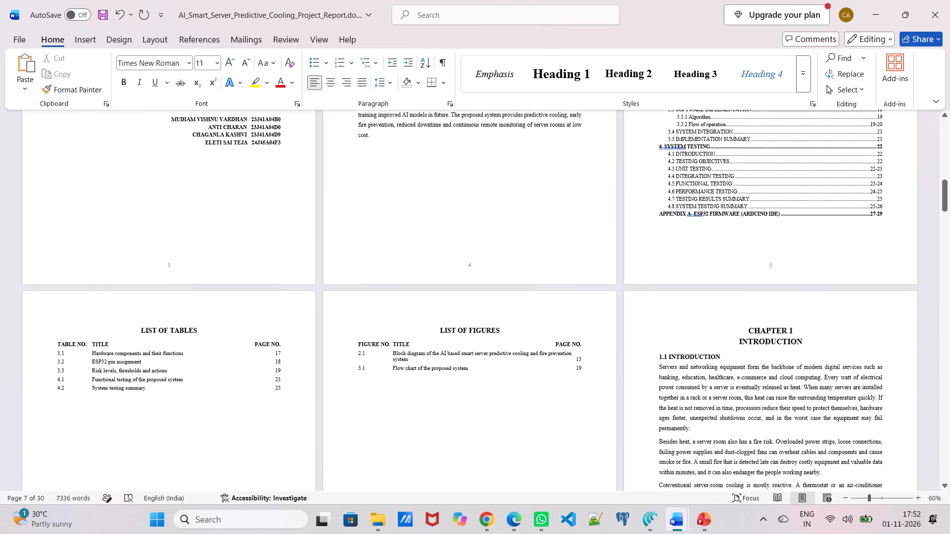
Examine the Chapter 3 and 4 pages for the page numbers of tables 3.3, 4.1 and 4.2.
scroll(295, 329, down, 10)
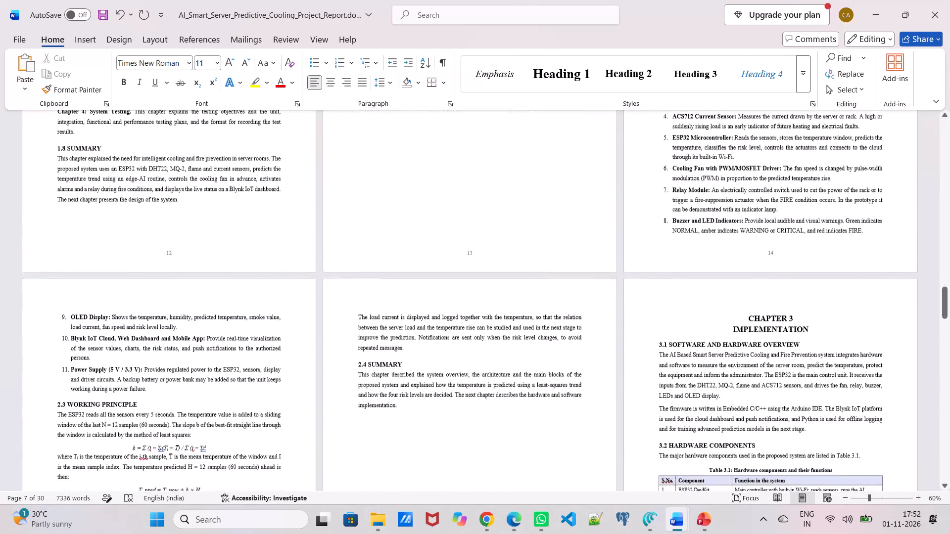
scroll(295, 329, down, 2)
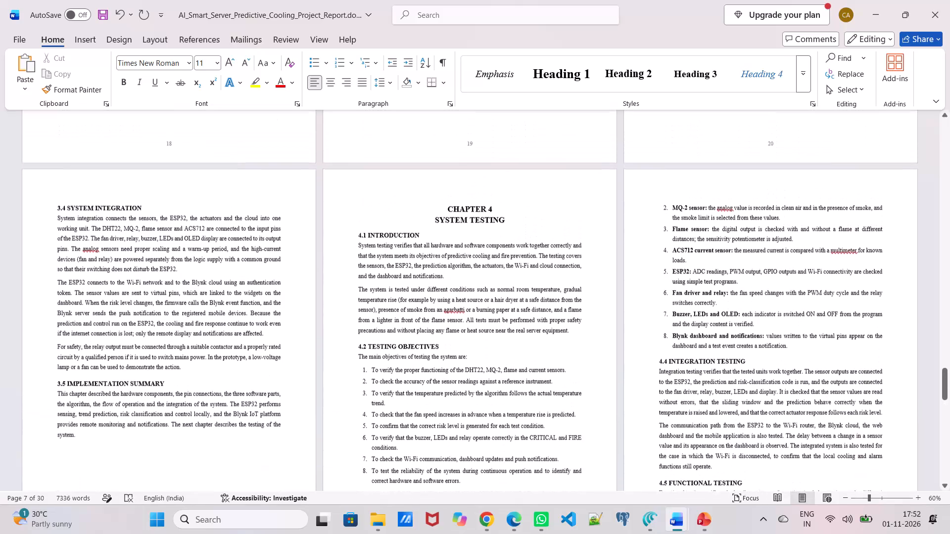
scroll(295, 329, up, 4)
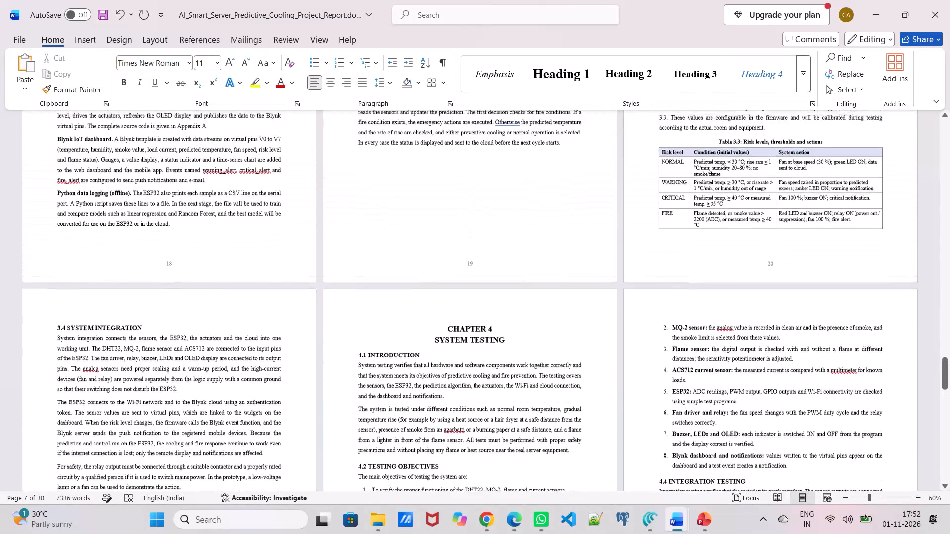
scroll(295, 329, up, 1)
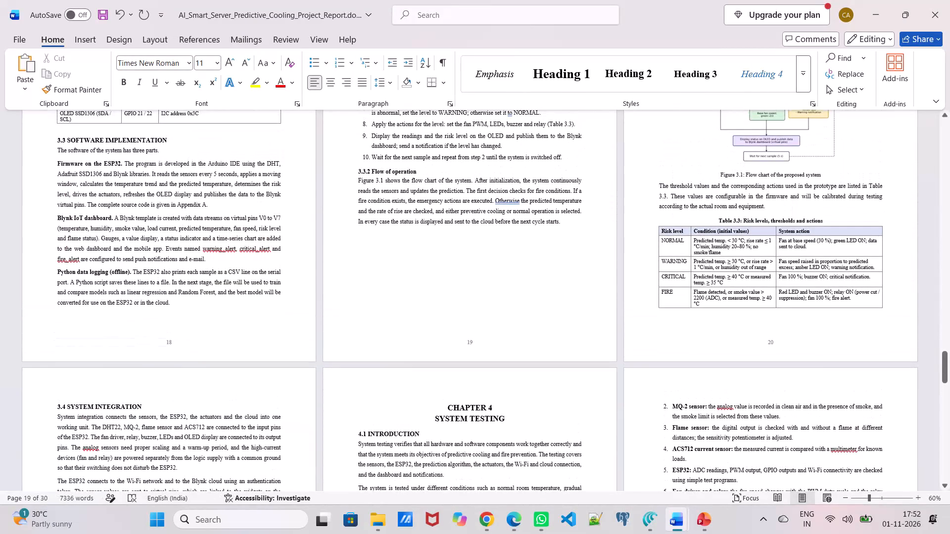
scroll(295, 329, down, 3)
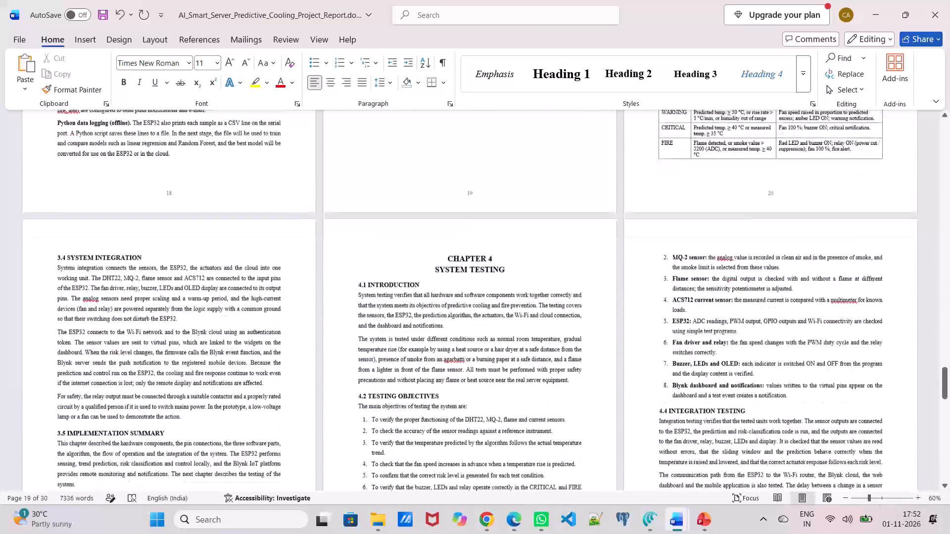
scroll(295, 329, down, 5)
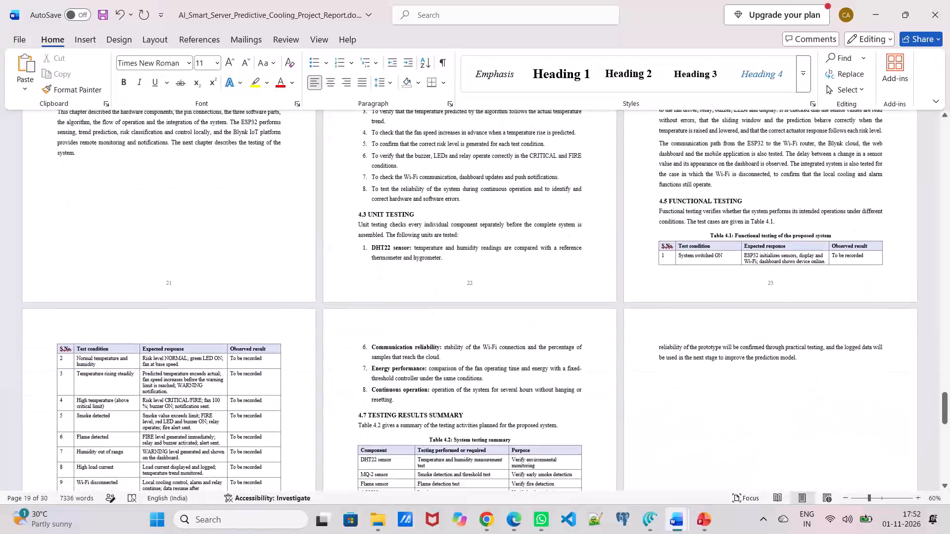
scroll(295, 329, down, 1)
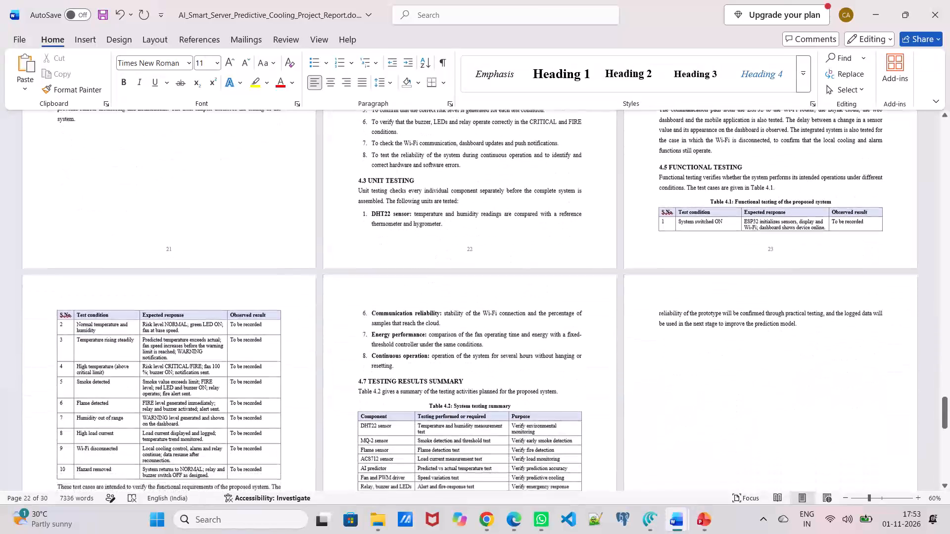
scroll(295, 329, down, 2)
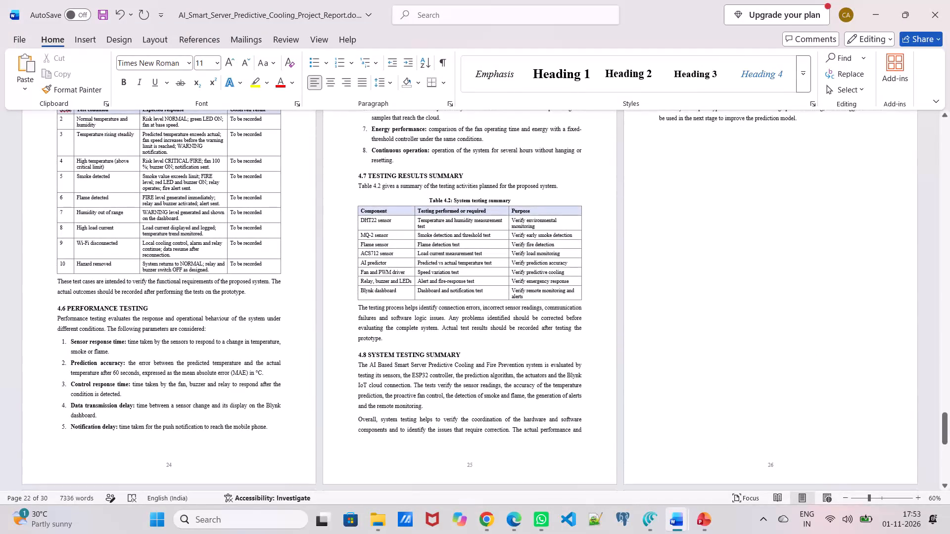
scroll(295, 329, down, 1)
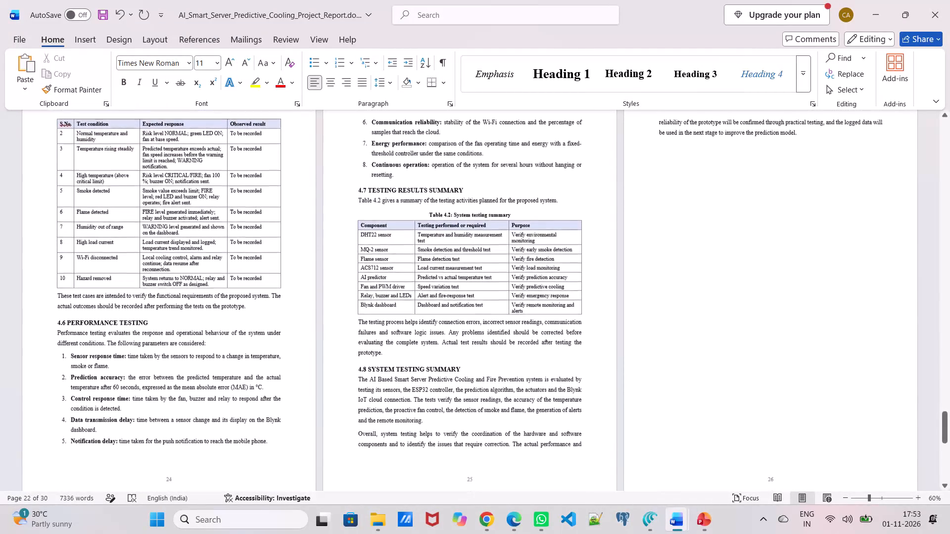
scroll(295, 329, down, 2)
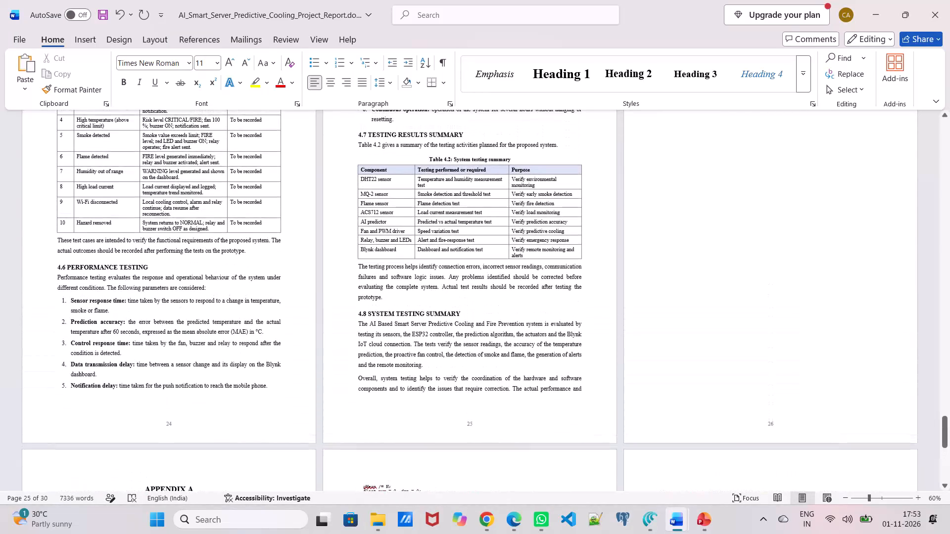
scroll(295, 329, up, 2)
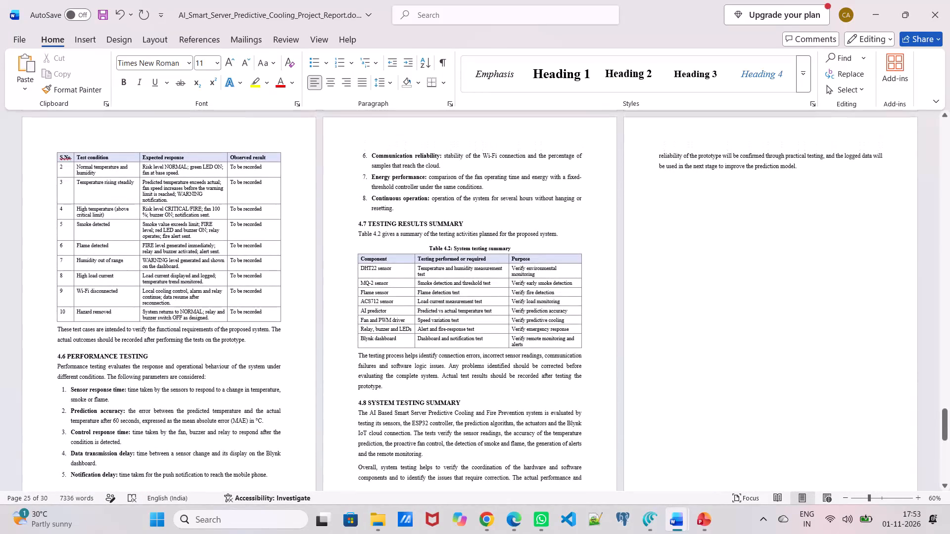
scroll(295, 329, up, 2)
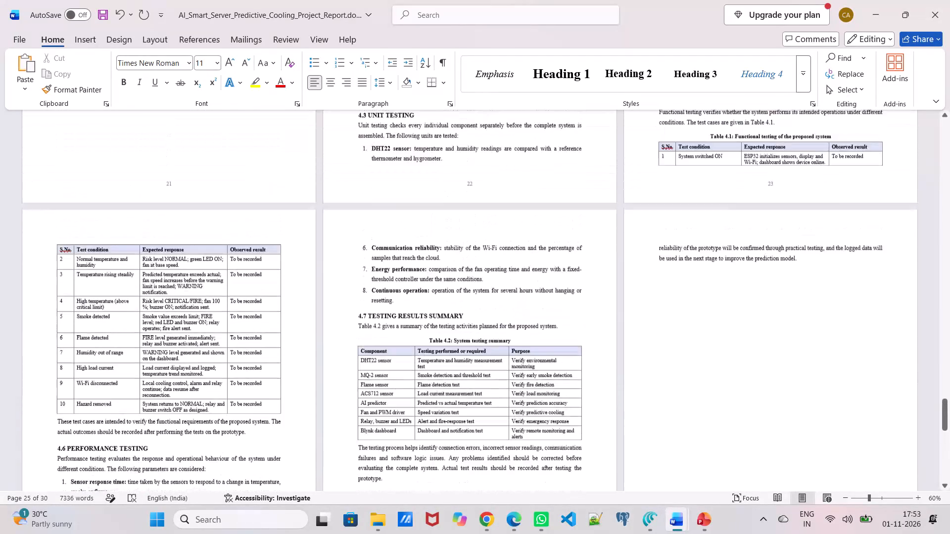
scroll(295, 329, up, 7)
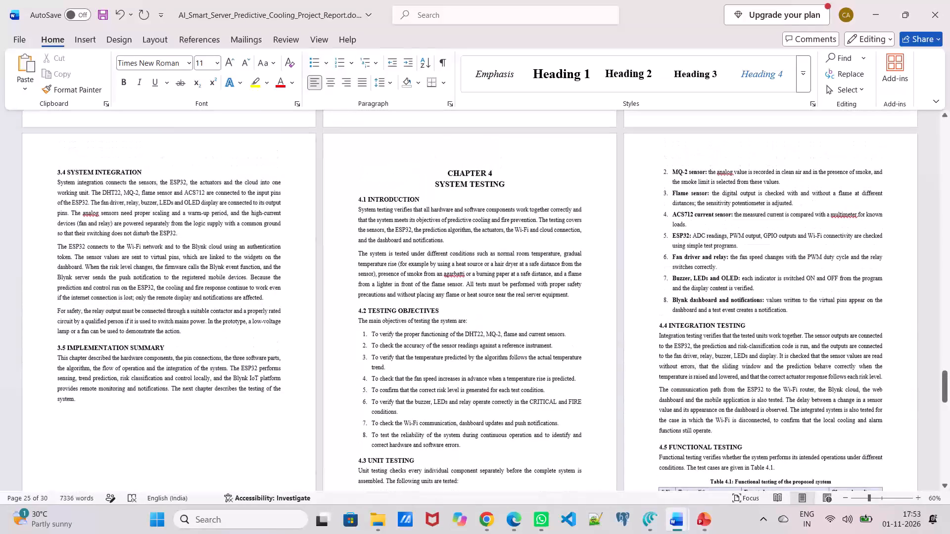
scroll(295, 329, up, 6)
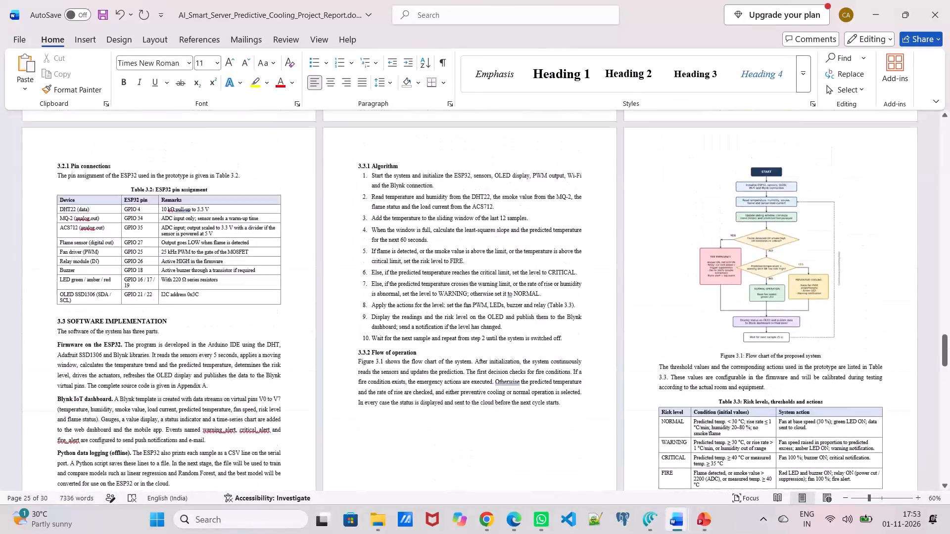
scroll(295, 329, up, 13)
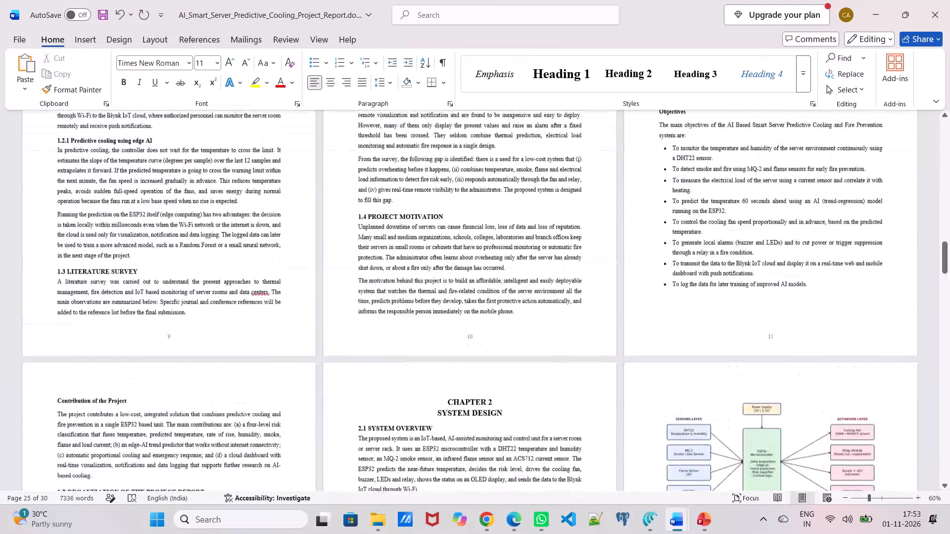
scroll(295, 329, up, 9)
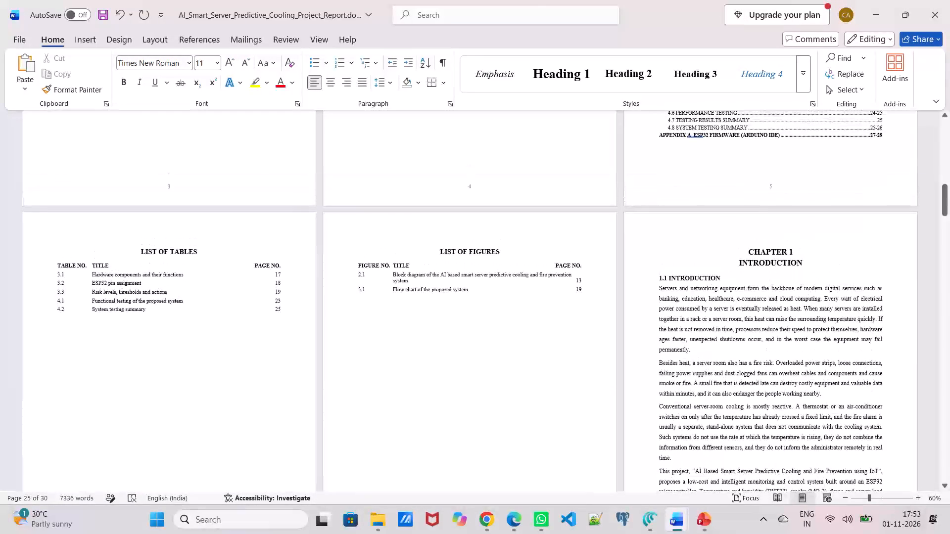
In the List of Tables, set the page numbers of 3.3 Risk levels, thresholds and actions to 20 and 4.1 Functional testing to 23-25.
click(280, 293)
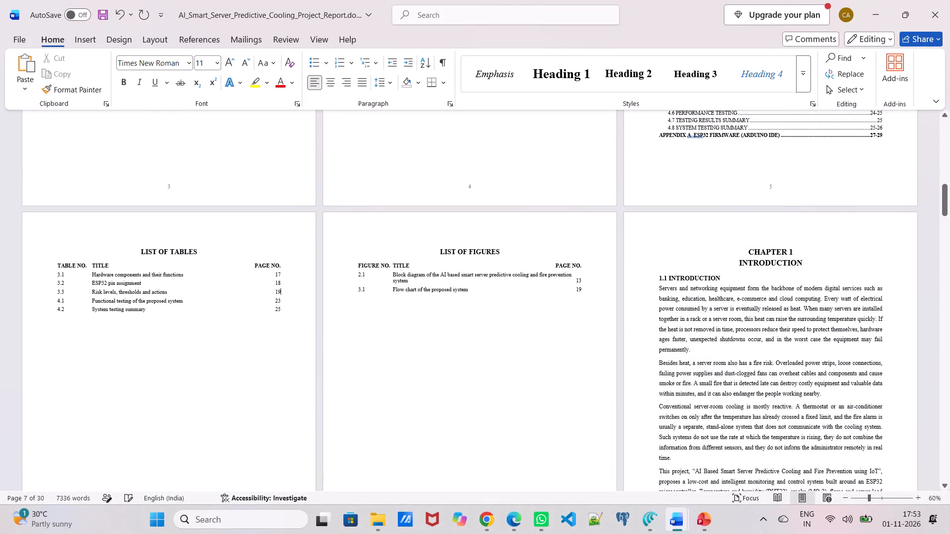
key(BackSpace)
key(BackSpace)
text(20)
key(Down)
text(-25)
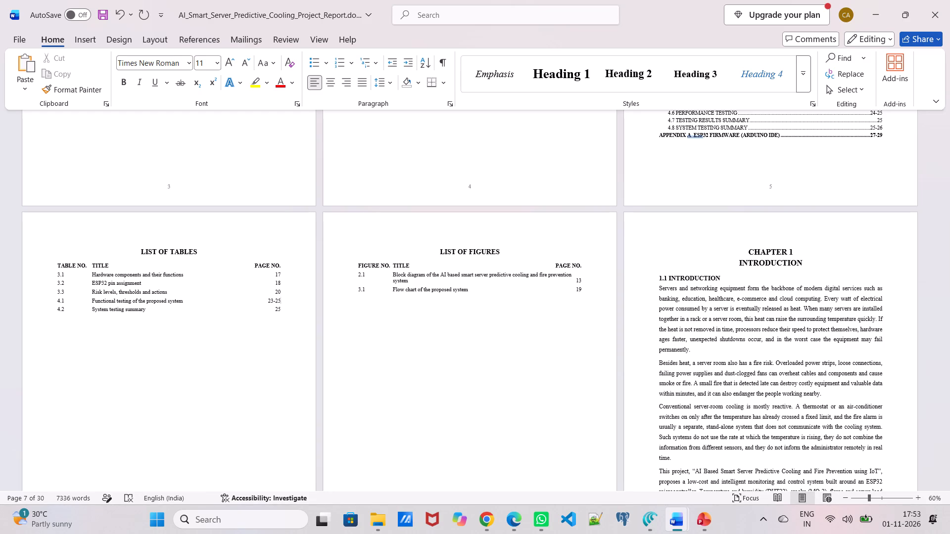
Examine the Chapter 4 testing pages for the page range of table 4.2 System testing summary.
scroll(400, 311, up, 1)
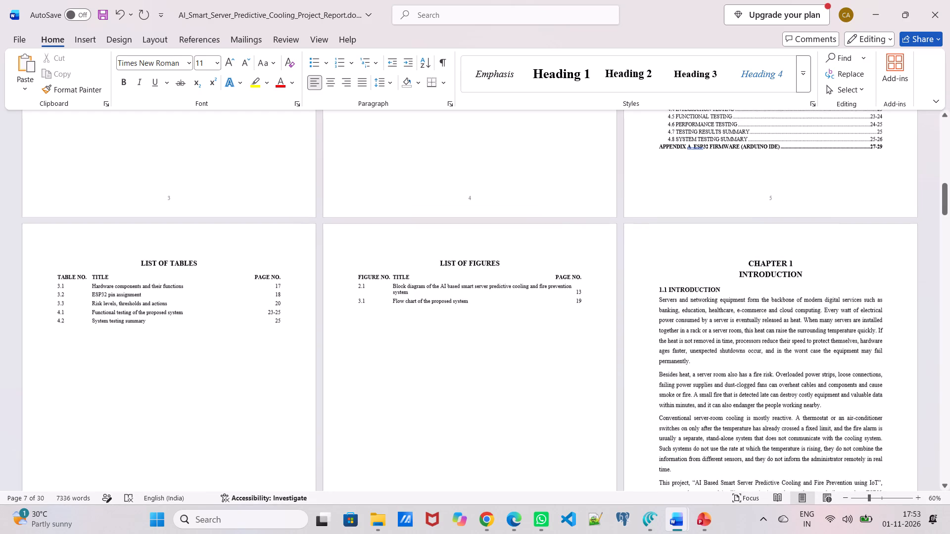
scroll(400, 311, up, 1)
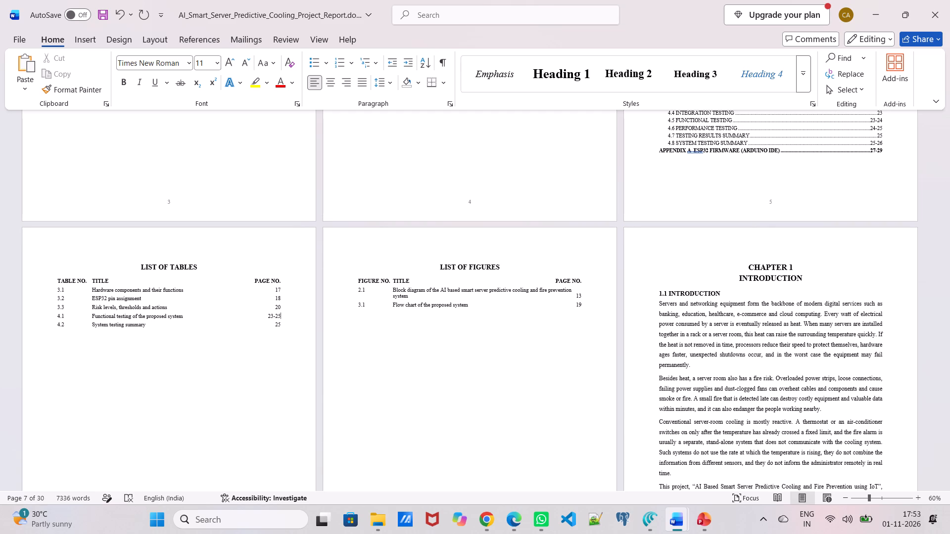
scroll(400, 311, down, 19)
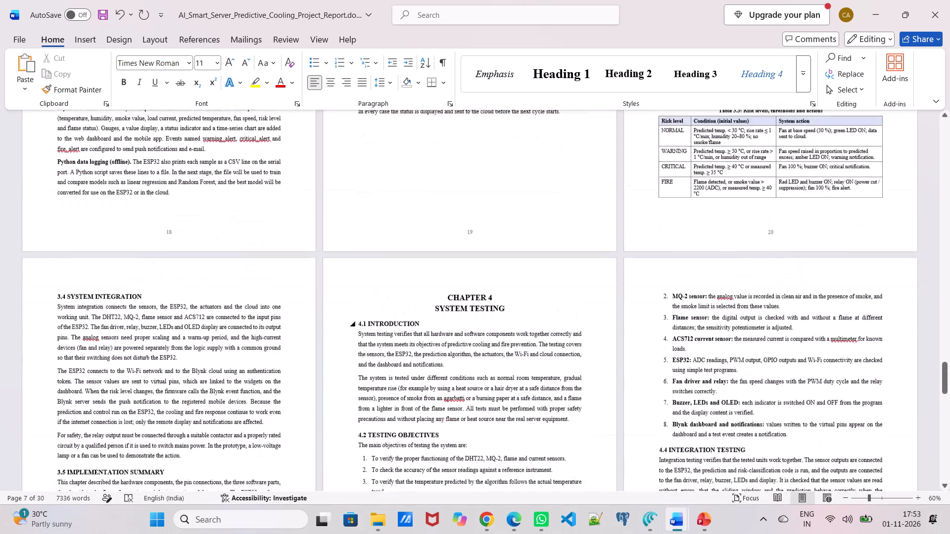
scroll(400, 311, down, 6)
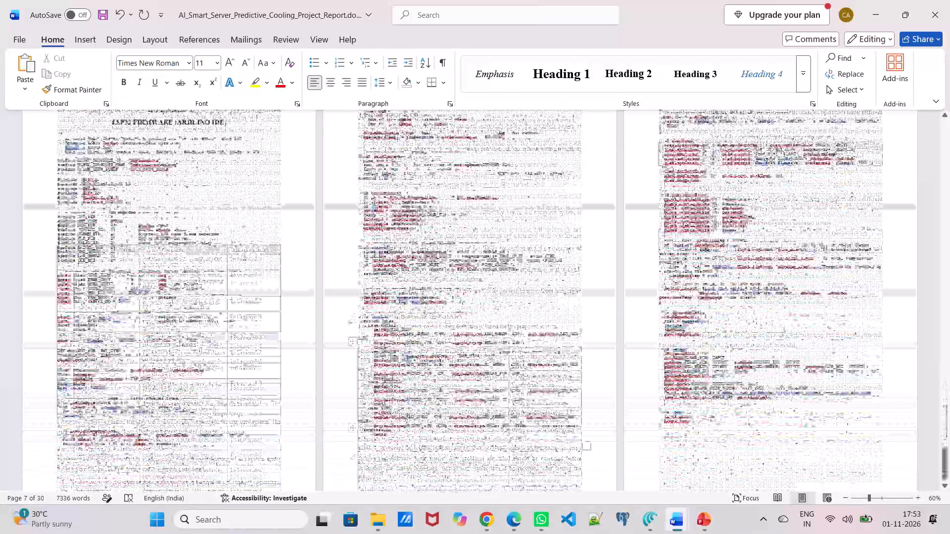
scroll(400, 311, down, 1)
scroll(400, 311, up, 6)
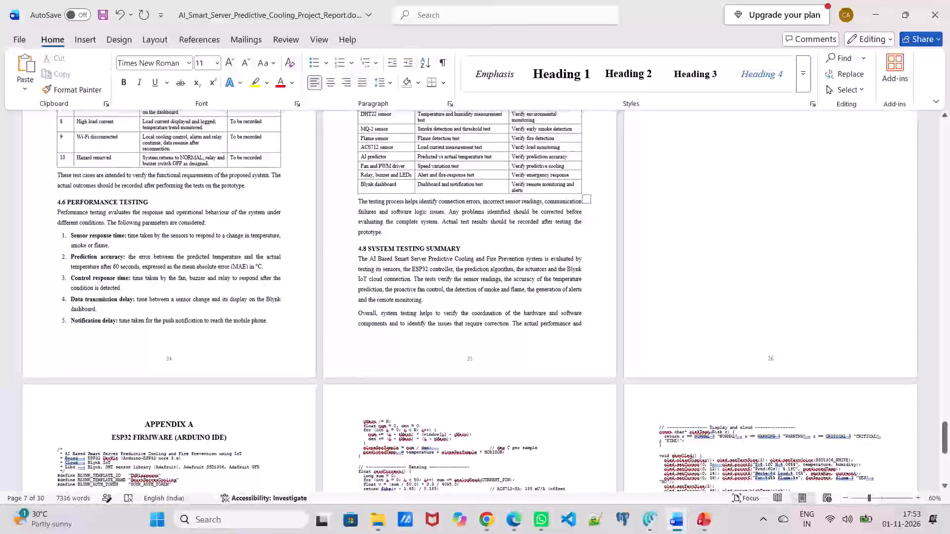
scroll(400, 311, up, 3)
scroll(400, 311, down, 2)
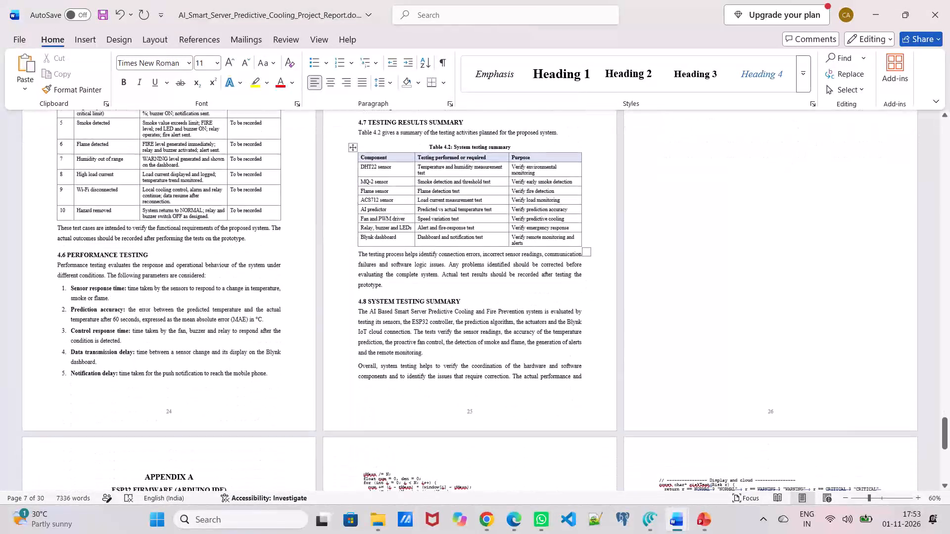
scroll(400, 311, down, 1)
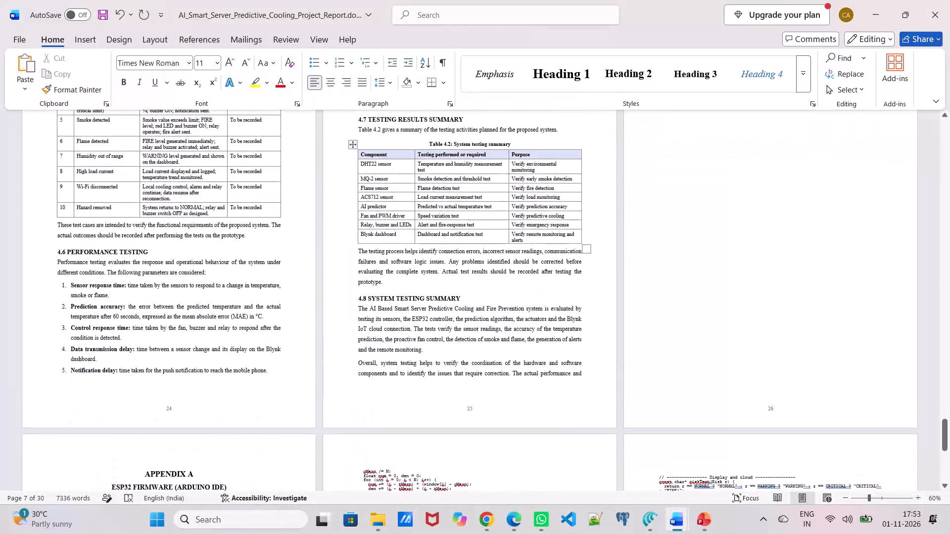
scroll(400, 311, down, 1)
scroll(400, 311, up, 15)
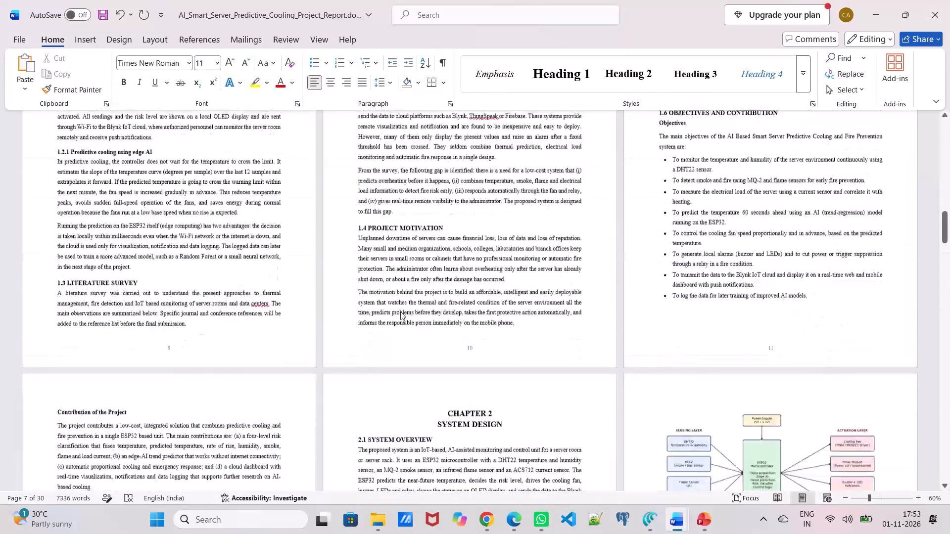
scroll(400, 311, up, 5)
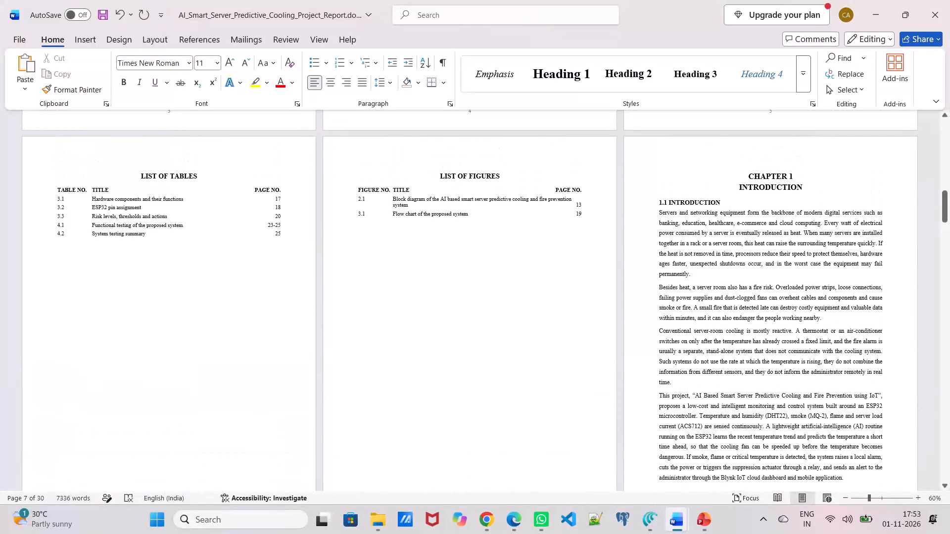
Set the page number of the 4.2 System testing summary entry in the List of Tables to 25-26.
click(293, 234)
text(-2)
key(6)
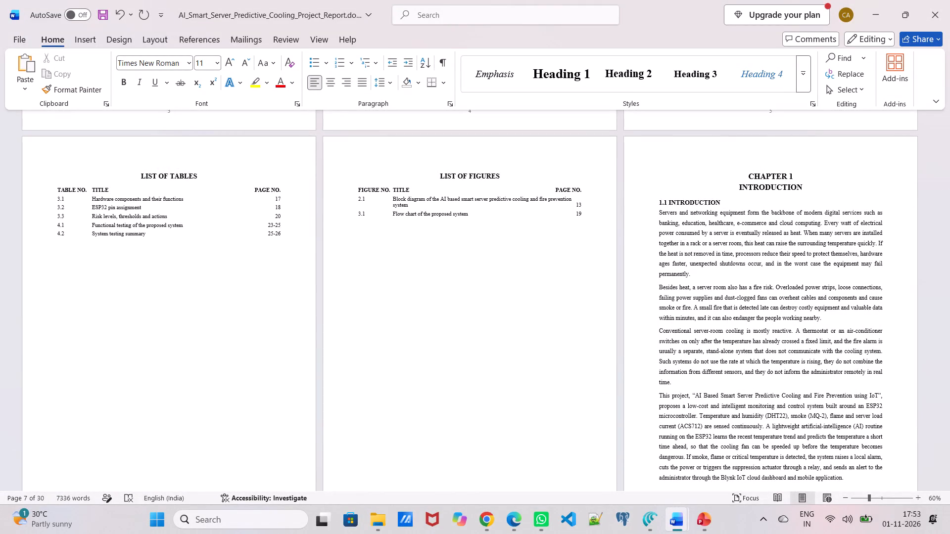
Examine the Chapter 2 pages for the page number of Figure 2.1, the system block diagram.
click(525, 206)
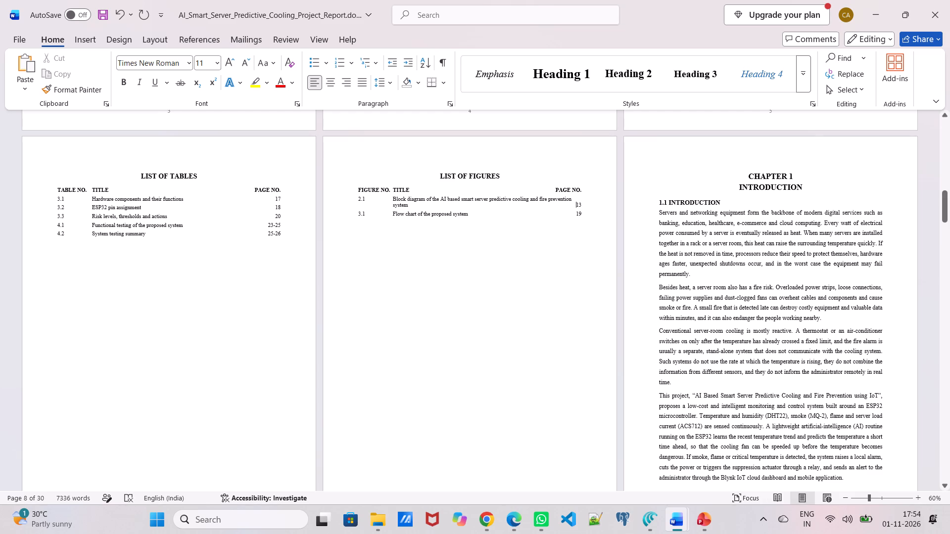
scroll(558, 243, down, 1)
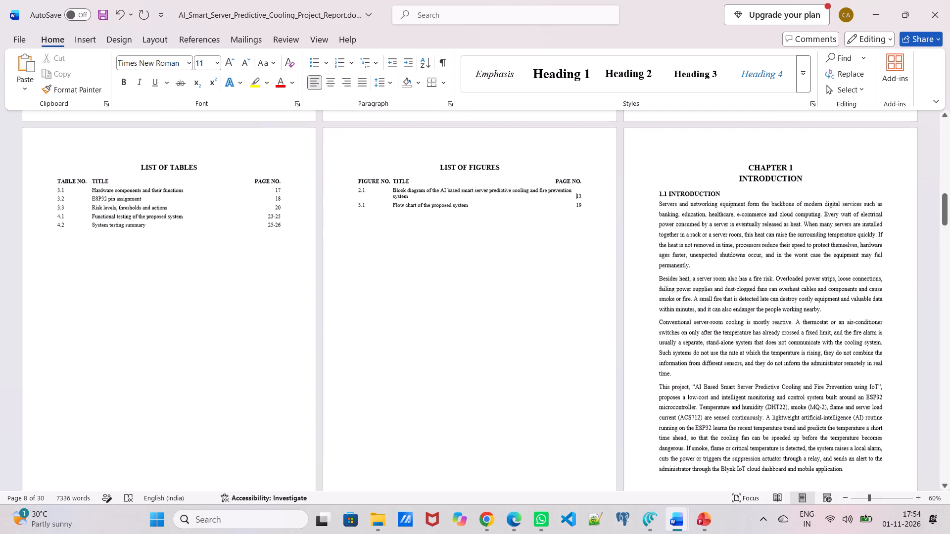
scroll(558, 243, down, 9)
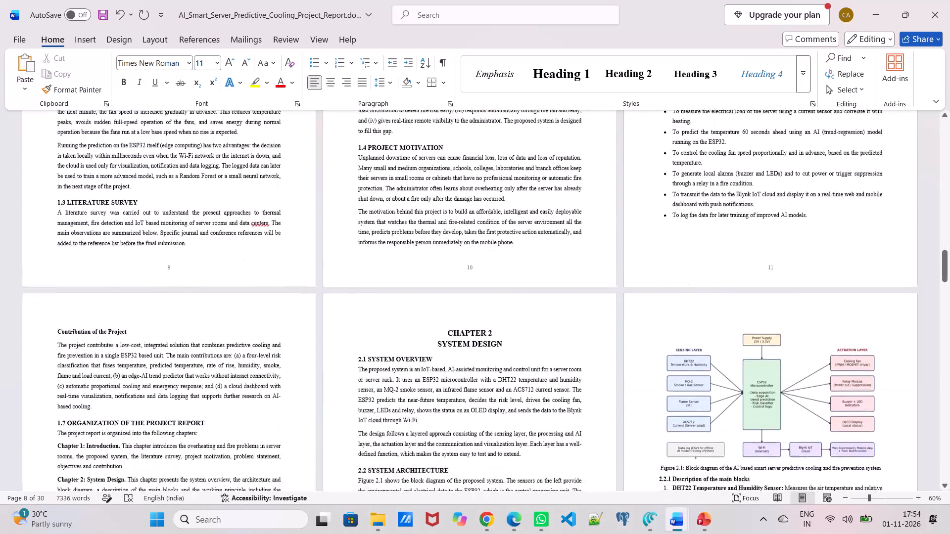
scroll(558, 243, down, 2)
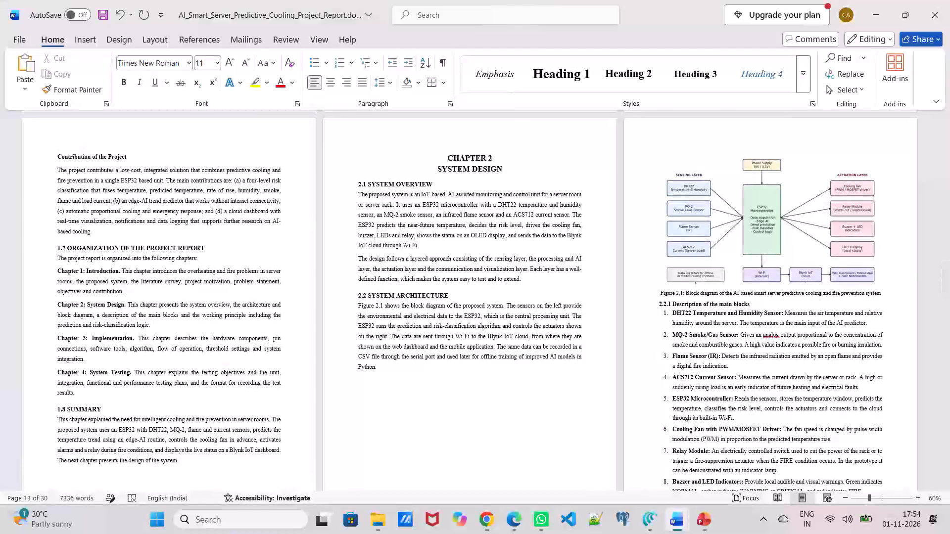
ctrl+scroll(687, 173, up, 4)
scroll(687, 173, left, 2)
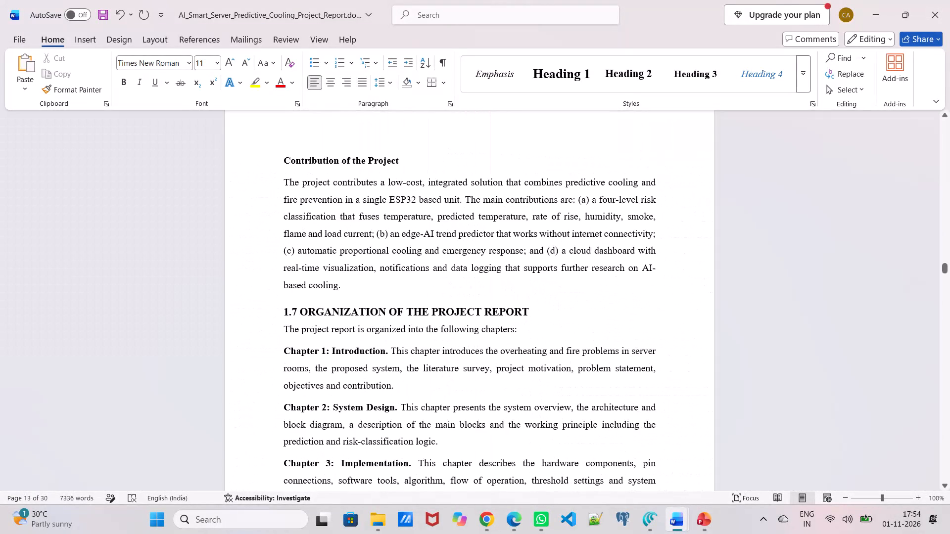
scroll(687, 173, left, 2)
scroll(687, 173, down, 8)
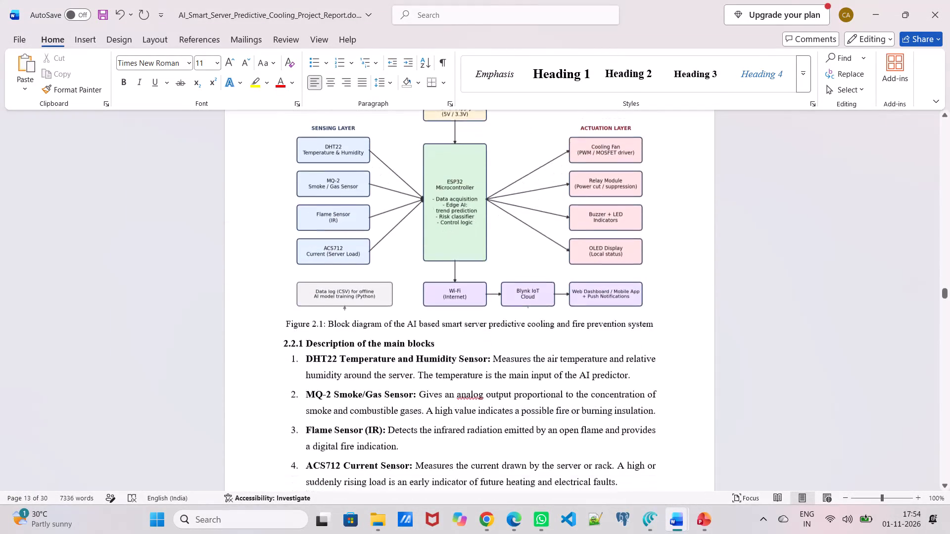
scroll(687, 173, down, 1)
scroll(687, 173, up, 1)
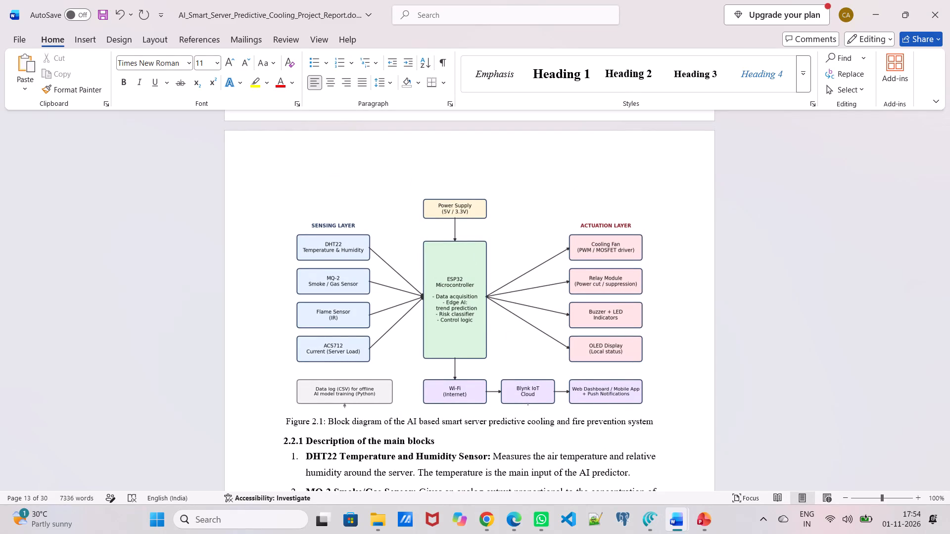
scroll(687, 173, down, 5)
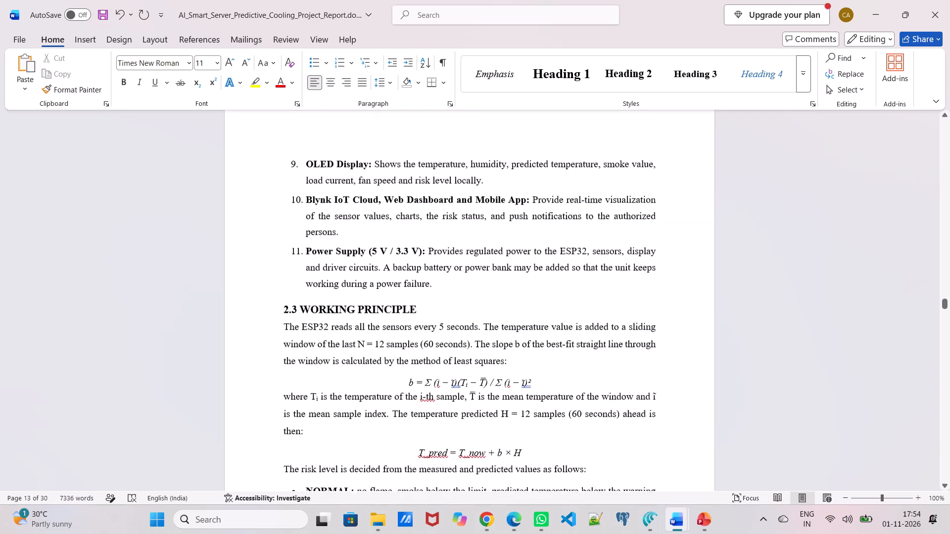
scroll(687, 173, down, 1)
scroll(687, 173, up, 13)
scroll(687, 173, up, 12)
ctrl+scroll(687, 173, down, 3)
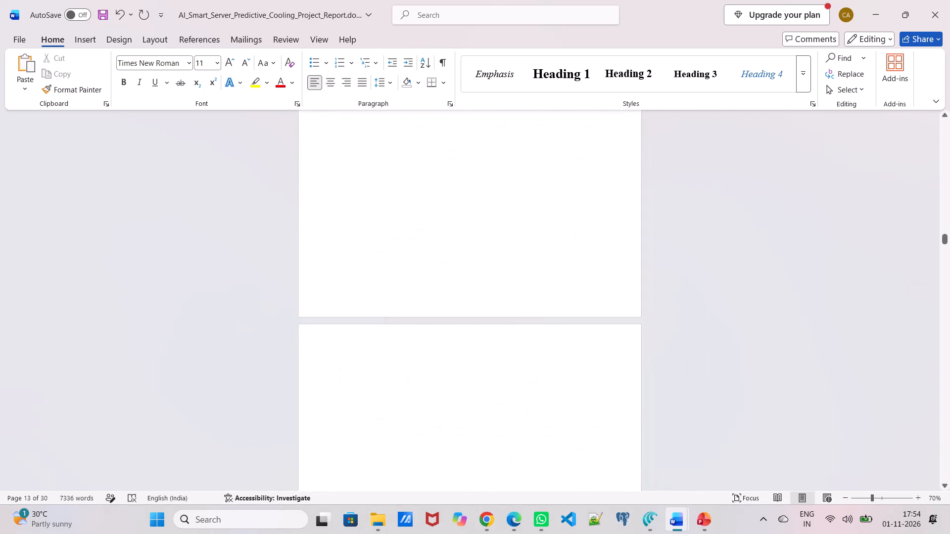
ctrl+scroll(687, 173, down, 1)
scroll(687, 173, up, 3)
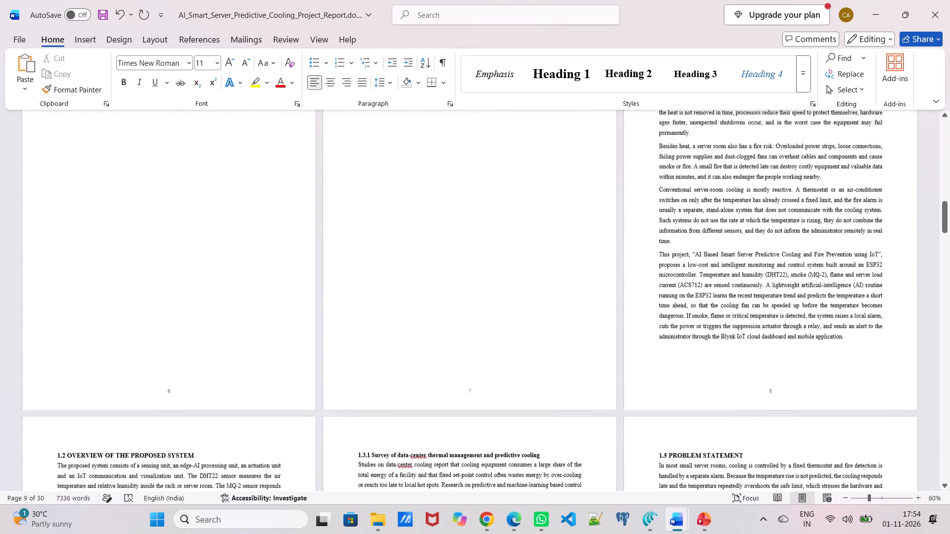
scroll(687, 173, up, 5)
scroll(687, 173, down, 1)
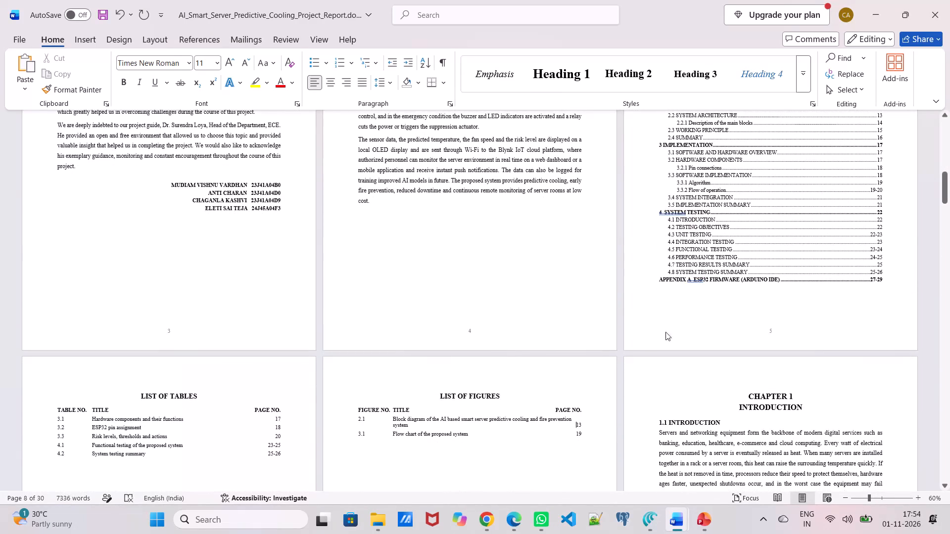
Set the page number of the 2.1 block diagram entry in the List of Figures to 14.
key(Right)
key(Right)
key(BackSpace)
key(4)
Examine the Chapter 3 pages for the page number of Figure 3.1, the flow chart of the proposed system.
key(Down)
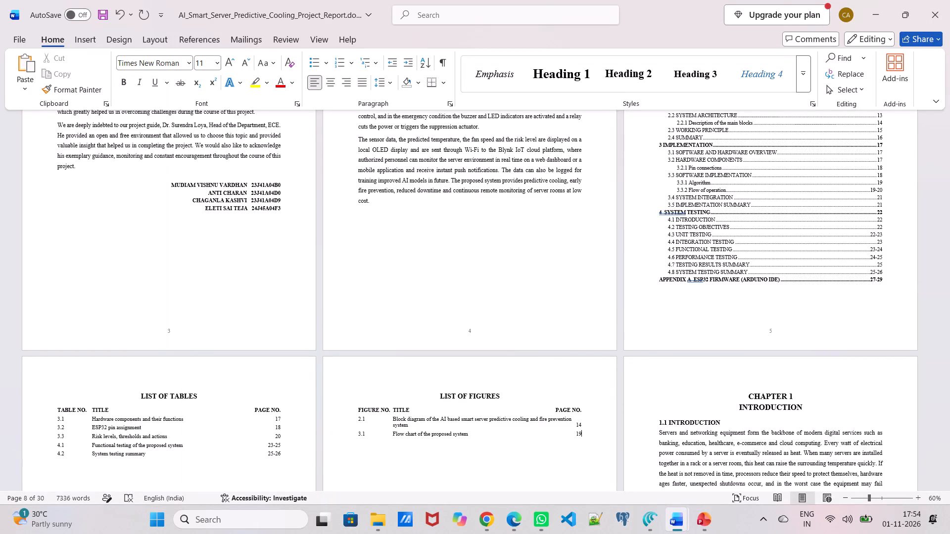
scroll(636, 381, down, 7)
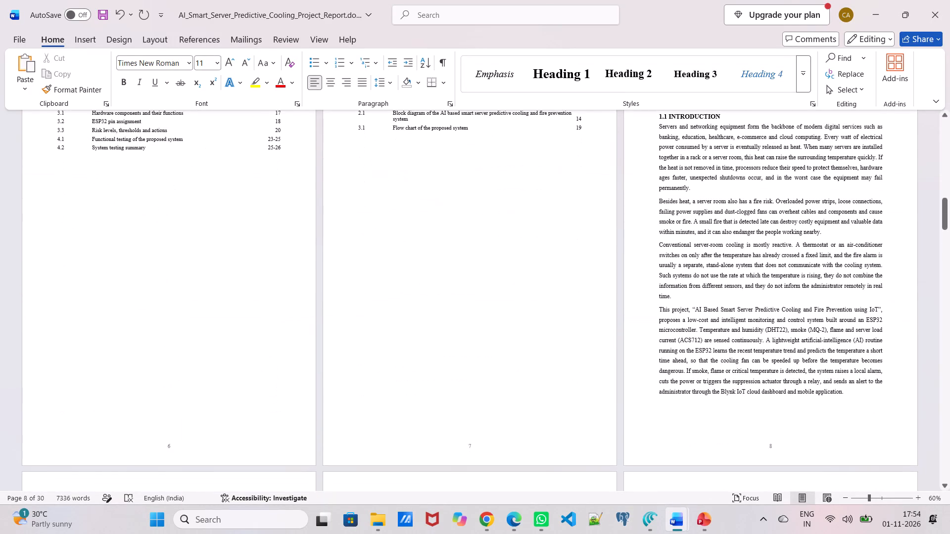
scroll(636, 381, down, 13)
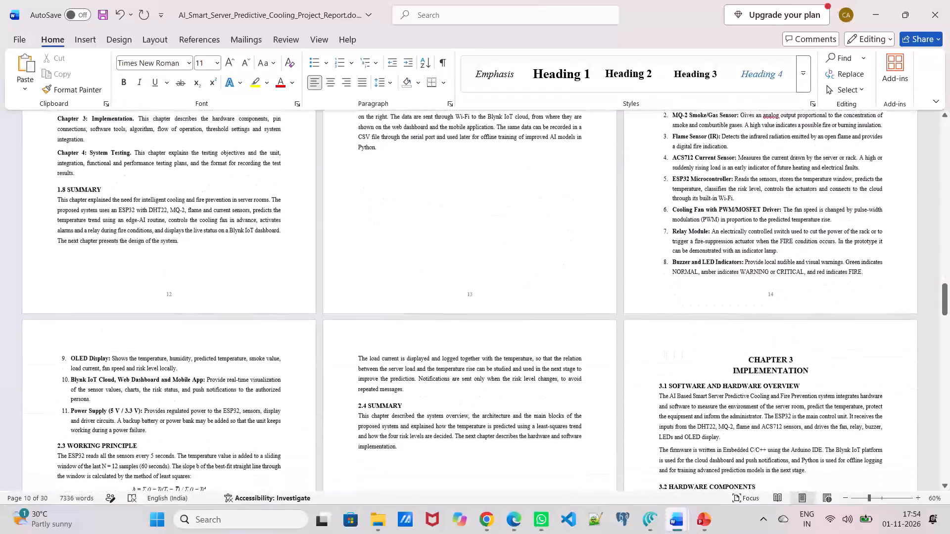
scroll(636, 381, down, 8)
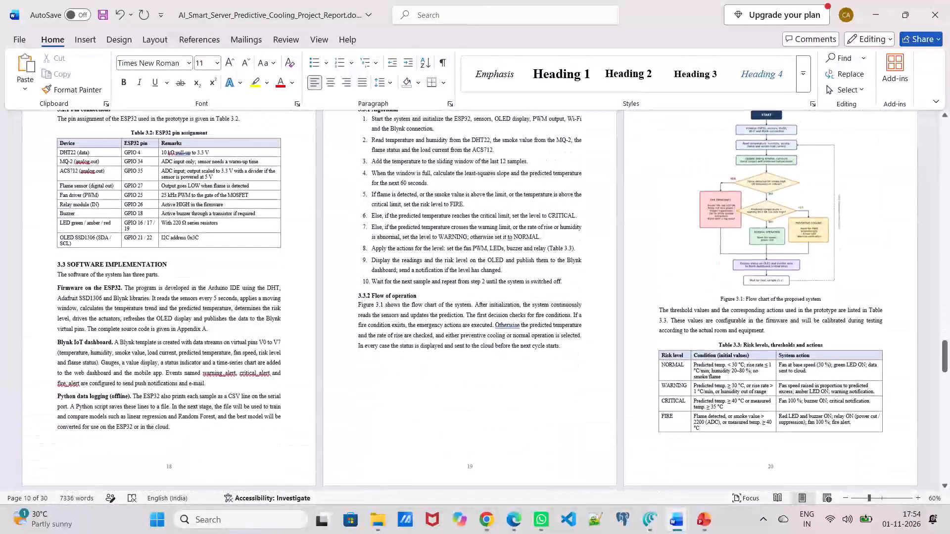
scroll(636, 381, up, 4)
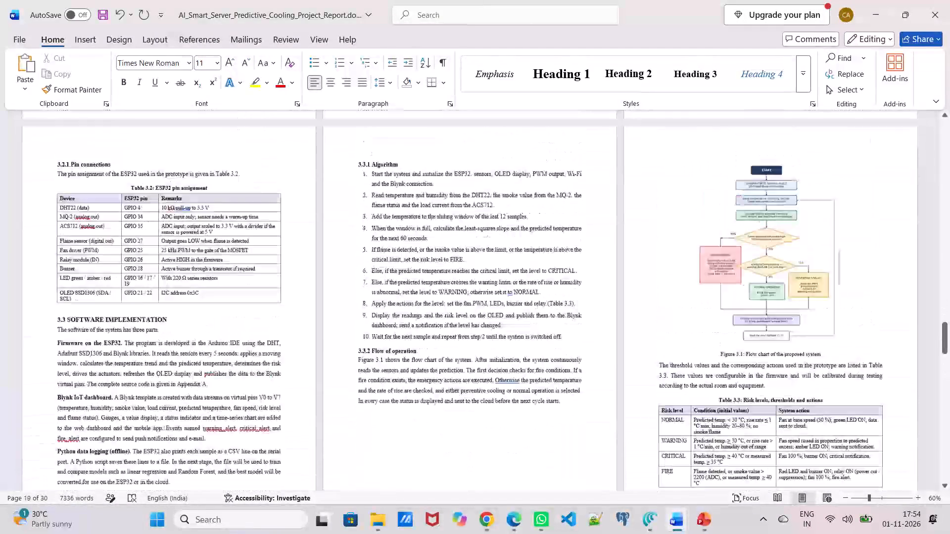
scroll(636, 381, up, 13)
scroll(636, 381, down, 7)
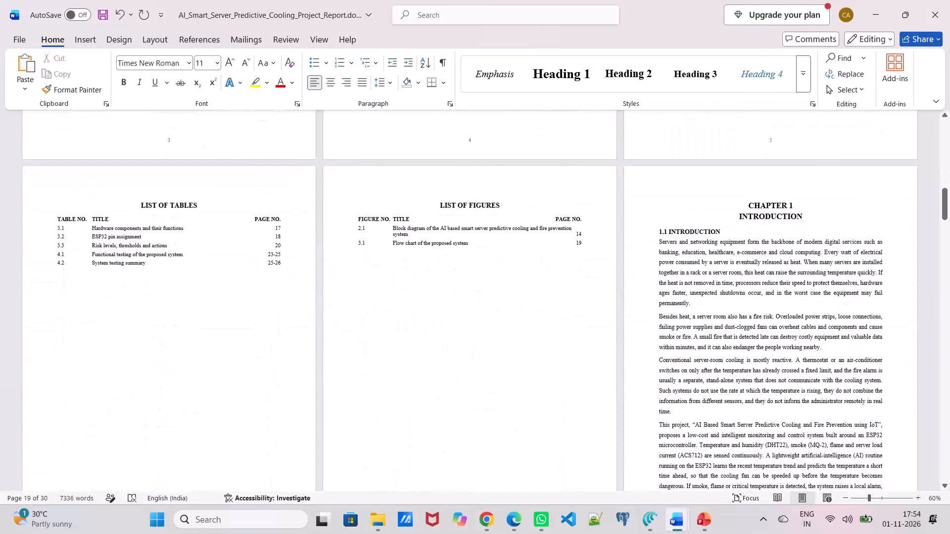
Set the page number of the 3.1 Flow chart entry in the List of Figures to 20.
key(BackSpace)
key(BackSpace)
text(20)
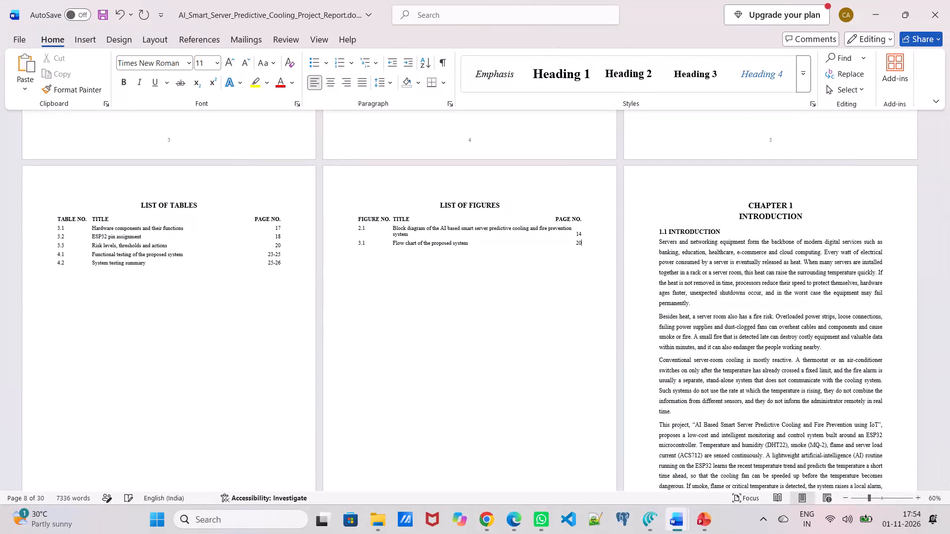
click(545, 473)
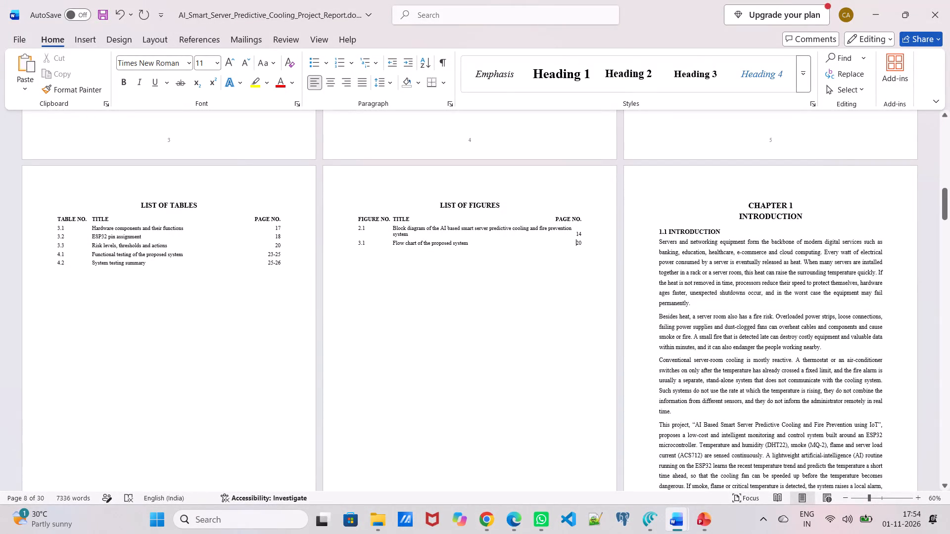
Remove the extra space between the 4 and SYSTEM TESTING in the table of contents chapter entry.
scroll(545, 473, up, 3)
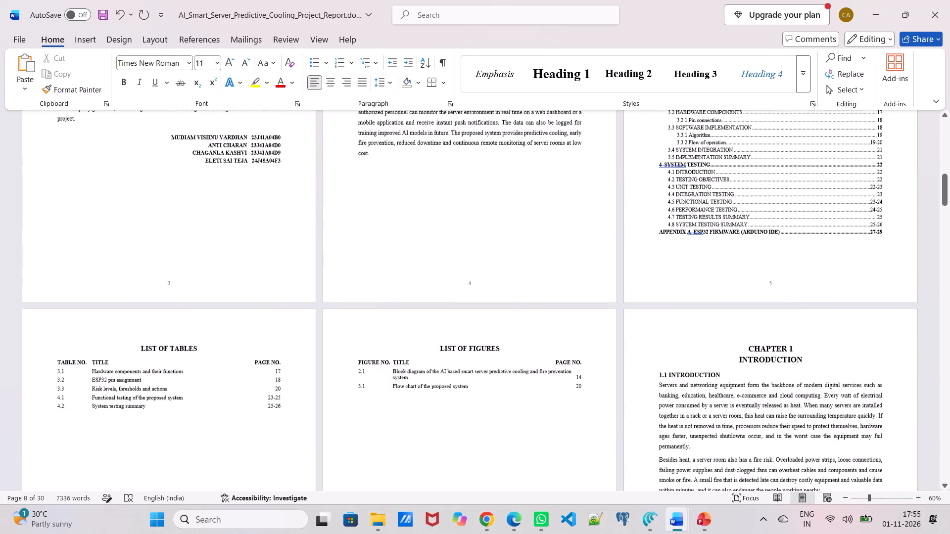
scroll(545, 473, up, 5)
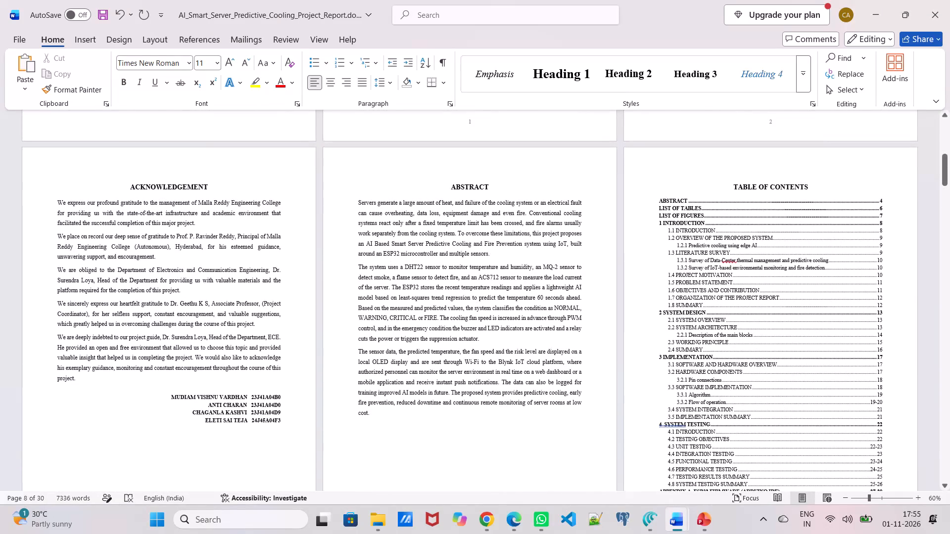
scroll(545, 473, down, 1)
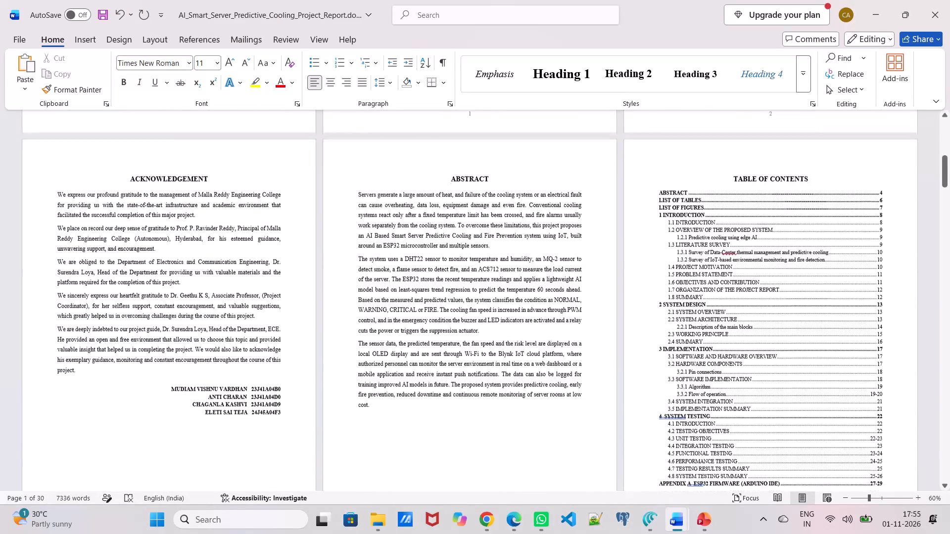
scroll(545, 473, down, 1)
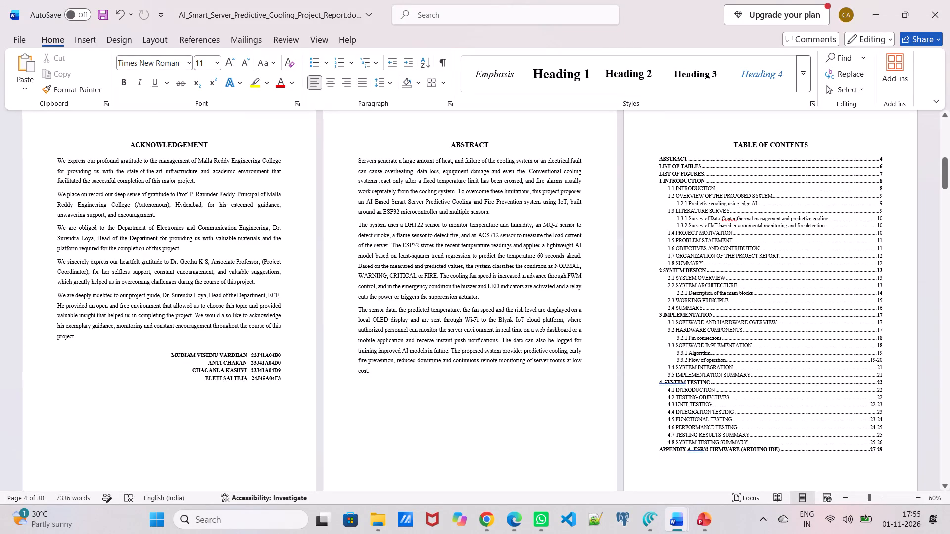
click(666, 379)
key(Down)
key(Left)
key(BackSpace)
Remove the extra space before ESP32 in the APPENDIX A entry of the table of contents.
key(Down)
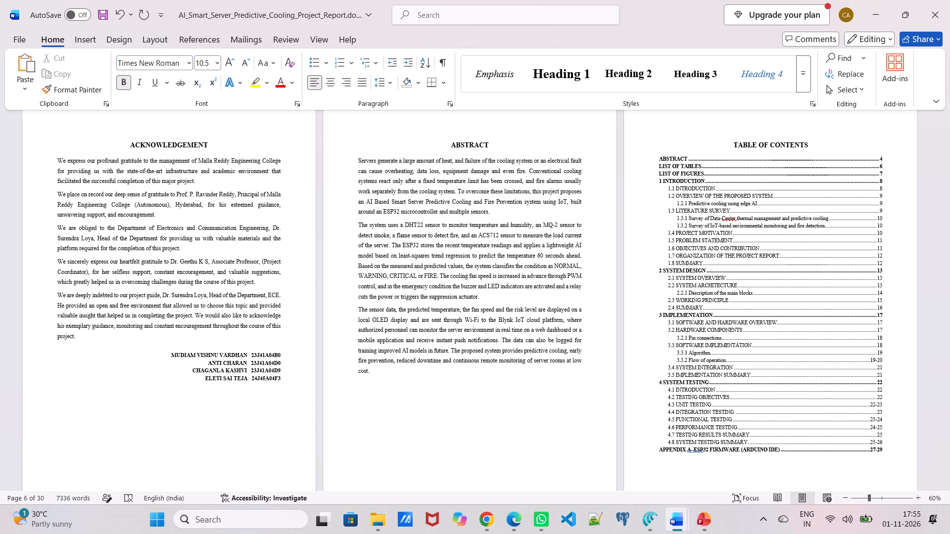
key(Down)
key(Down)
key(Down)
key(Down)
key(Down)
key(Down)
key(Down)
key(Down)
key(Right)
key(Right)
key(Right)
key(Right)
key(Right)
key(Right)
key(Right)
key(Right)
key(Right)
key(Right)
key(Right)
key(BackSpace)
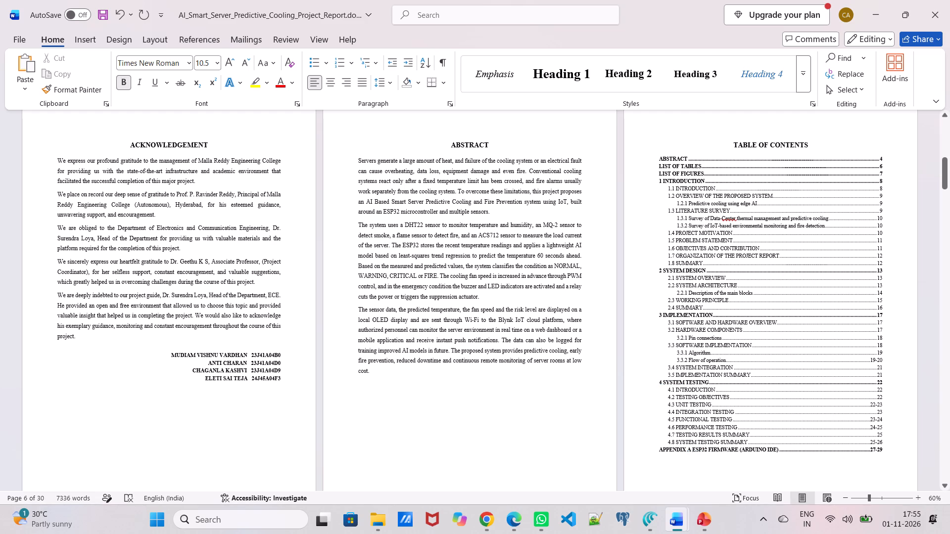
click(744, 458)
Change the capital C of Center to a lowercase c in the 1.3.1 Survey entry of the table of contents.
scroll(744, 458, down, 1)
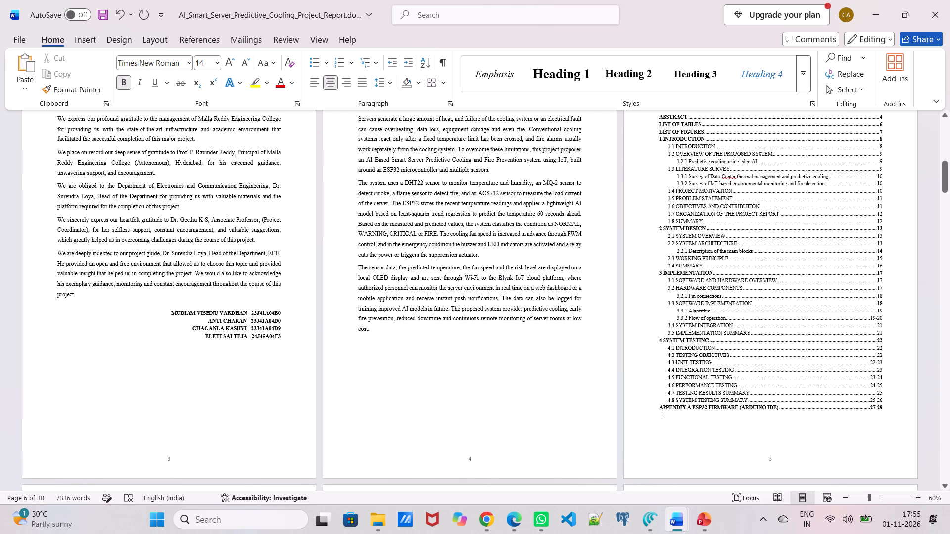
click(726, 176)
scroll(712, 342, down, 1)
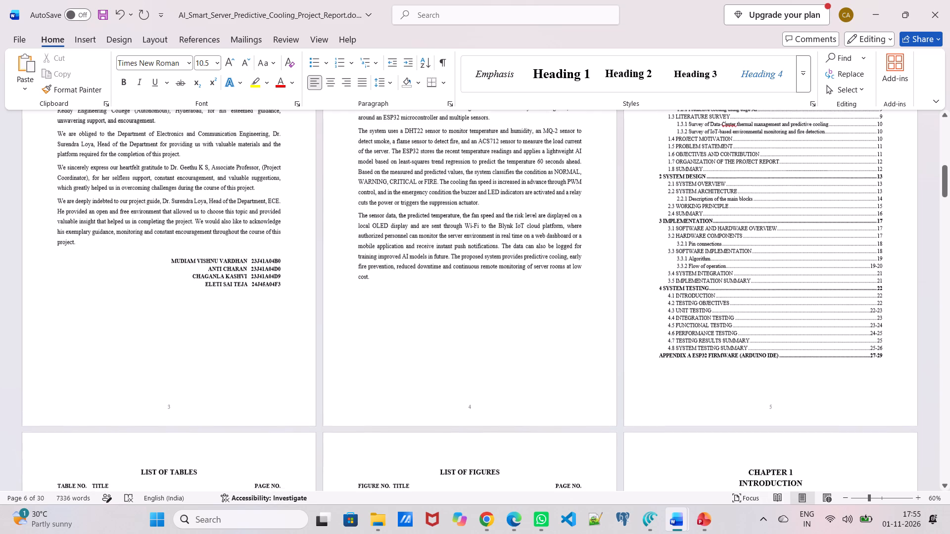
scroll(712, 342, down, 1)
key(BackSpace)
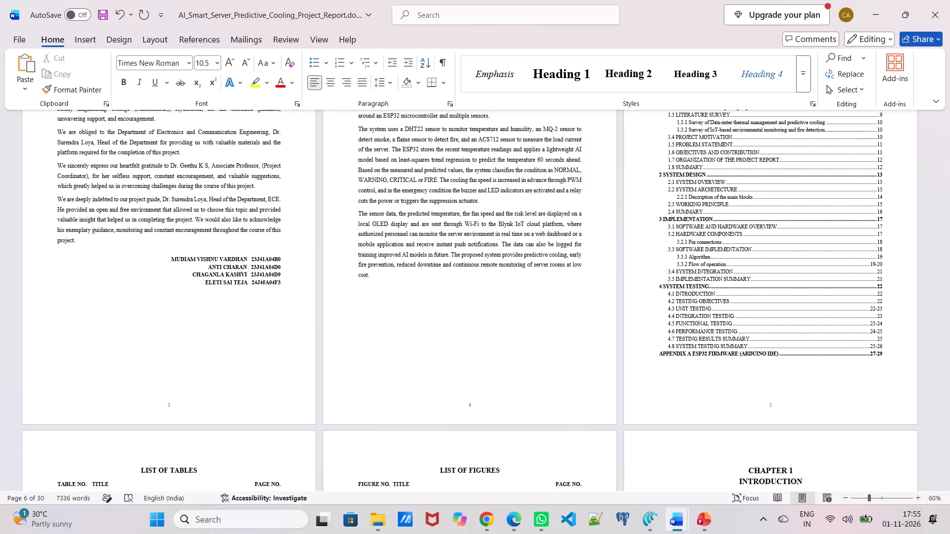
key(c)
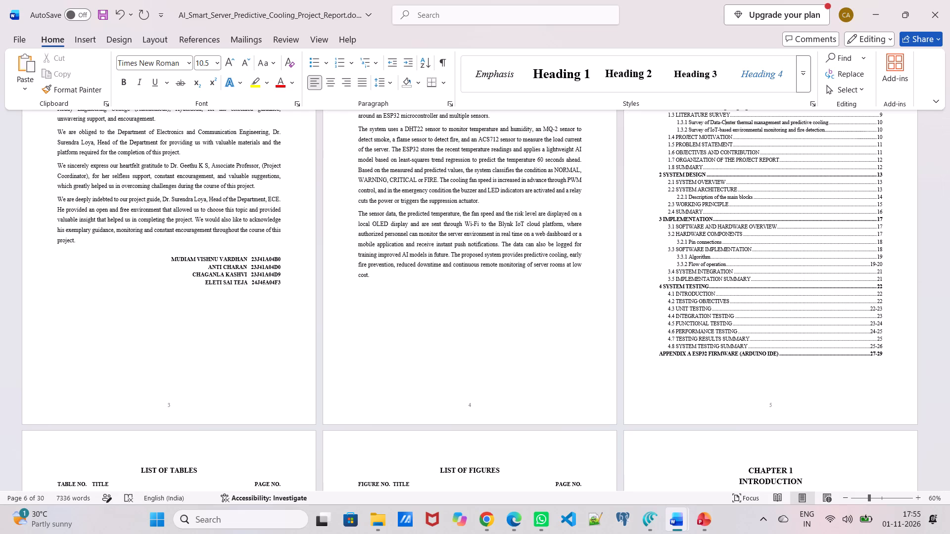
click(709, 432)
scroll(705, 372, down, 2)
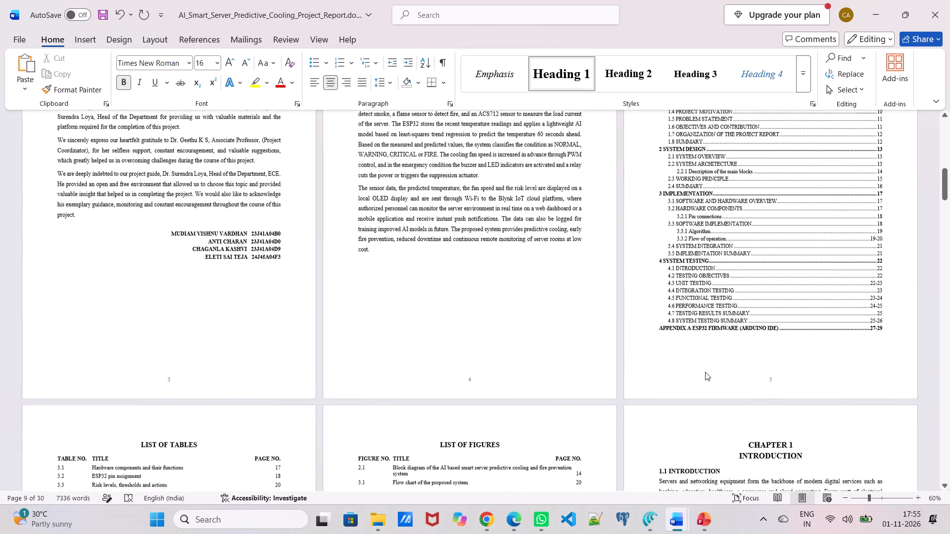
Review the report's pages from the contents lists through Appendix A, and back to the cover page, checking the corrections.
scroll(705, 372, down, 3)
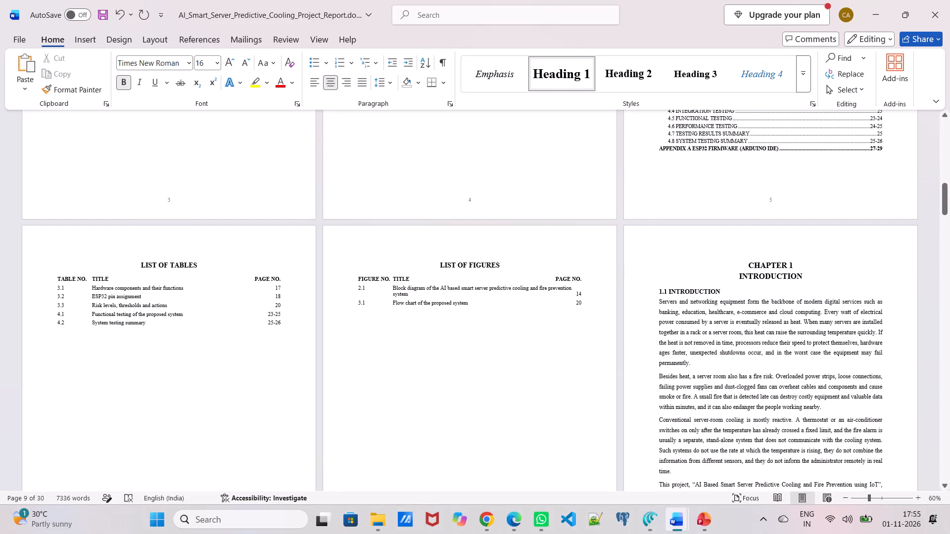
scroll(575, 363, down, 4)
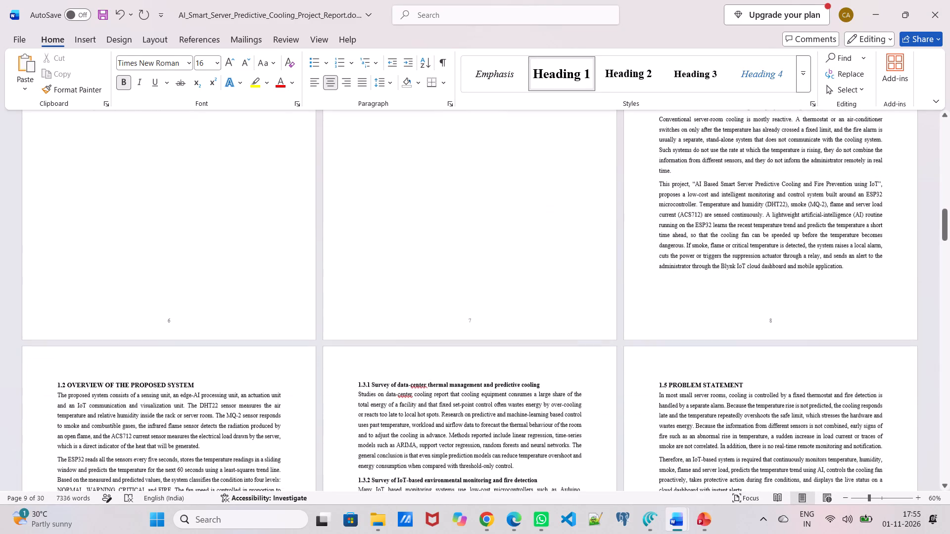
scroll(575, 363, down, 4)
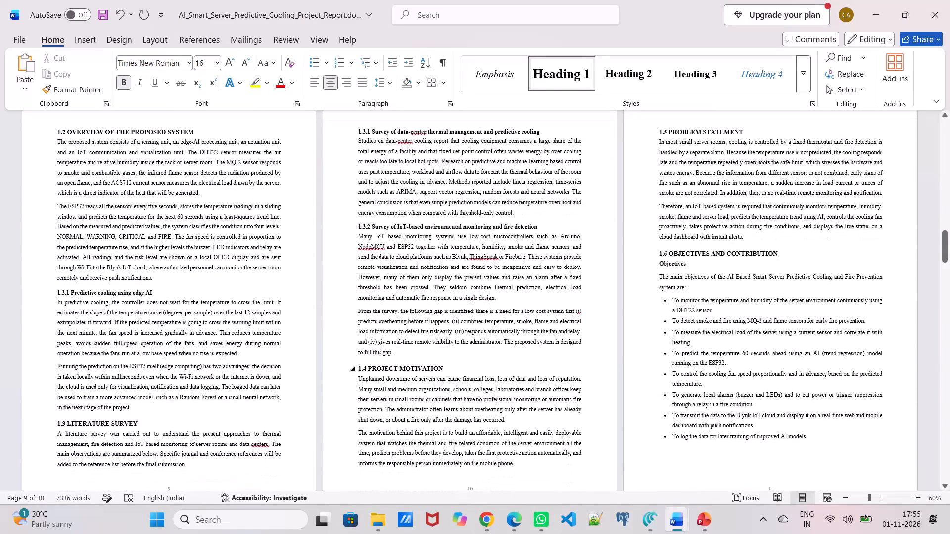
scroll(575, 363, down, 10)
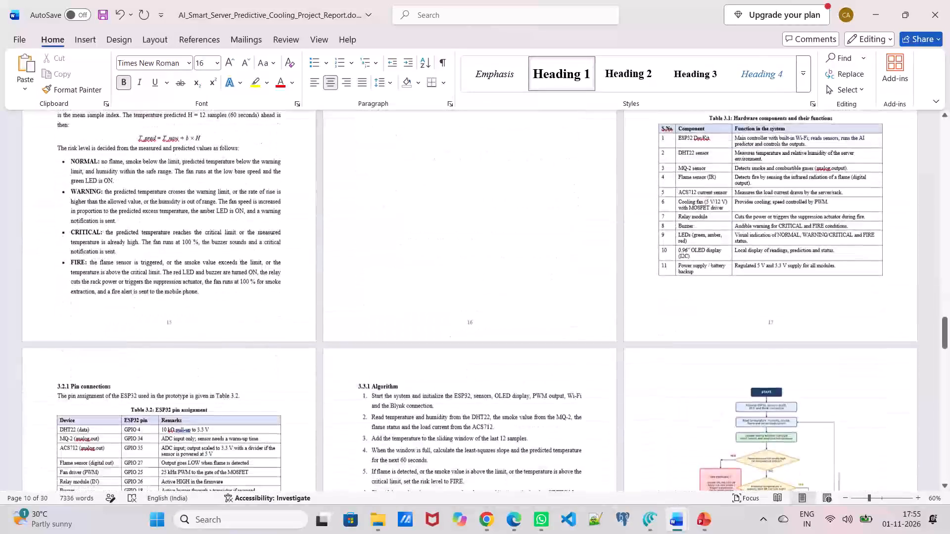
scroll(575, 363, down, 6)
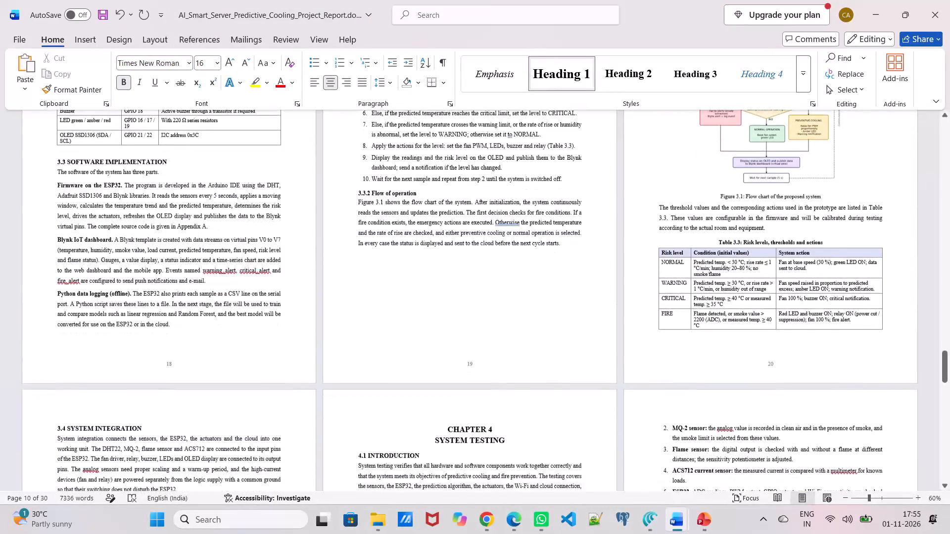
scroll(575, 363, down, 13)
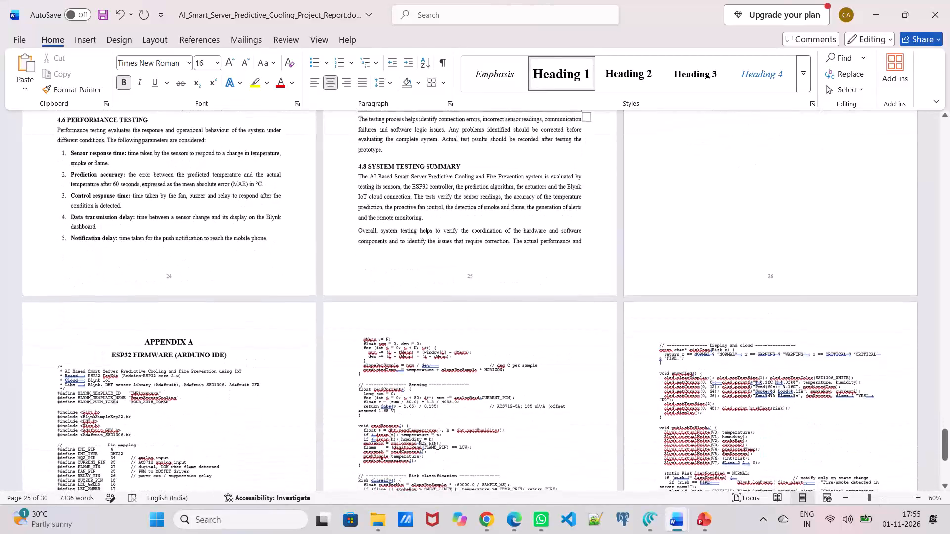
scroll(575, 363, down, 7)
scroll(575, 363, up, 7)
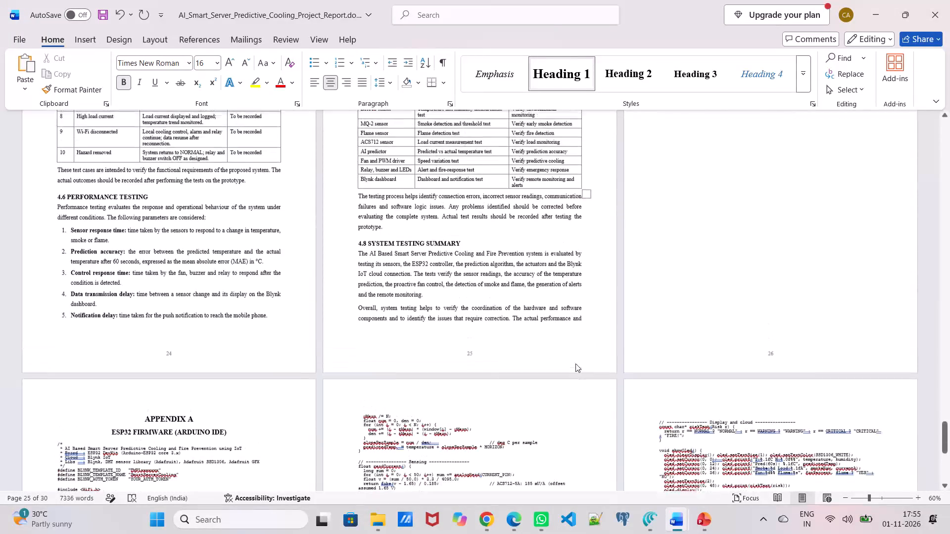
scroll(575, 363, up, 20)
scroll(575, 363, up, 1)
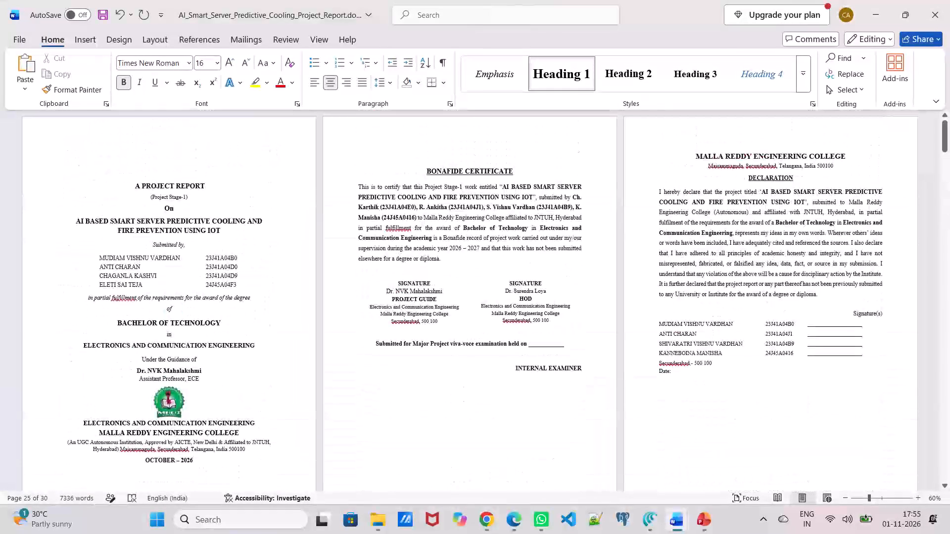
scroll(575, 363, up, 1)
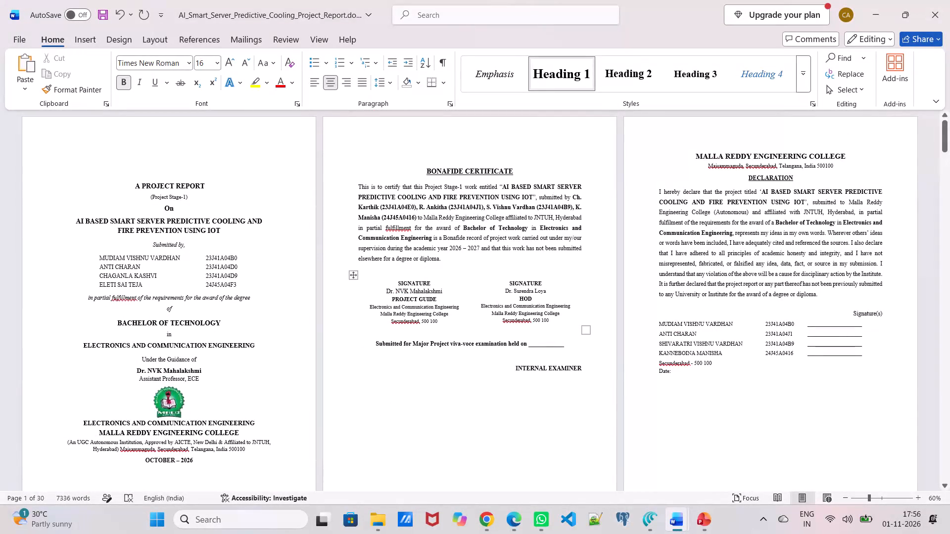
Replace the third student's name in the Declaration's signature list with the third team member's name from the cover page.
scroll(444, 295, down, 1)
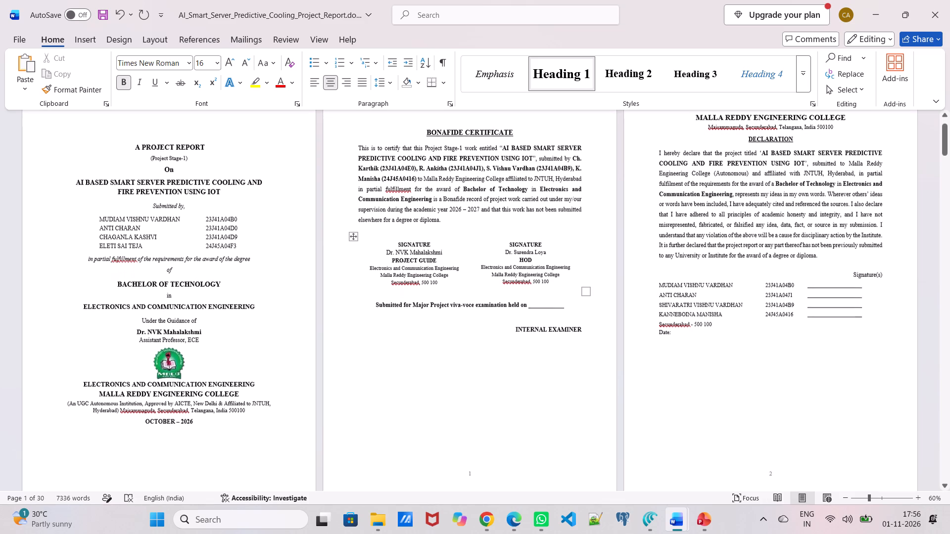
scroll(444, 295, down, 1)
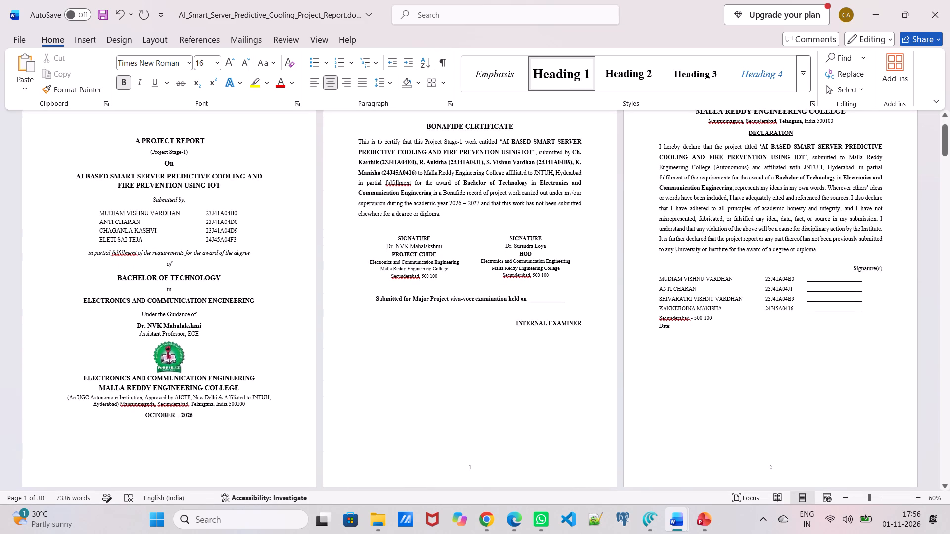
click(735, 314)
key(Up)
key(Right)
key(Right)
key(Right)
key(Right)
key(Right)
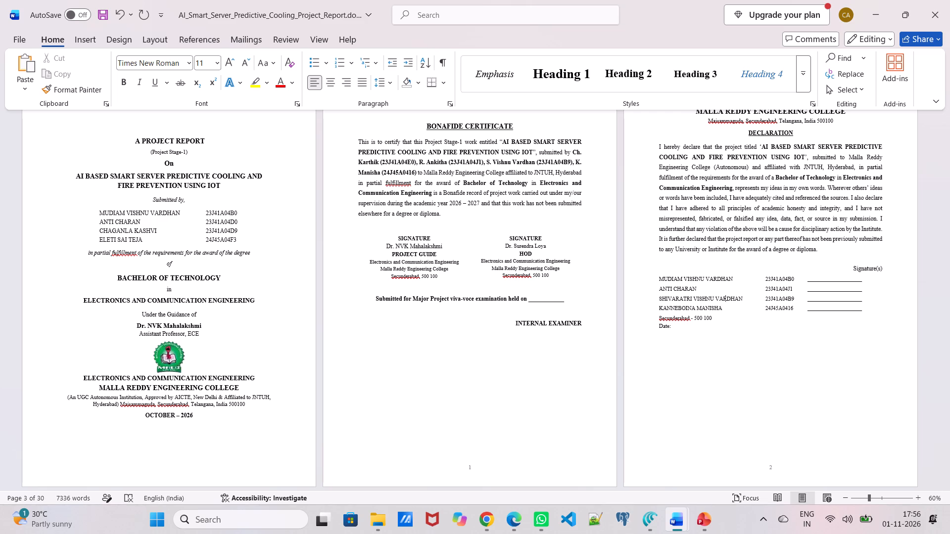
key(Right)
key(Left)
key(Left)
key(Right)
key(BackSpace)
key(BackSpace)
key(BackSpace)
key(BackSpace)
key(BackSpace)
key(BackSpace)
key(BackSpace)
key(BackSpace)
key(BackSpace)
key(BackSpace)
key(BackSpace)
key(BackSpace)
key(BackSpace)
key(BackSpace)
key(BackSpace)
key(BackSpace)
key(BackSpace)
key(BackSpace)
key(BackSpace)
key(BackSpace)
key(BackSpace)
key(BackSpace)
key(BackSpace)
key(BackSpace)
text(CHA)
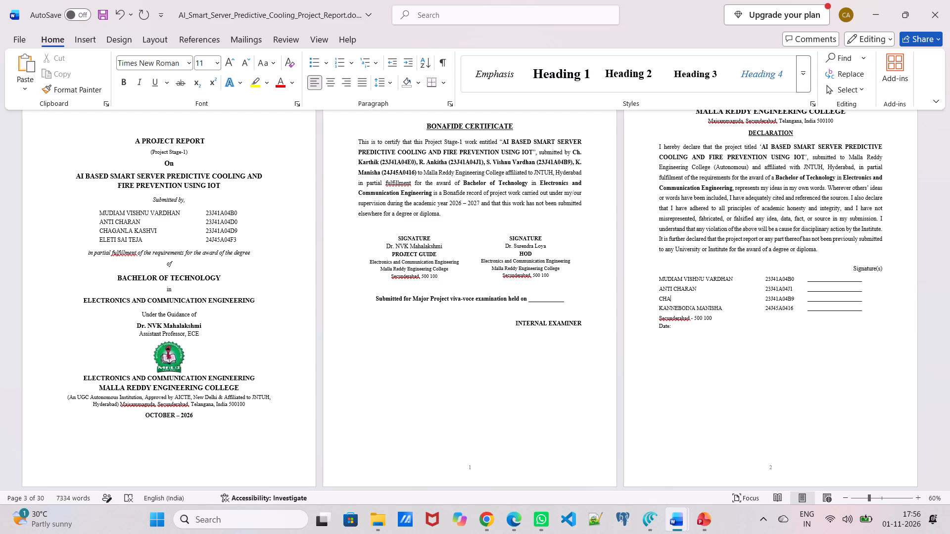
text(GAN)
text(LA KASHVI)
Replace the fourth student's name in the Declaration's signature list with the name of the fourth team member on the cover page.
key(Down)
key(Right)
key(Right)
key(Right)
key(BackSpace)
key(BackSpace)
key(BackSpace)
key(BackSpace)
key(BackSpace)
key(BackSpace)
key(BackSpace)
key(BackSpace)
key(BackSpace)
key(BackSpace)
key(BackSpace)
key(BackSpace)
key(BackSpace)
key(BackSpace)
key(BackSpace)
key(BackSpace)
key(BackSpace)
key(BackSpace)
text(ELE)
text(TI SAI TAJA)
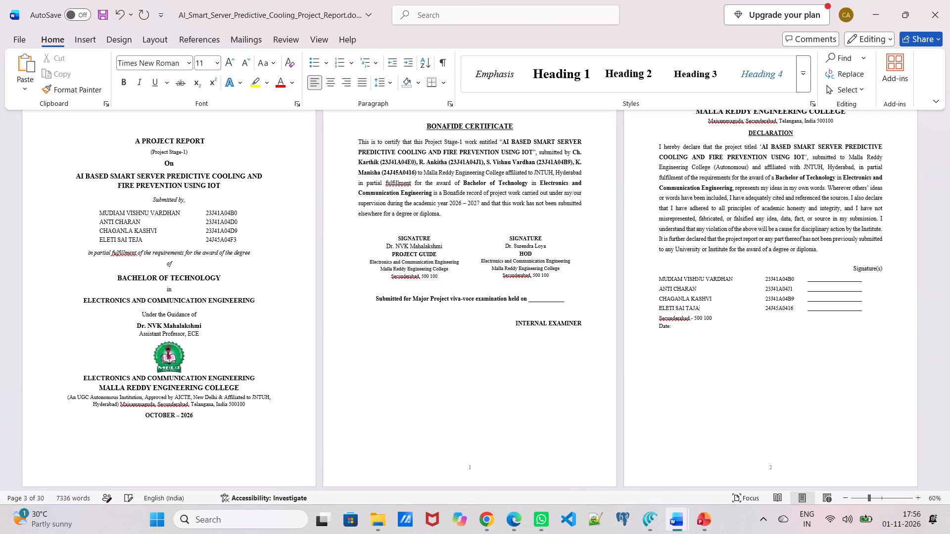
Remove the space inside the postal code after Secunderabad below the Declaration's signature list.
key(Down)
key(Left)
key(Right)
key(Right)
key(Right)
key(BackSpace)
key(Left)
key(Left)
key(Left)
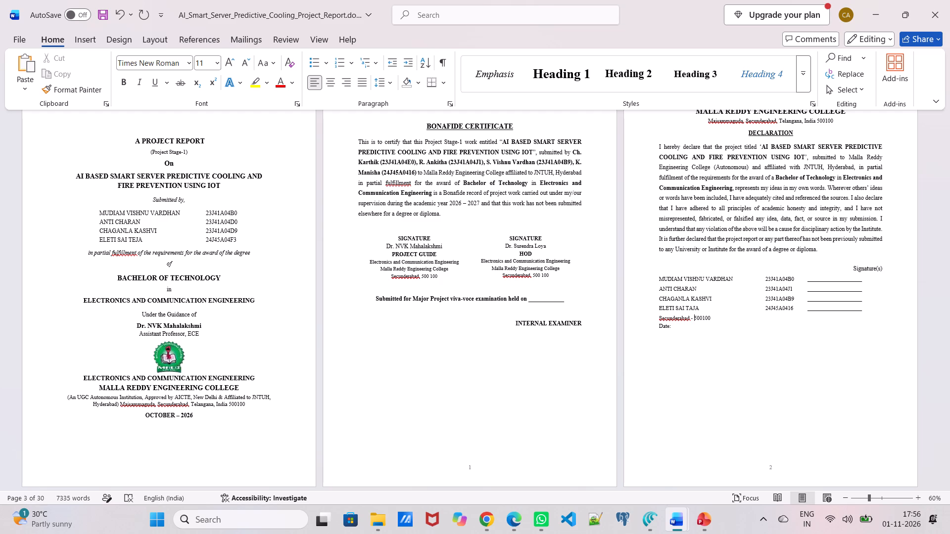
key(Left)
Correct the last two characters of the second student's roll number in the Declaration to match the cover page.
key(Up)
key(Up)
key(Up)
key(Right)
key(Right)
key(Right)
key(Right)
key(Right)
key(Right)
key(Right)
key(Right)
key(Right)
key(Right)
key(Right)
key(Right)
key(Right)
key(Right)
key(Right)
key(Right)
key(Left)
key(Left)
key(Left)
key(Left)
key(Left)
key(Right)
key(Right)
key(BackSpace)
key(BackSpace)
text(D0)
Correct the last two characters of the third and fourth students' roll numbers in the Declaration to match the cover page.
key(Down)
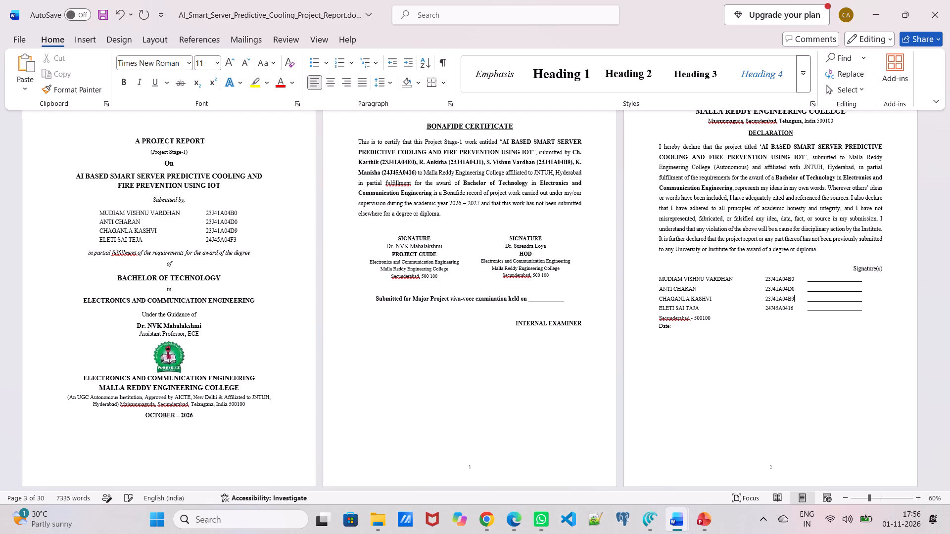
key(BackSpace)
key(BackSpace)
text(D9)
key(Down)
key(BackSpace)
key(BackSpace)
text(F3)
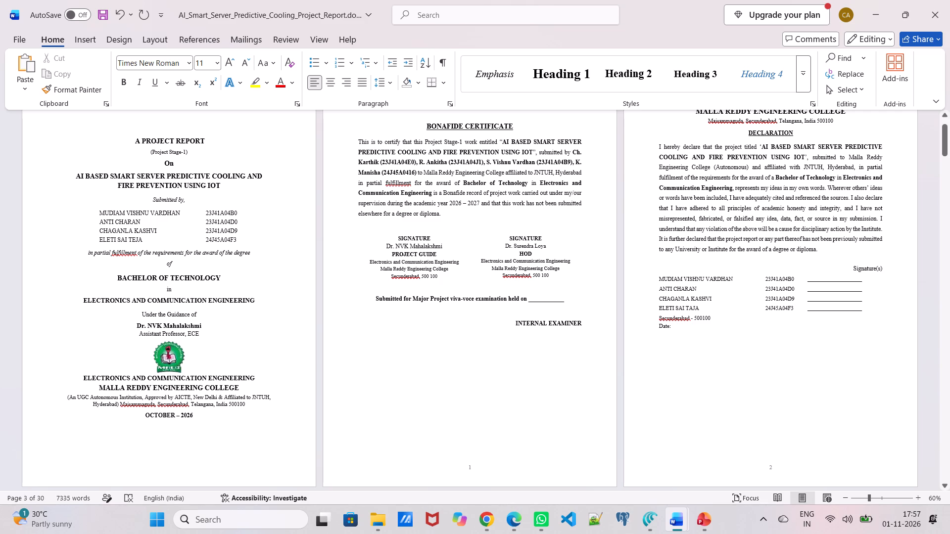
Change the first student's surname initial in the Bonafide Certificate to M.
click(585, 153)
key(Left)
key(Left)
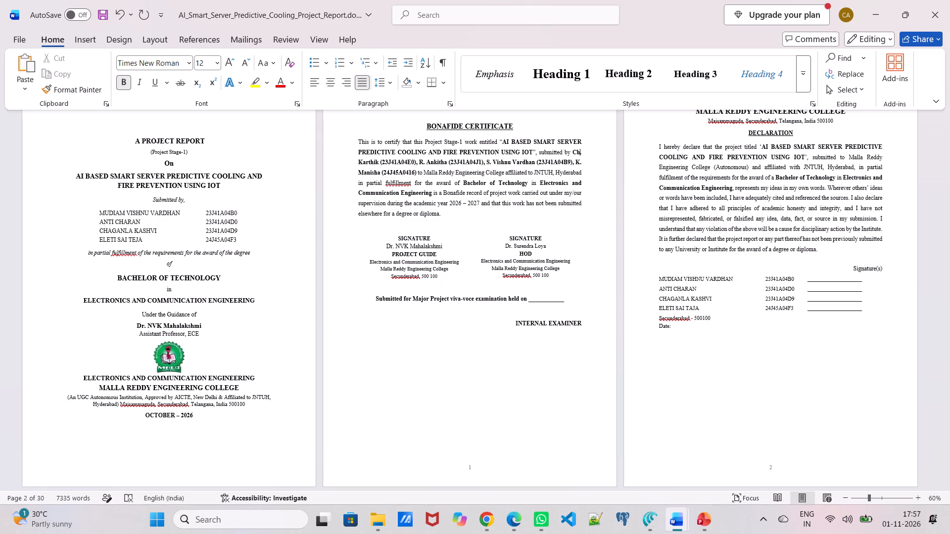
key(BackSpace)
key(BackSpace)
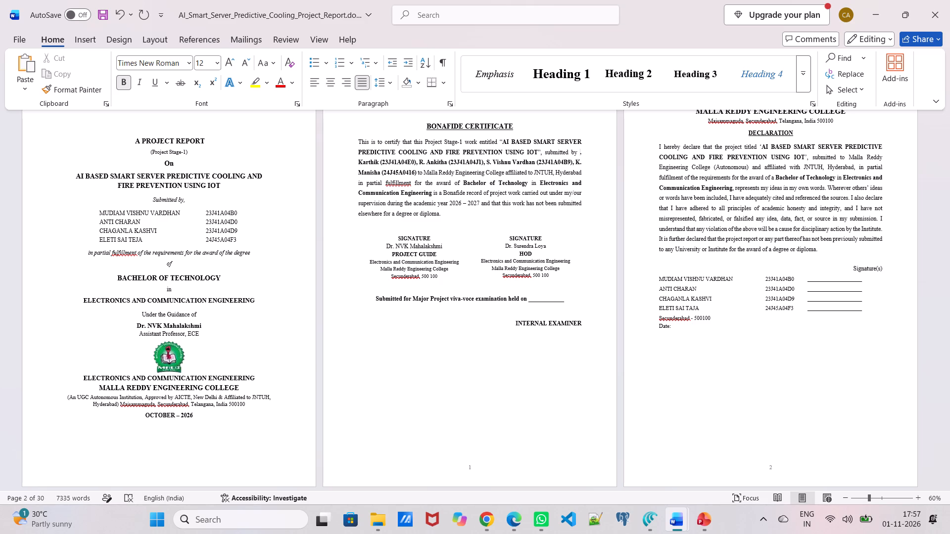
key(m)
Replace the first student's given name in the Bonafide Certificate with the first team member's given name from the cover page, in title case.
key(Down)
key(Right)
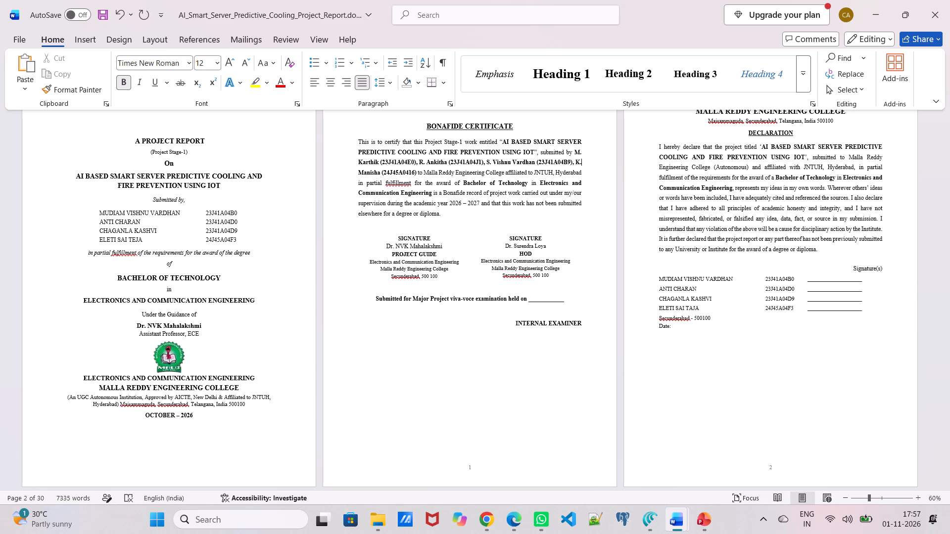
key(Right)
key(Up)
key(Right)
key(Right)
key(Right)
key(Right)
key(Right)
key(Right)
key(Right)
key(BackSpace)
key(BackSpace)
key(BackSpace)
key(BackSpace)
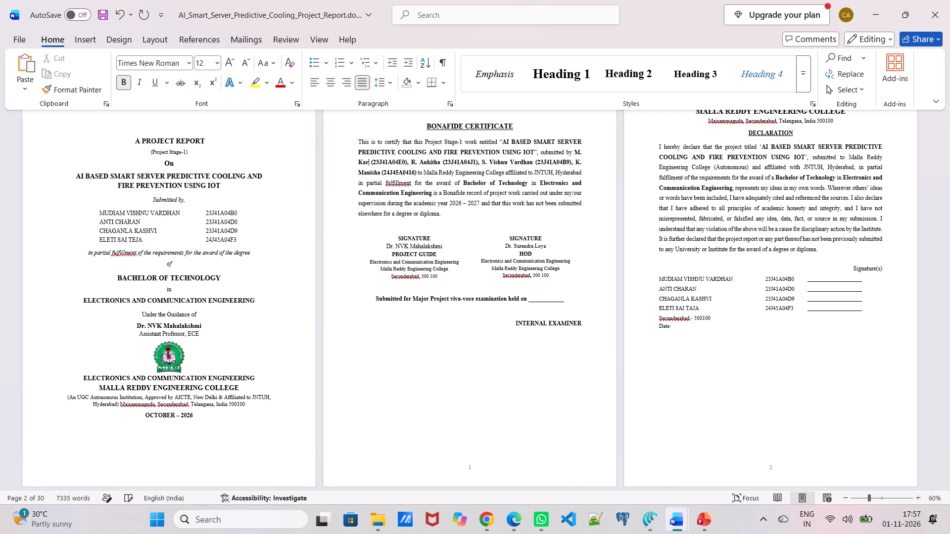
key(BackSpace)
key(BackSpace)
key(BackSpace)
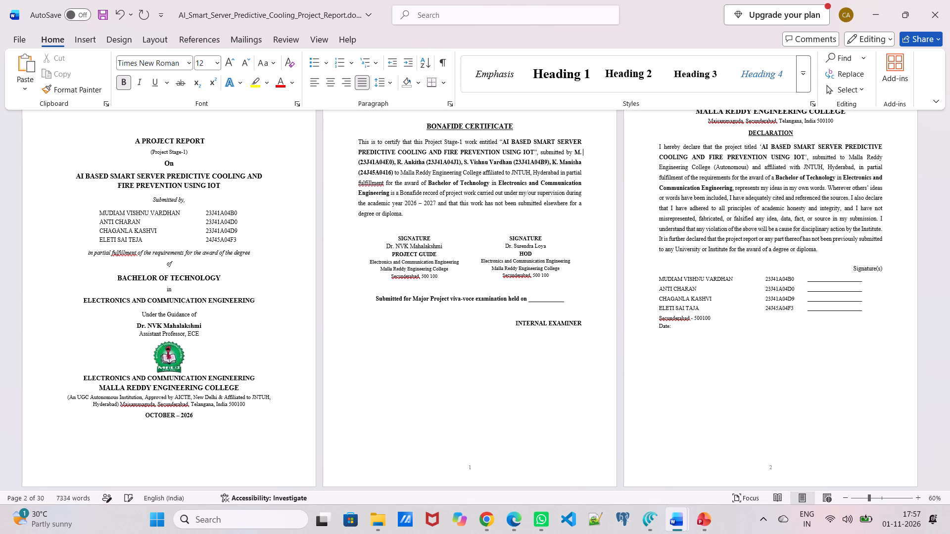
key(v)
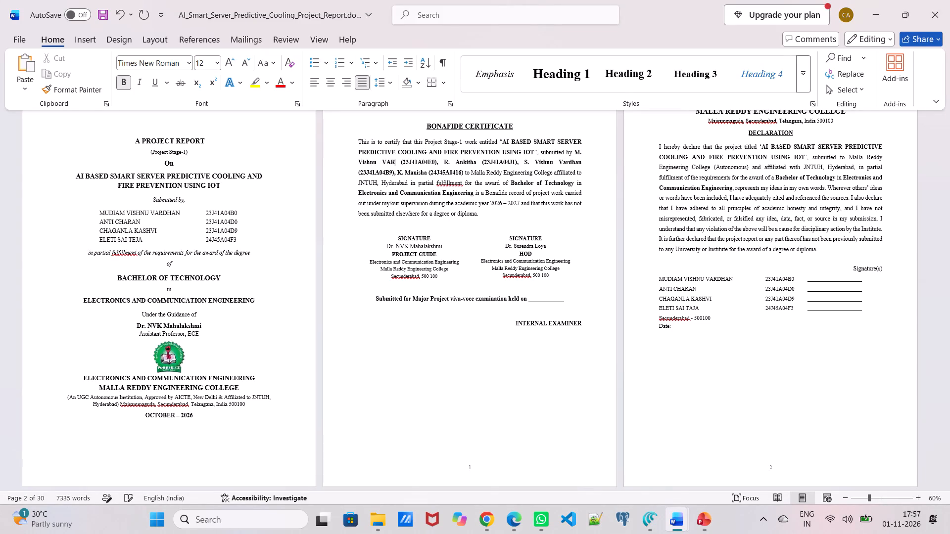
key(BackSpace)
key(BackSpace)
key(BackSpace)
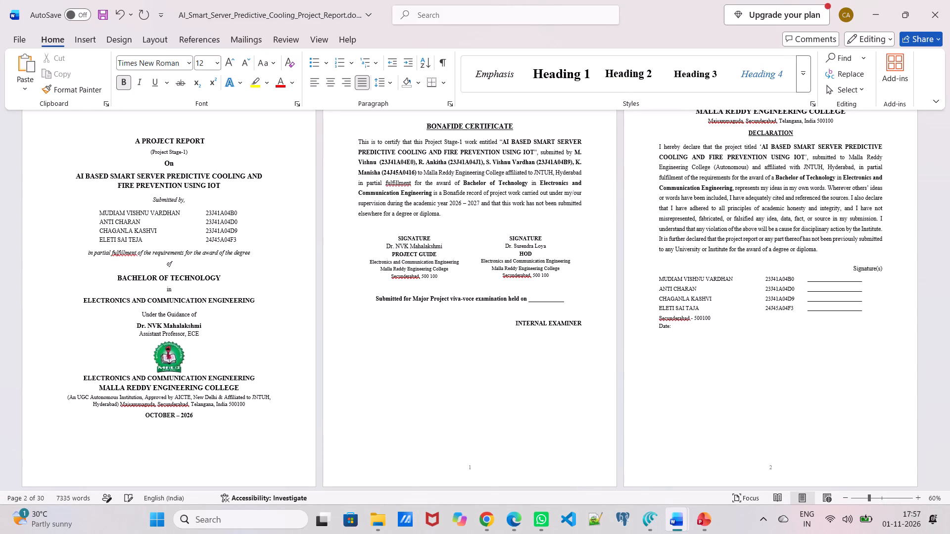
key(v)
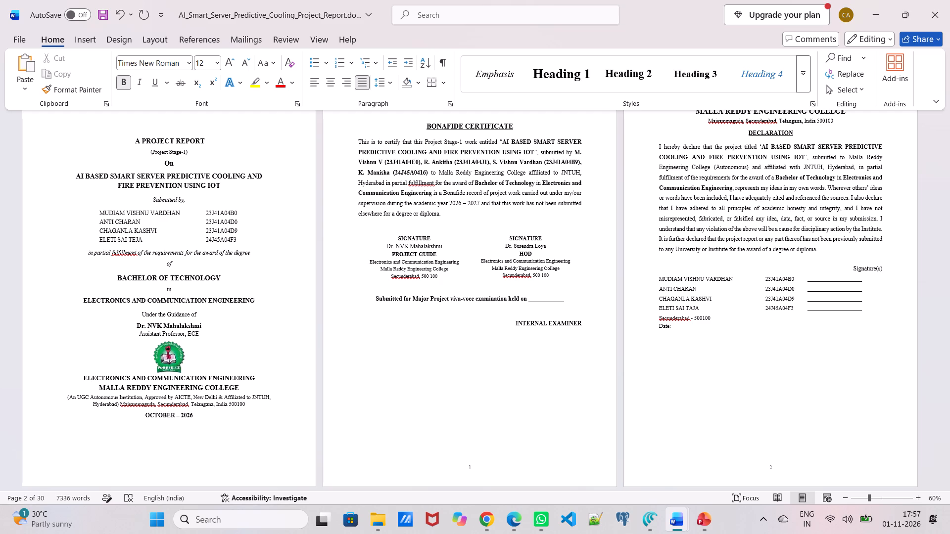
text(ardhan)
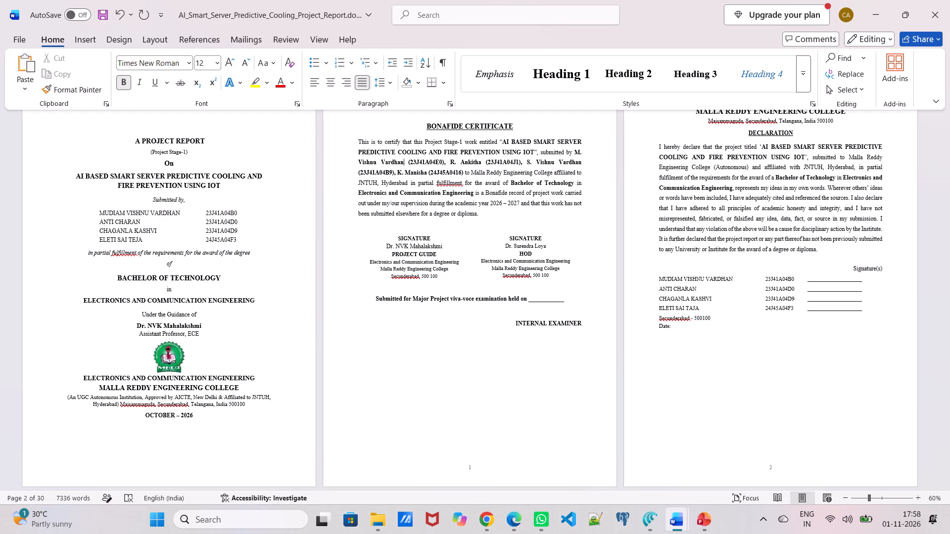
Remove the space between the first student's name and the bracketed roll number in the Bonafide Certificate, keeping the space within the name.
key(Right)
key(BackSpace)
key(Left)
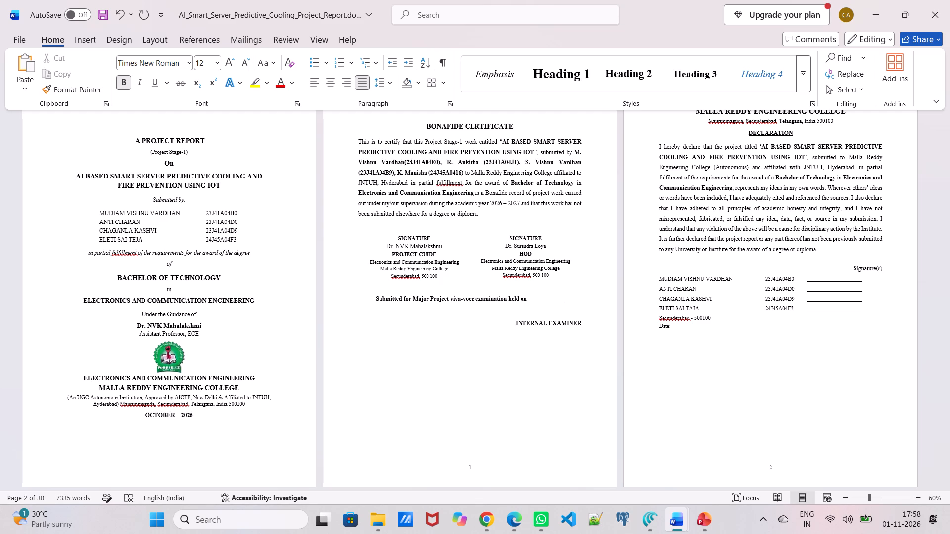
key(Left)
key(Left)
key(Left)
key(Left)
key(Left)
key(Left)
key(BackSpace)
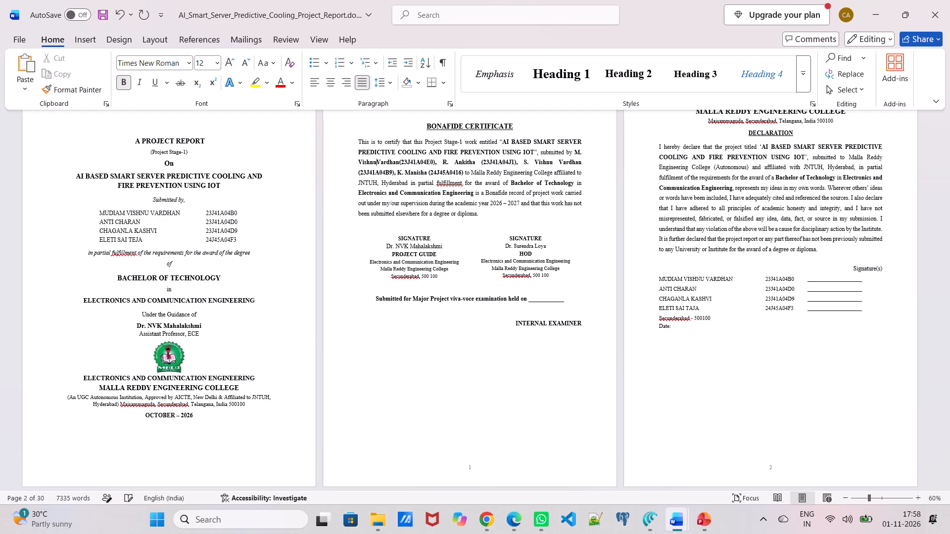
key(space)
Correct the second-to-last character of the first student's roll number in the Bonafide Certificate to match the cover page, in upper case.
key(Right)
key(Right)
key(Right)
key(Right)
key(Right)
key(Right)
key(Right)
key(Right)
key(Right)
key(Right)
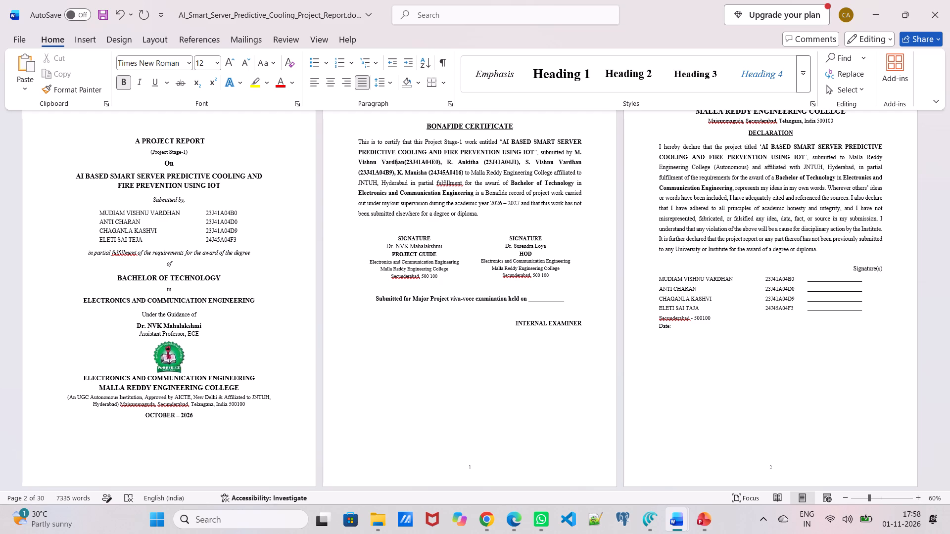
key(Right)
scroll(585, 153, down, 6)
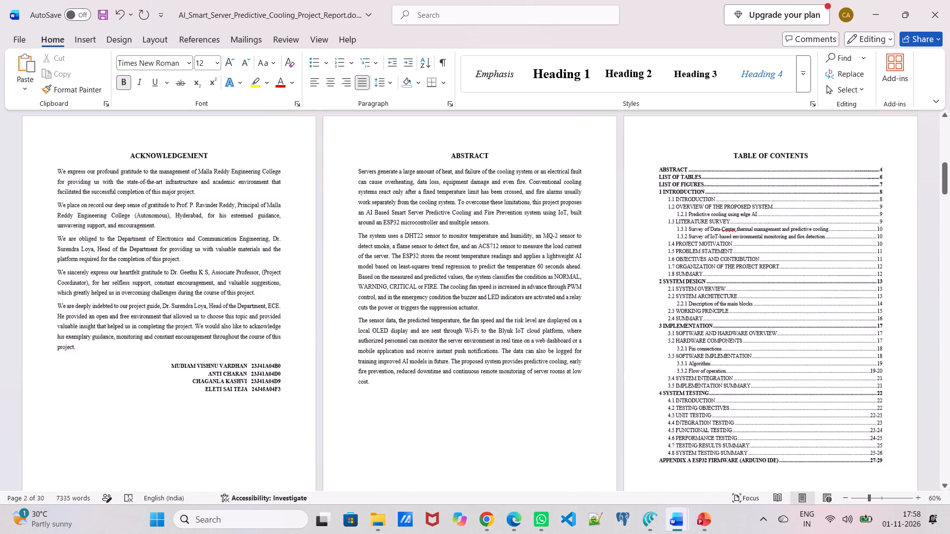
scroll(585, 153, down, 17)
scroll(585, 153, down, 8)
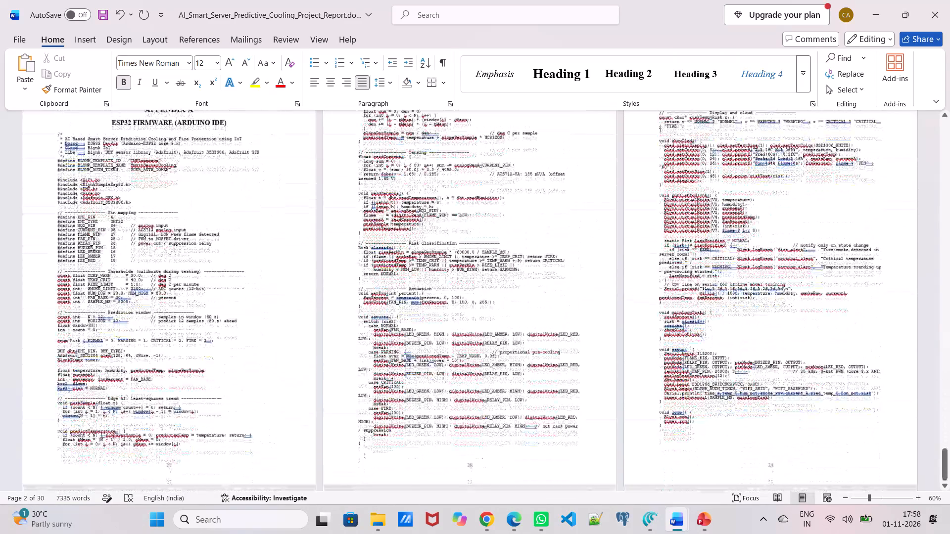
scroll(585, 153, up, 12)
scroll(585, 153, up, 10)
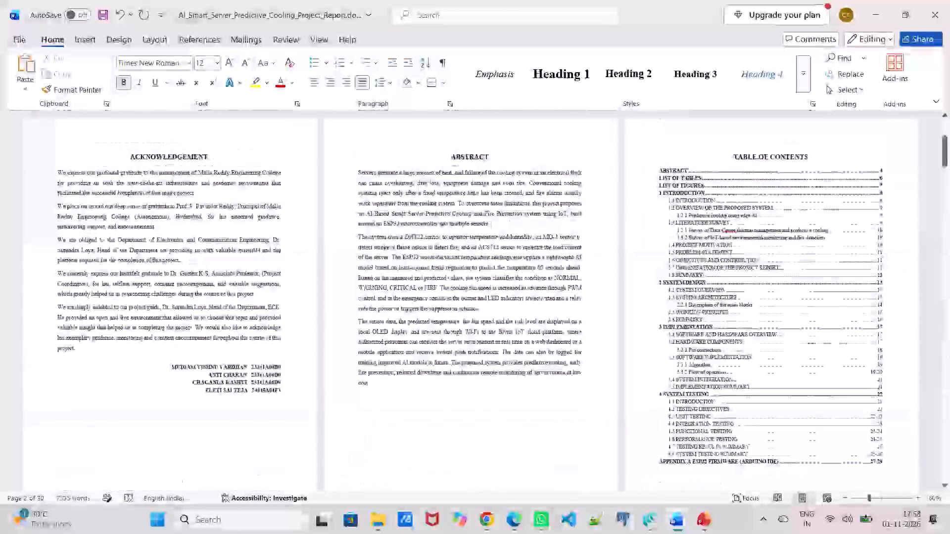
scroll(585, 153, up, 8)
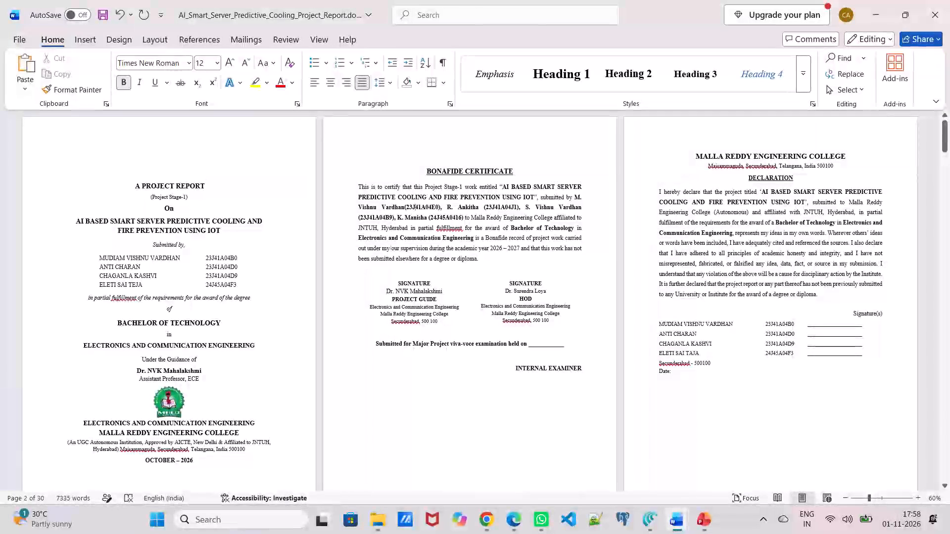
key(Right)
key(Right)
key(Right)
key(Right)
key(Right)
key(Right)
key(BackSpace)
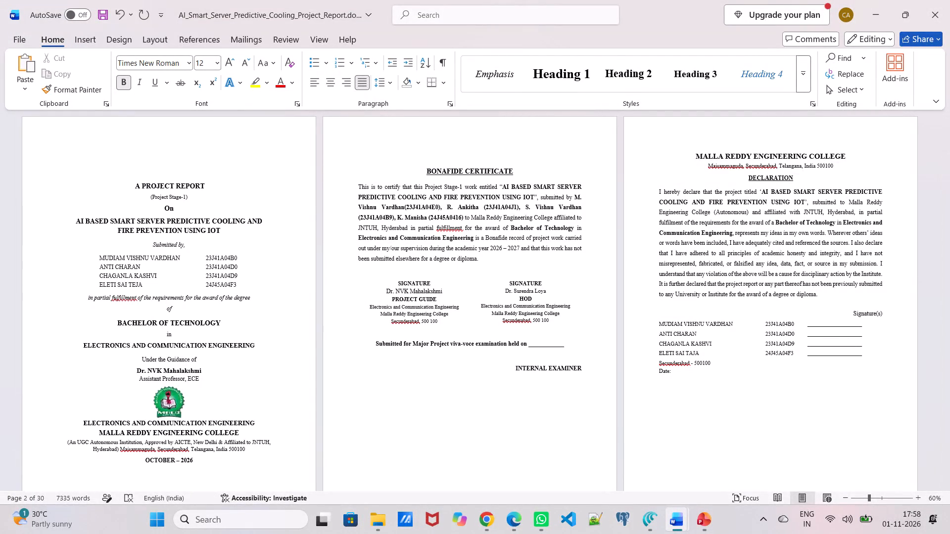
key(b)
key(Right)
key(Right)
key(Right)
key(BackSpace)
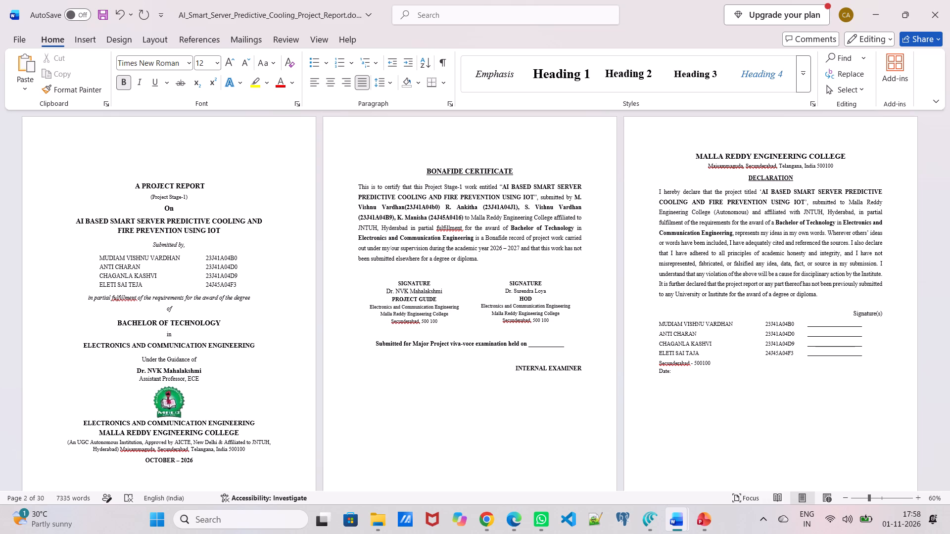
key(ctrl+z)
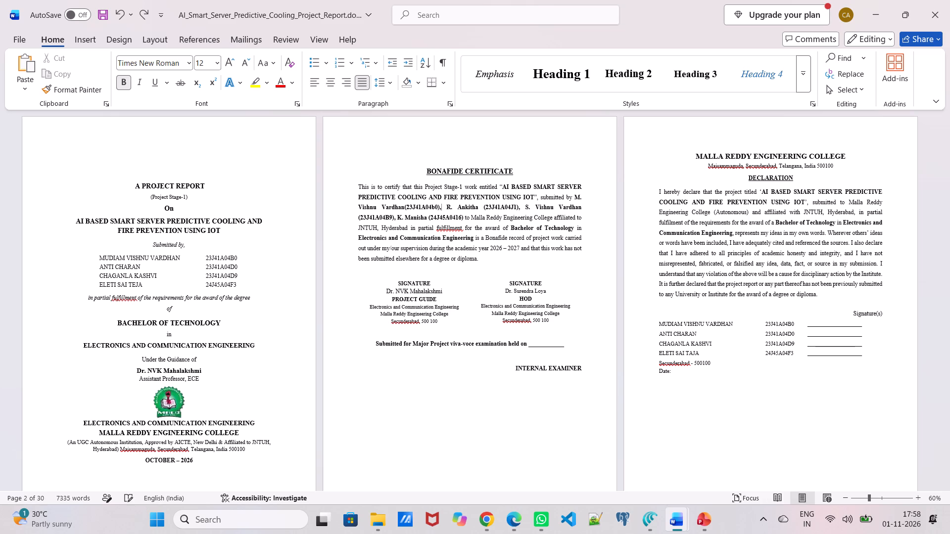
key(Left)
key(Left)
key(Left)
key(BackSpace)
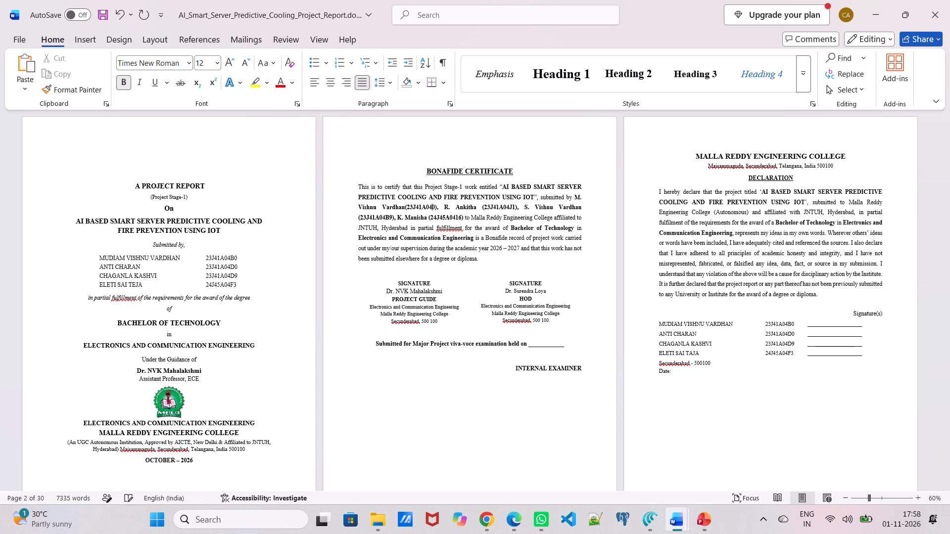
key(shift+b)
key(Right)
key(Right)
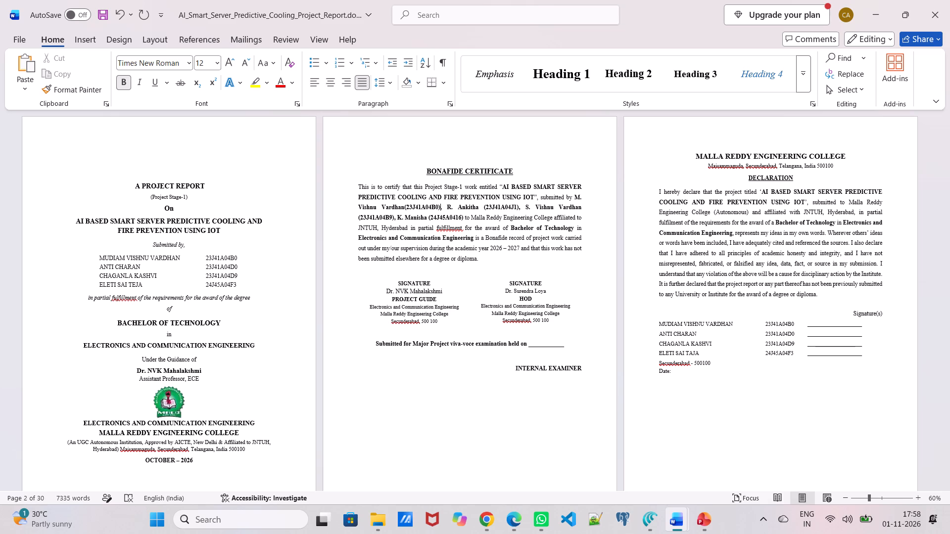
Change the second student's surname initial in the Bonafide Certificate to A.
key(Right)
key(Right)
key(Right)
key(Right)
key(Right)
key(Right)
key(Right)
key(Right)
key(Right)
key(Right)
key(Right)
key(Right)
key(Left)
key(Left)
key(Left)
key(Left)
key(Left)
key(Left)
key(Left)
key(Left)
key(Left)
key(BackSpace)
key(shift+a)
Replace the second student's given name in the Bonafide Certificate with the second team member's given name from the cover page.
key(Right)
key(Right)
key(Right)
key(Right)
key(Right)
key(Right)
key(Right)
key(Right)
key(Right)
key(BackSpace)
key(BackSpace)
key(BackSpace)
key(BackSpace)
key(BackSpace)
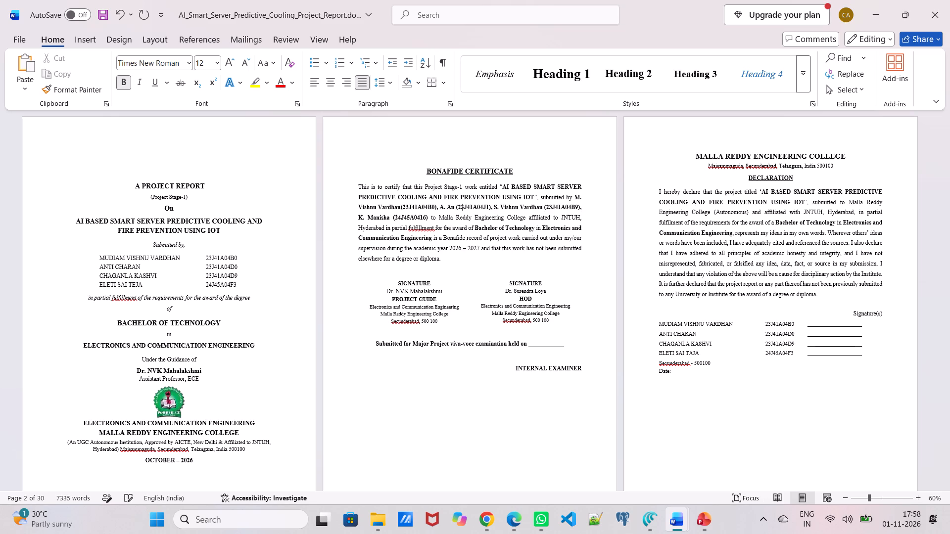
key(BackSpace)
key(BackSpace)
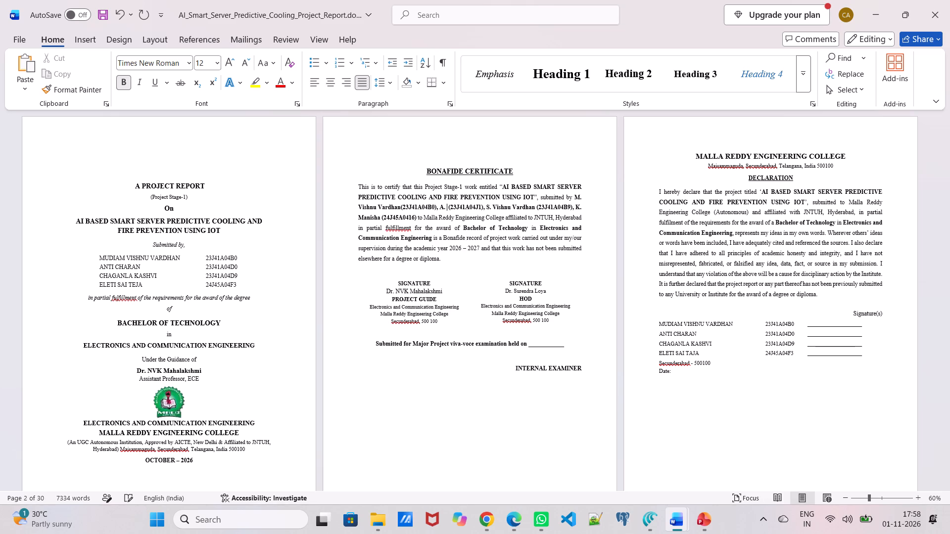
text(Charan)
Correct the last two characters of the second student's roll number in the Bonafide Certificate to match the cover page.
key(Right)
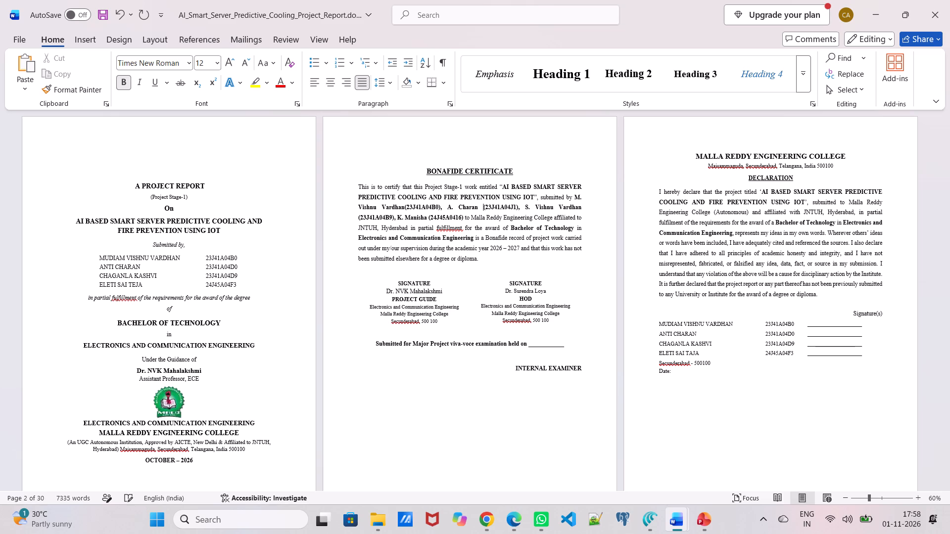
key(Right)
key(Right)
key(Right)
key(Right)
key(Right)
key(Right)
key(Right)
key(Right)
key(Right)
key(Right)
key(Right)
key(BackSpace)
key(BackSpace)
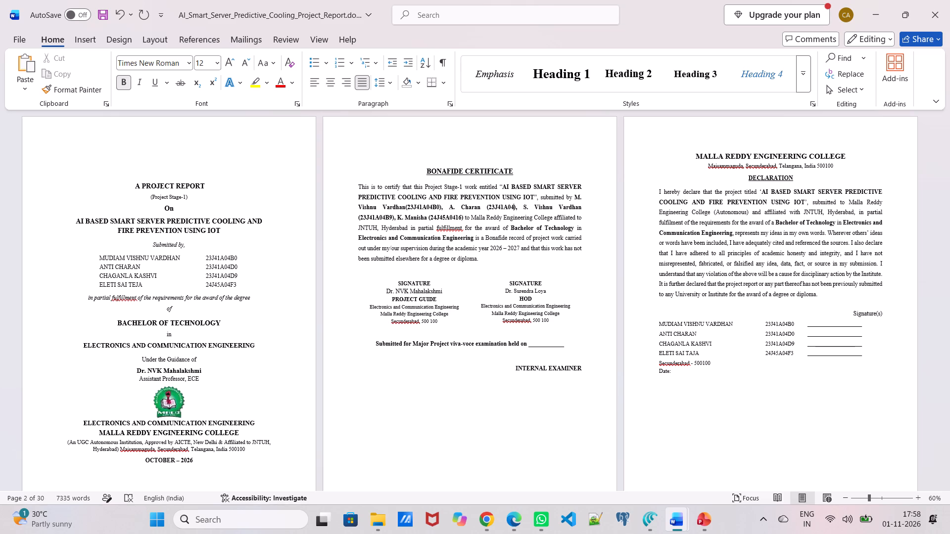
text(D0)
Review the acknowledgement, abstract and table of contents pages, comparing the student details with those on the first pages.
scroll(645, 227, down, 2)
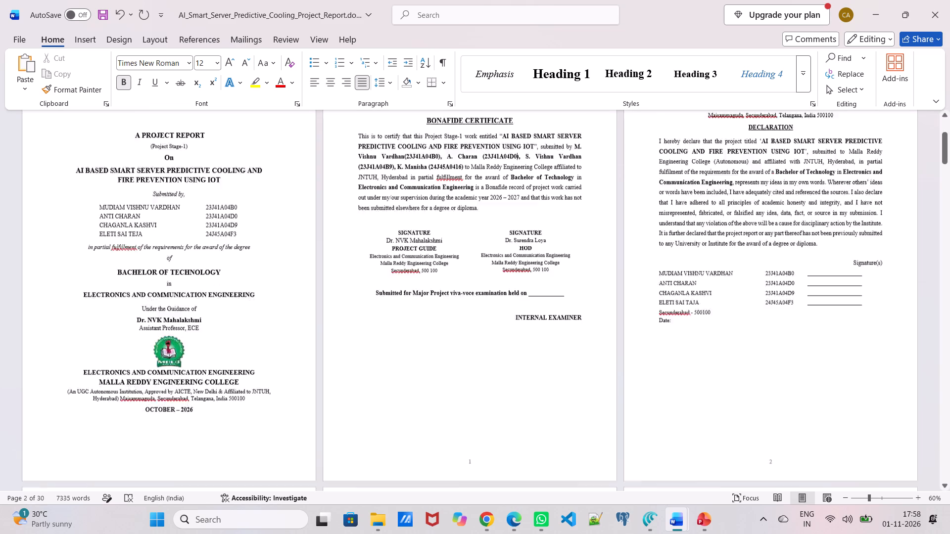
scroll(645, 227, down, 4)
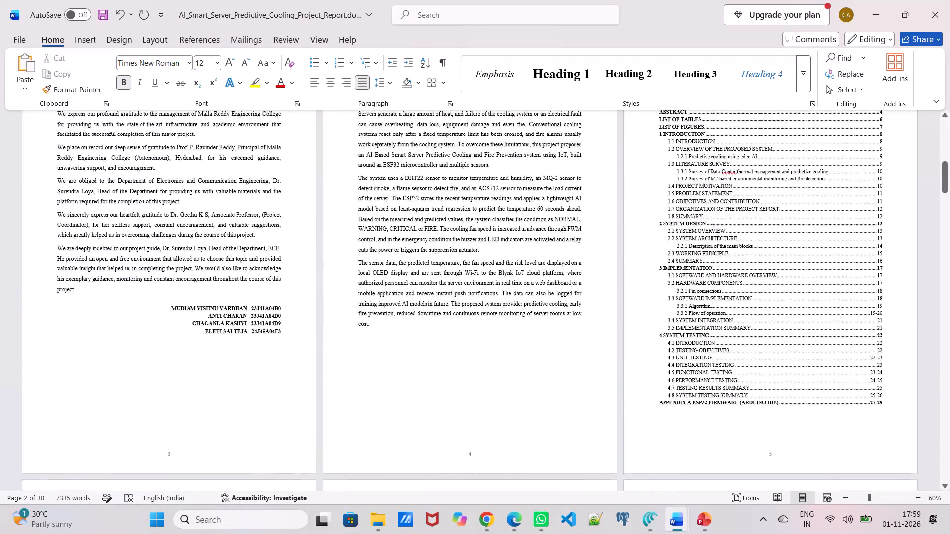
scroll(645, 227, up, 2)
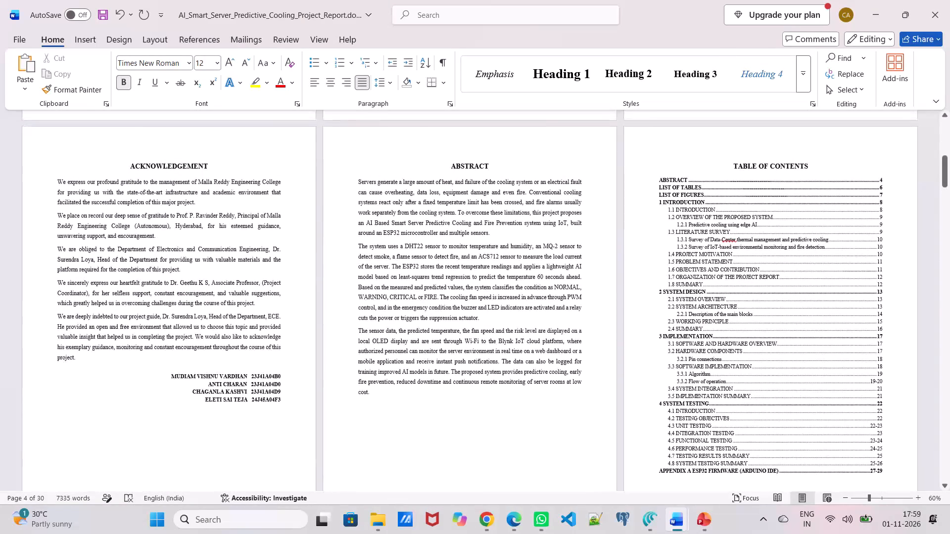
scroll(645, 227, down, 1)
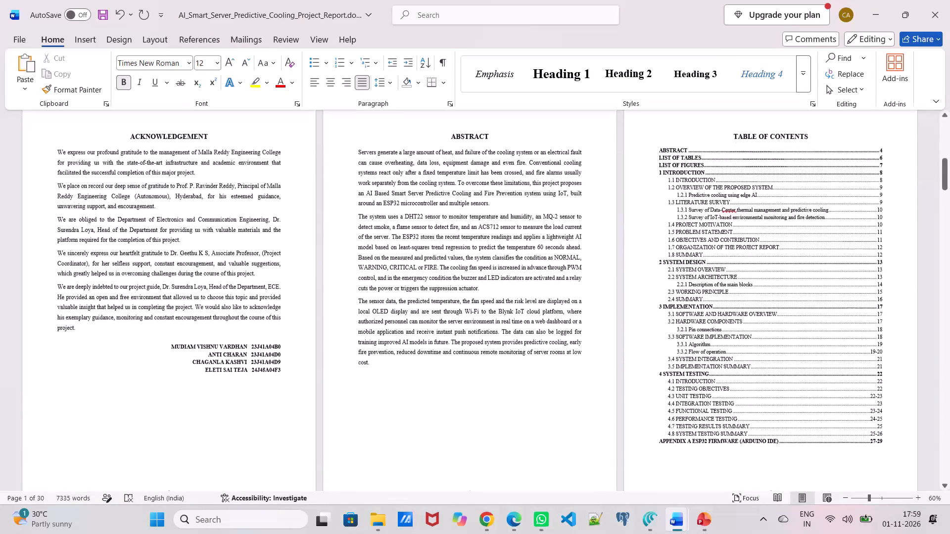
scroll(645, 227, down, 1)
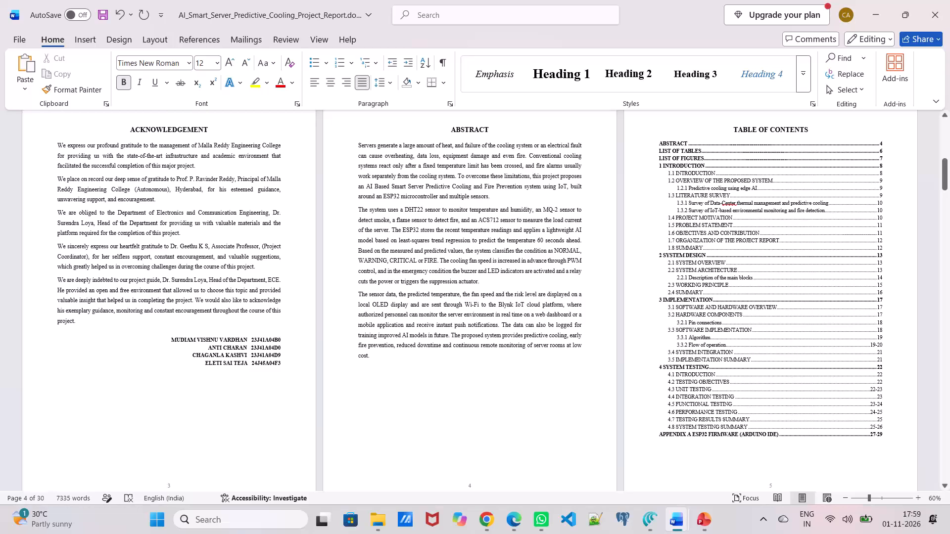
scroll(645, 227, up, 5)
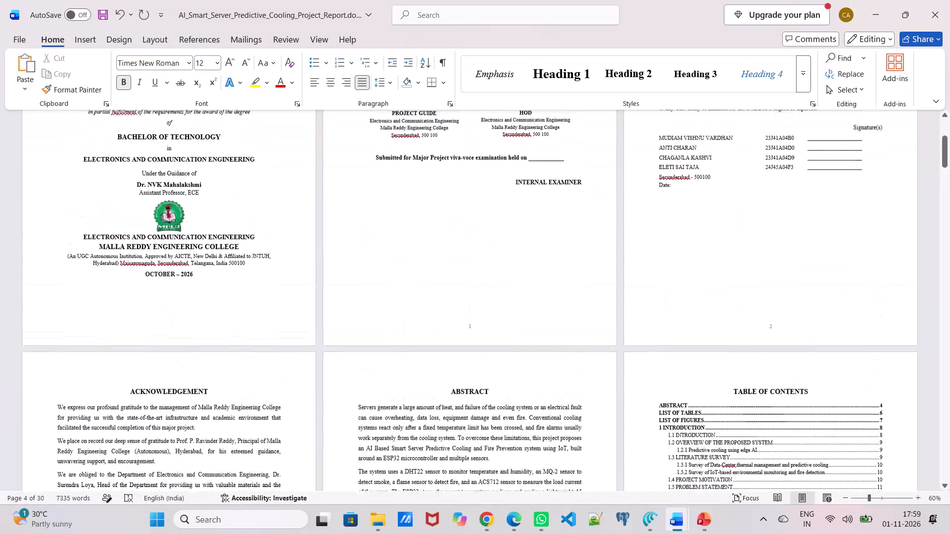
scroll(645, 227, up, 3)
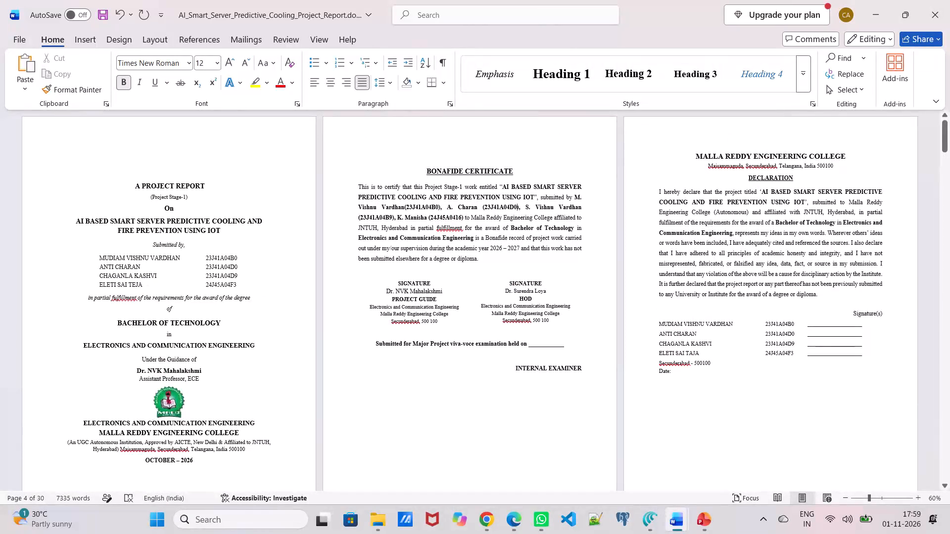
Replace the third student's name in the Bonafide Certificate with the initial Ch. and the third team member's given name from the cover page.
scroll(506, 252, down, 1)
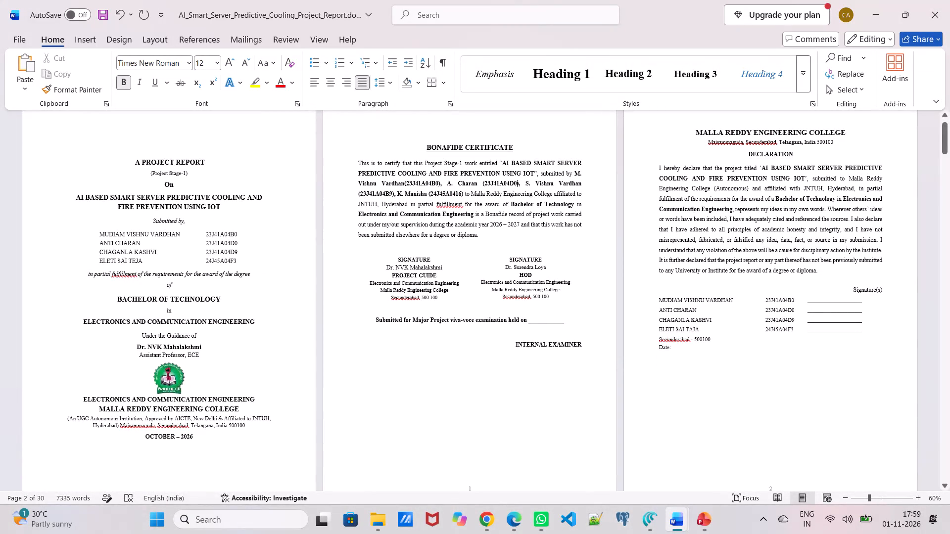
key(Right)
key(Right)
key(Right)
key(Right)
key(Right)
key(Right)
key(Right)
key(Right)
key(Right)
key(Right)
key(Right)
key(Right)
key(Right)
key(Right)
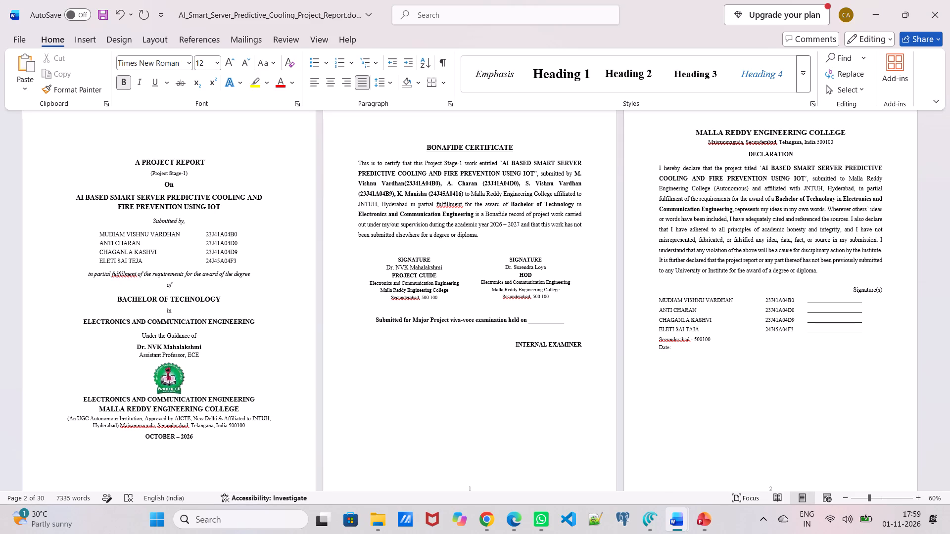
key(Right)
key(Right)
key(Right)
key(Right)
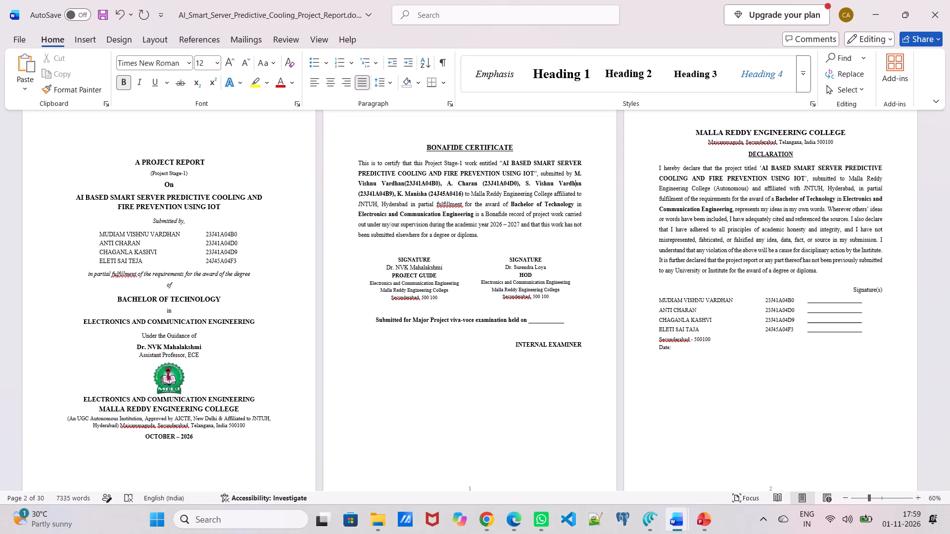
key(Right)
key(Right)
key(BackSpace)
key(BackSpace)
key(BackSpace)
key(BackSpace)
key(BackSpace)
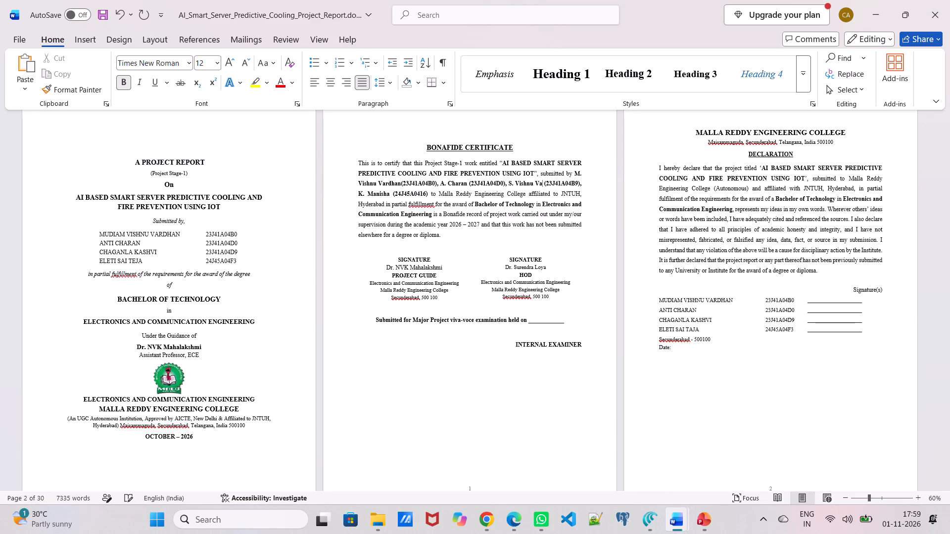
key(BackSpace)
key(BackSpace)
key(BackSpace)
key(BackSpace)
key(BackSpace)
key(BackSpace)
key(BackSpace)
key(BackSpace)
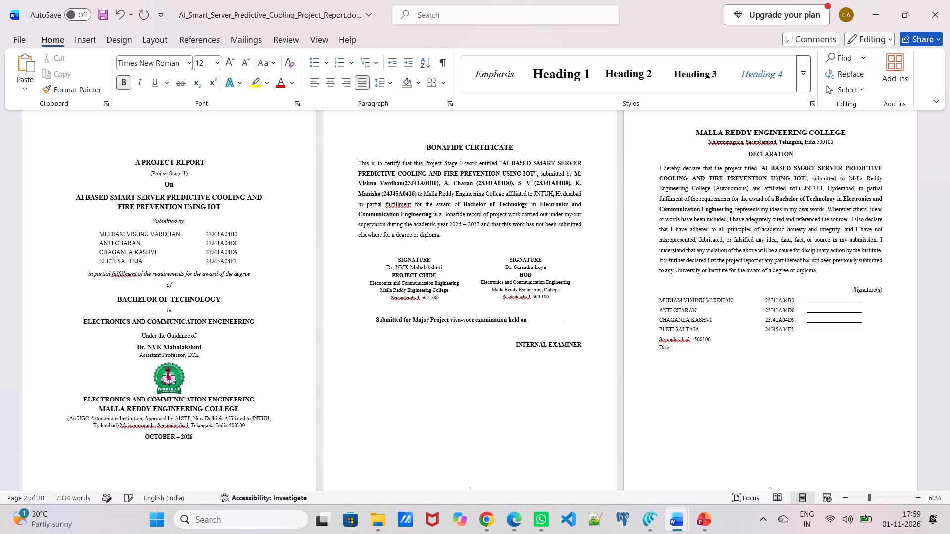
key(BackSpace)
key(BackSpace)
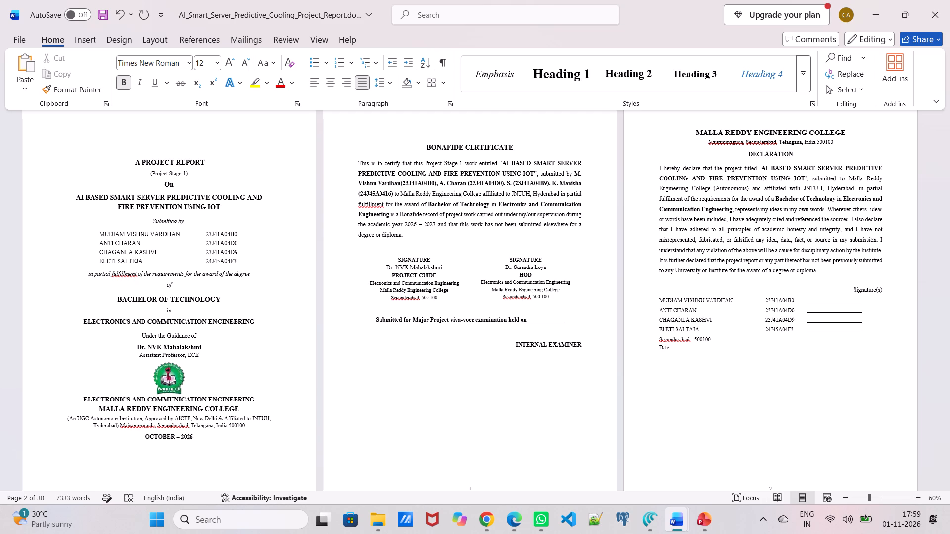
key(BackSpace)
key(BackSpace)
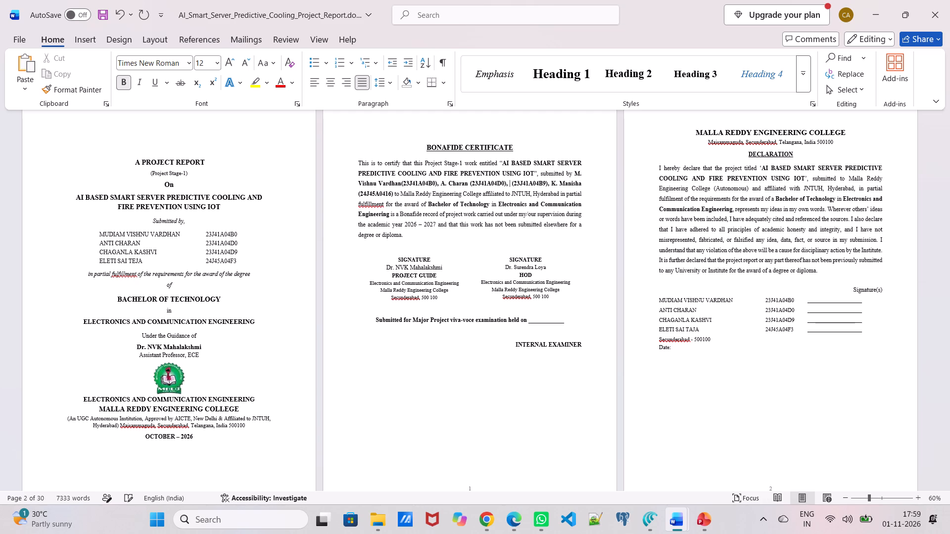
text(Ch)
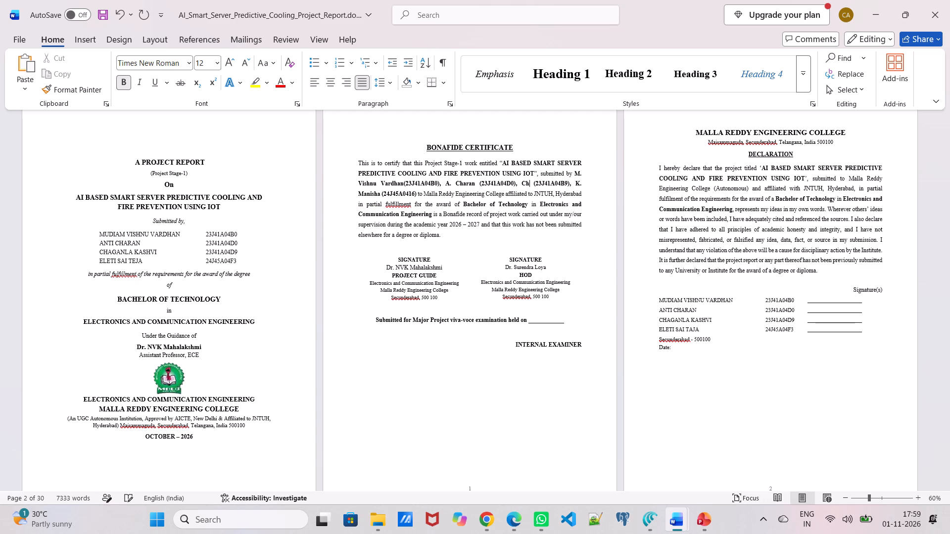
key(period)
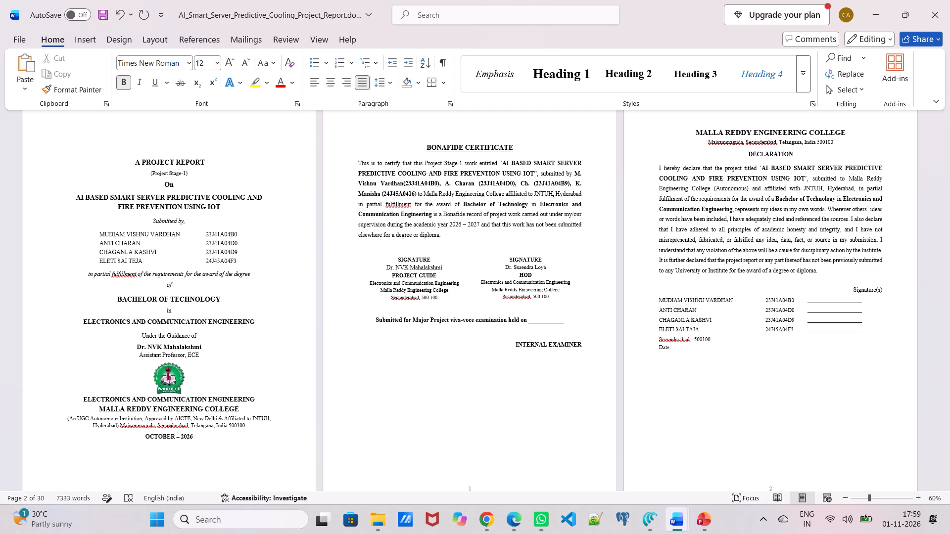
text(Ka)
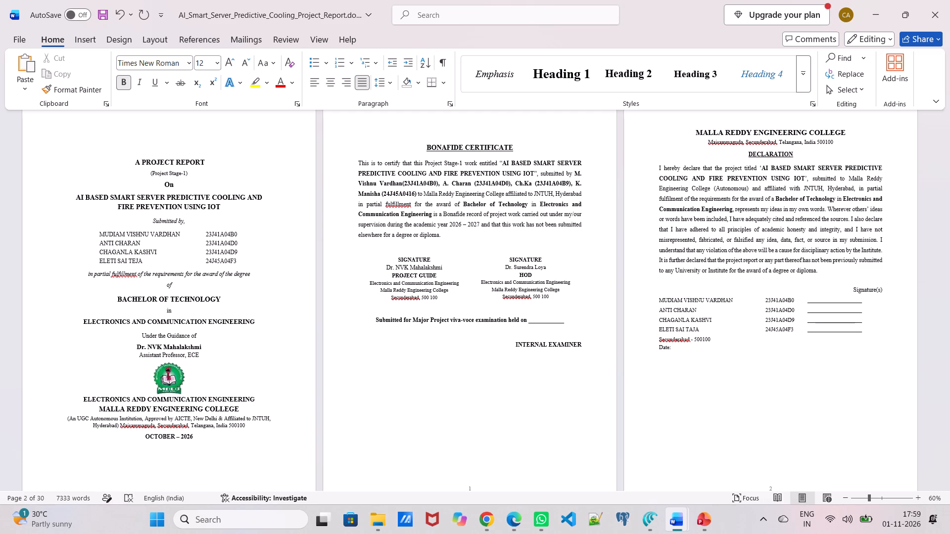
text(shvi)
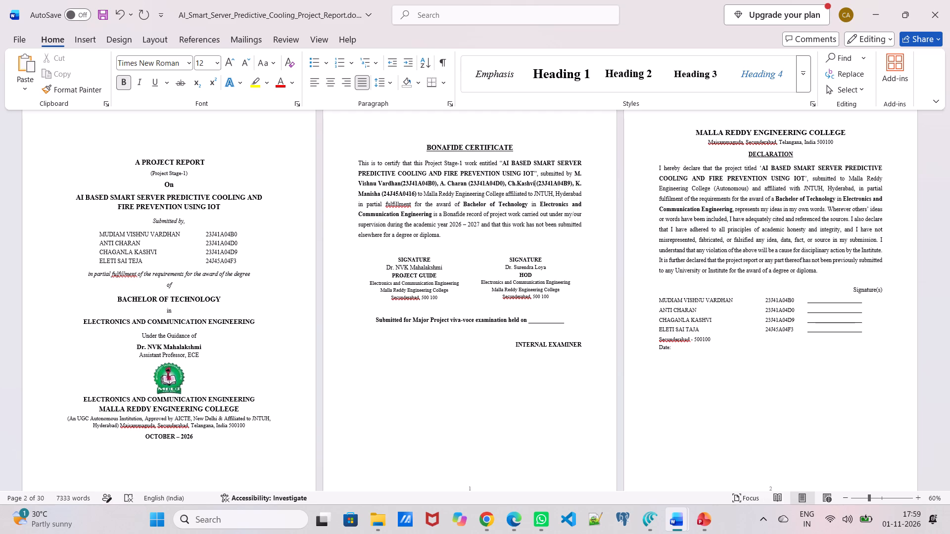
Insert a space between the third student's initial Ch. and given name in the Bonafide Certificate.
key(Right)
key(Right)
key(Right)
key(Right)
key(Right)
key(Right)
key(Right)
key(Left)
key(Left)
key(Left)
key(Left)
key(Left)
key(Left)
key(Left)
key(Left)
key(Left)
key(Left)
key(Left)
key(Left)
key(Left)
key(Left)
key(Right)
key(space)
Correct the second-to-last character of the third student's roll number in the Bonafide Certificate to match the cover page, in upper case.
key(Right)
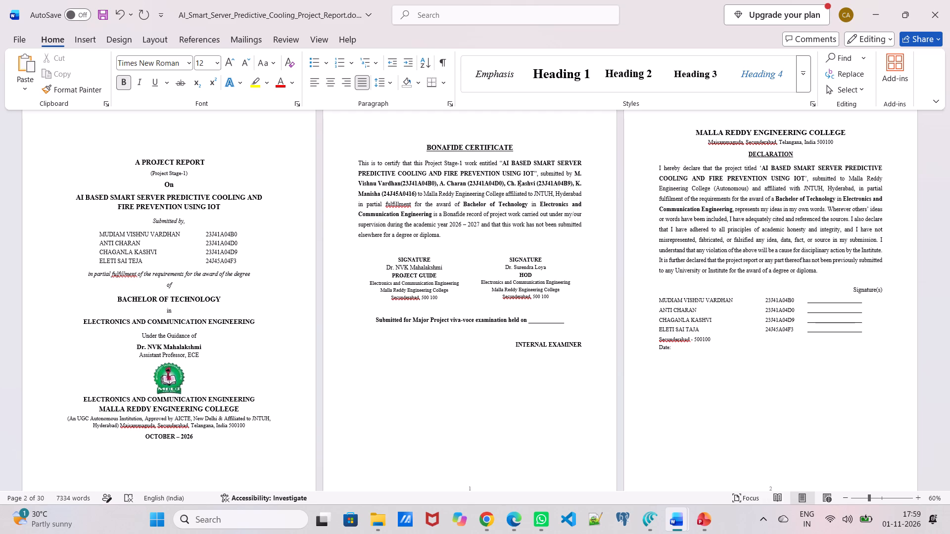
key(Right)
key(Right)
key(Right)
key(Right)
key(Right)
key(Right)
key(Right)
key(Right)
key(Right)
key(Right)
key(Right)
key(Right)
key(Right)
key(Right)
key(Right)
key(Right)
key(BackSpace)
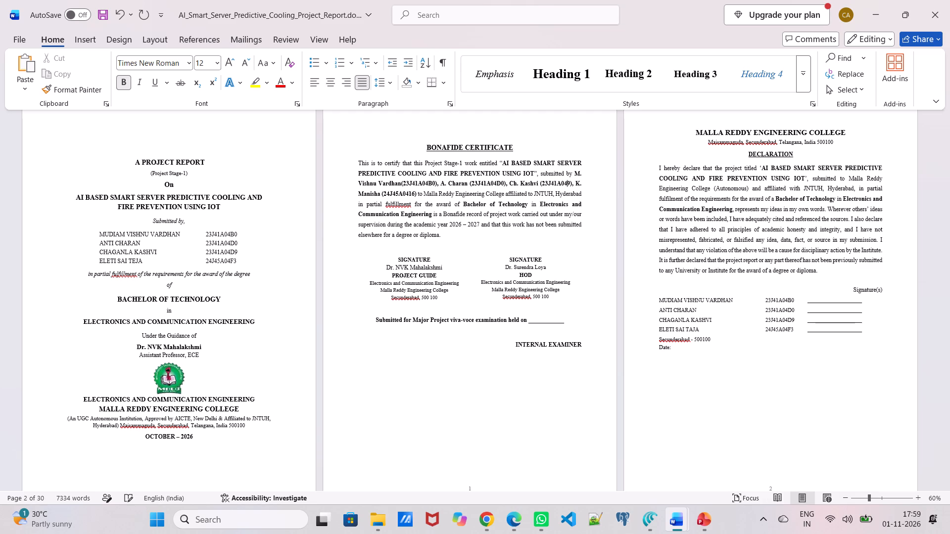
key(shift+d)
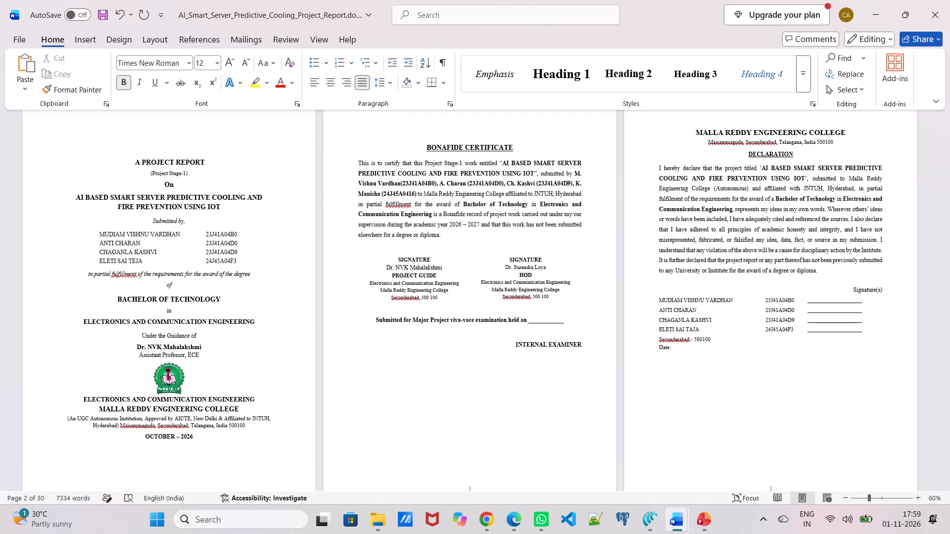
Delete the fourth student's given name in the Bonafide Certificate, keeping the surname initial and the bracketed roll number.
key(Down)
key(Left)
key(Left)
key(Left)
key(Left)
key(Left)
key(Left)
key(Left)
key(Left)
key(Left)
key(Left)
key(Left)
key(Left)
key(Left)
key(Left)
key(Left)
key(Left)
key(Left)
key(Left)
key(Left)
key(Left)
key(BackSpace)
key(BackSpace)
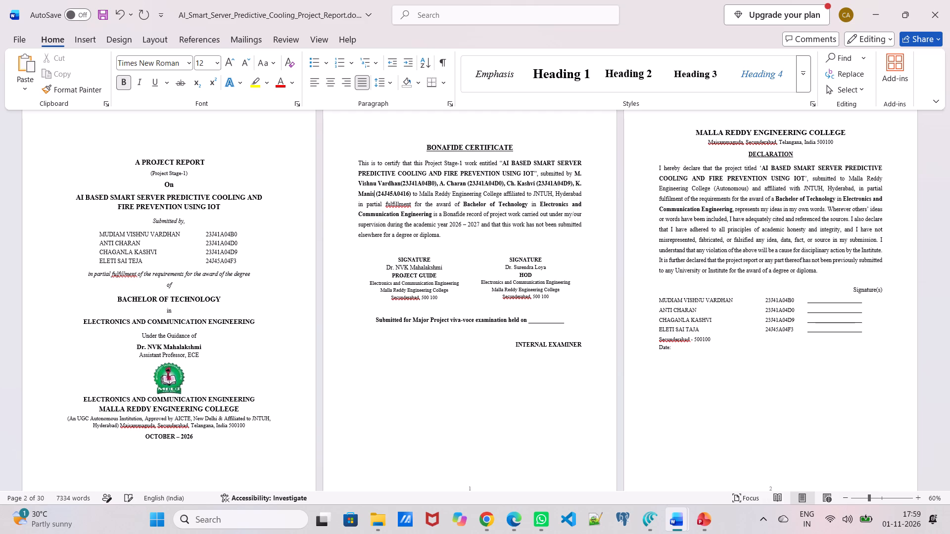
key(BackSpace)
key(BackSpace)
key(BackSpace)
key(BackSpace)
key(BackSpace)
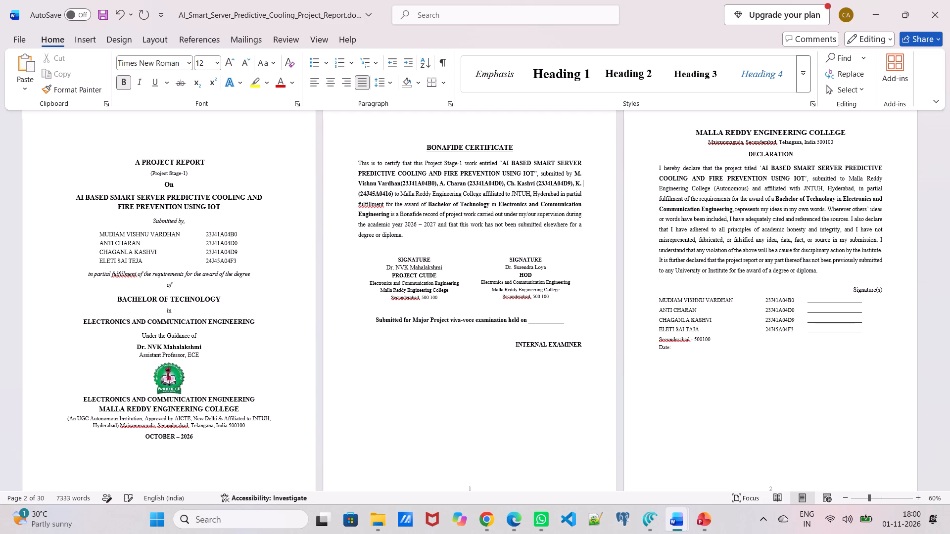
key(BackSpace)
Change the fourth student's surname initial in the Bonafide Certificate to E.
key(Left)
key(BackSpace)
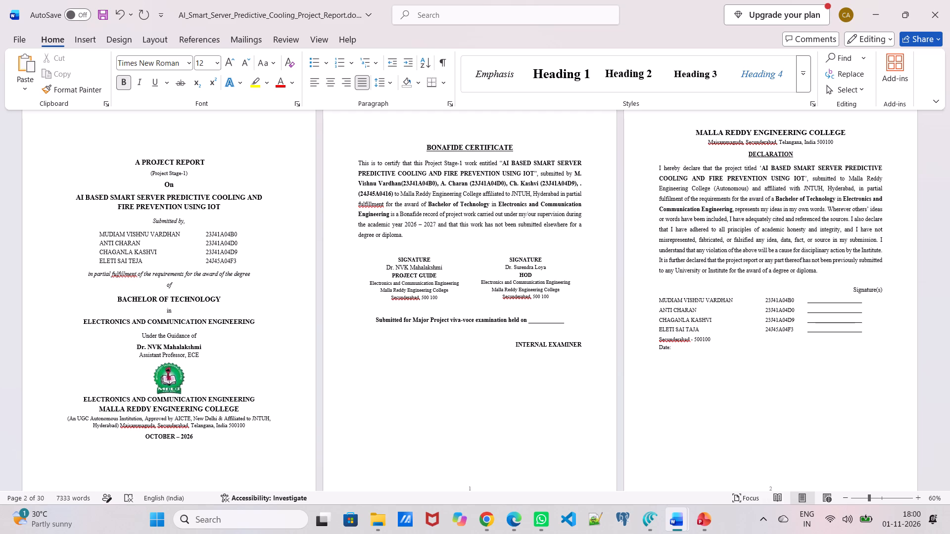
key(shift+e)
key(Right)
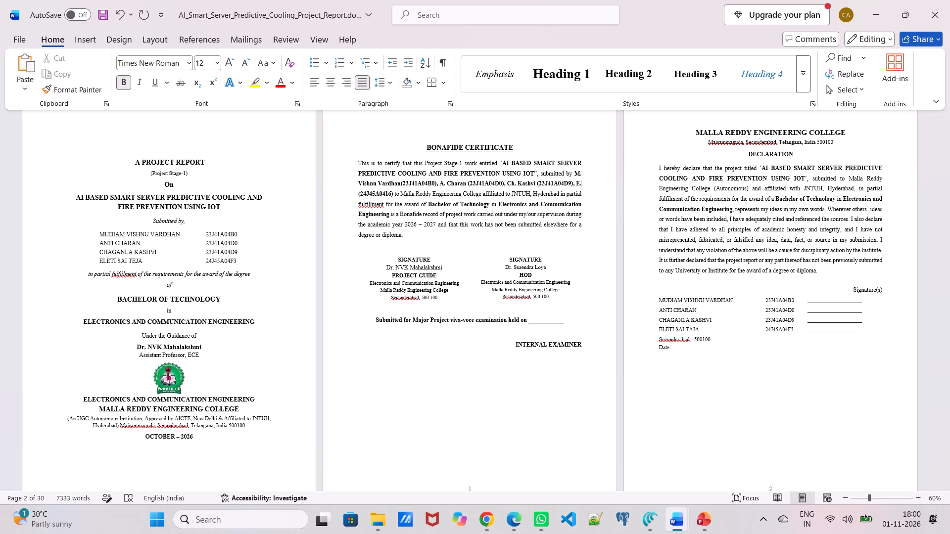
Enter the fourth student's given name in title case after the initial E. in the Bonafide Certificate, separated by a space.
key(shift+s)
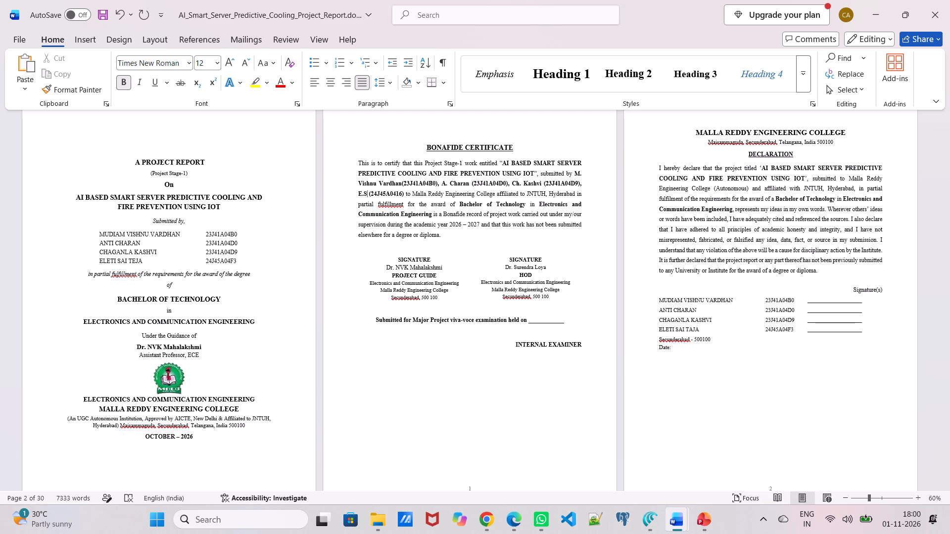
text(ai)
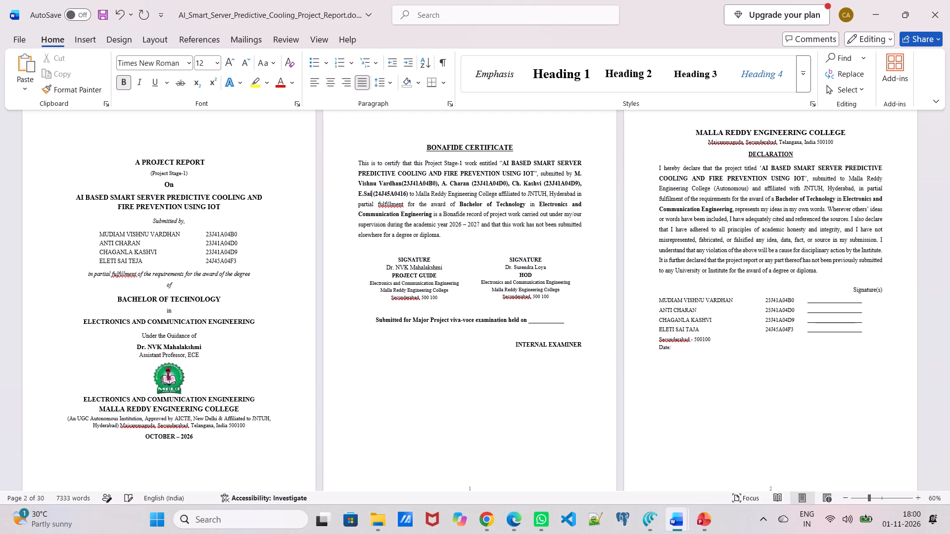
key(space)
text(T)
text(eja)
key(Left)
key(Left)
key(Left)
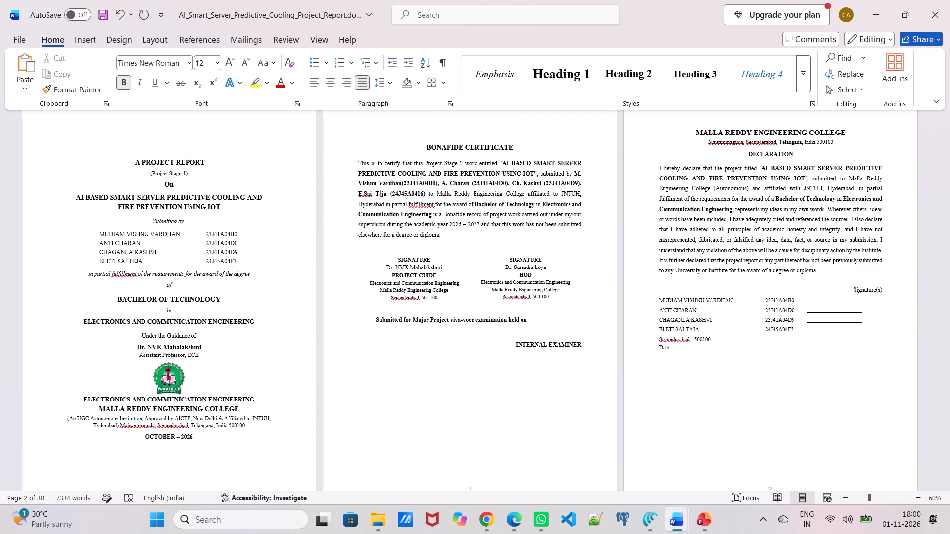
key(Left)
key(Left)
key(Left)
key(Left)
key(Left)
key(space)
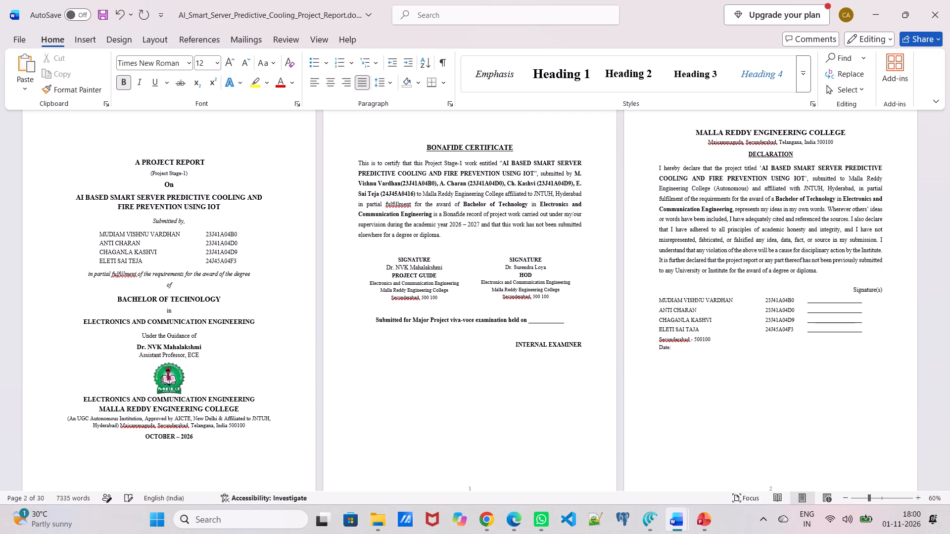
Correct the last two characters of the fourth student's roll number in the Bonafide Certificate to match the cover page, in upper case.
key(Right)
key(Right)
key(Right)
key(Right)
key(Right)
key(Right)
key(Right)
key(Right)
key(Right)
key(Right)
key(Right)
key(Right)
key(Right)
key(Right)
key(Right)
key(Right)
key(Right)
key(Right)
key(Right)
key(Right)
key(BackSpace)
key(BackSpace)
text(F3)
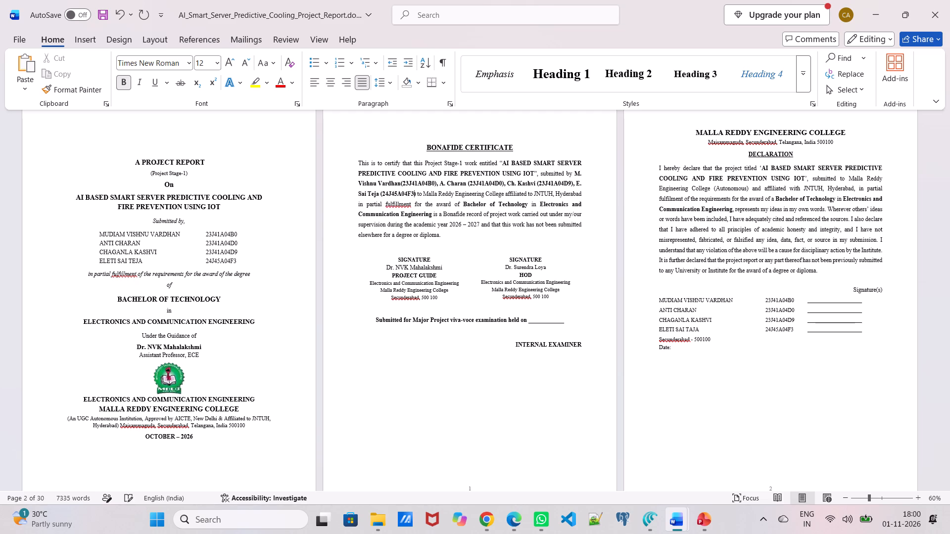
Review the student and guide details across the cover page, Bonafide Certificate and Declaration.
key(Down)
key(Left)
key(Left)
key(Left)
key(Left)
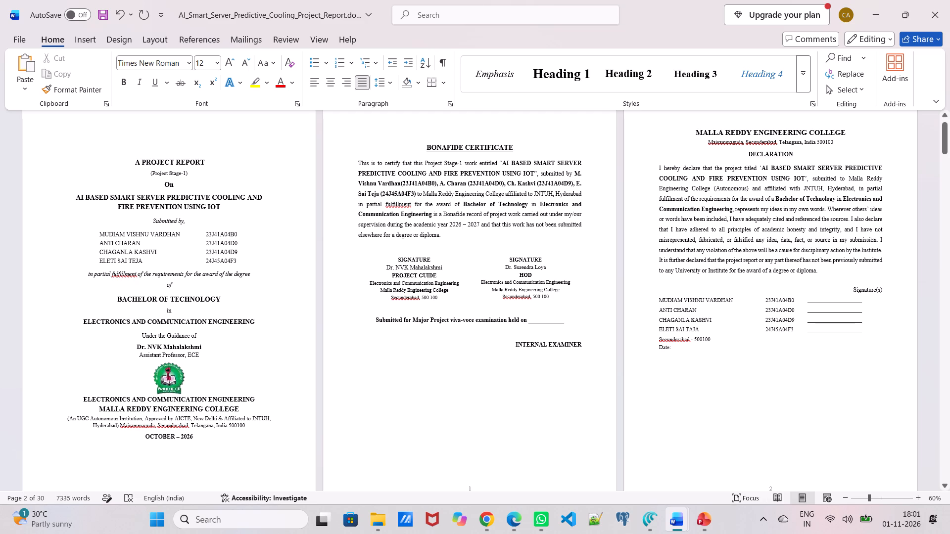
scroll(776, 361, down, 2)
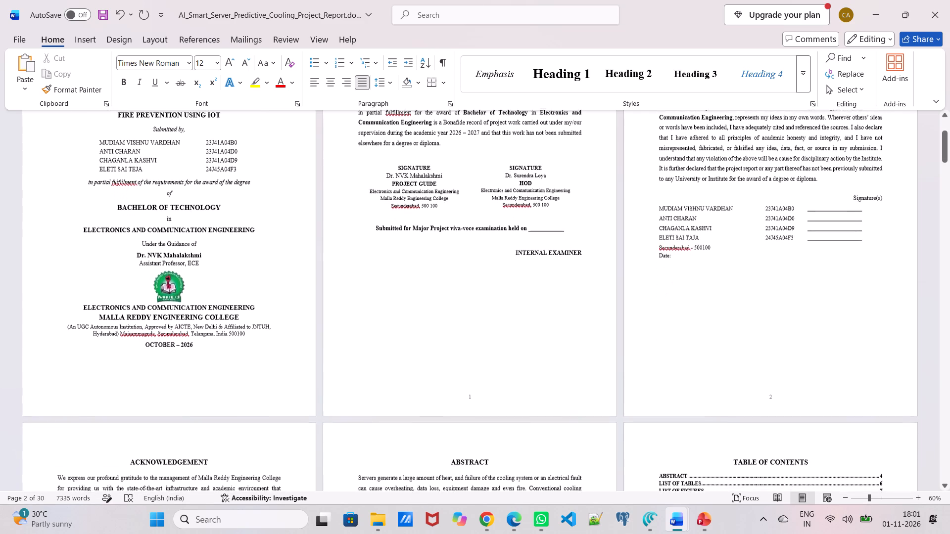
scroll(776, 361, down, 2)
scroll(776, 361, up, 4)
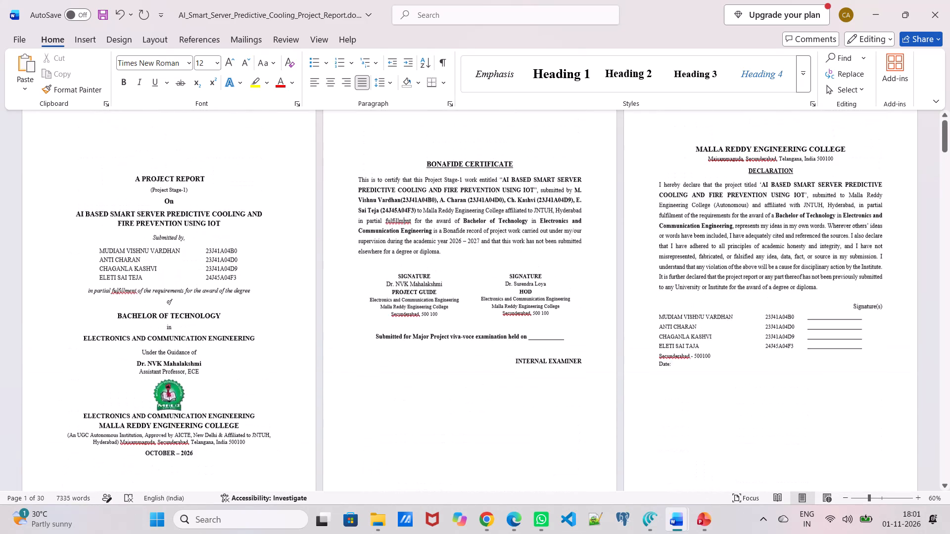
scroll(776, 361, up, 2)
scroll(776, 361, down, 2)
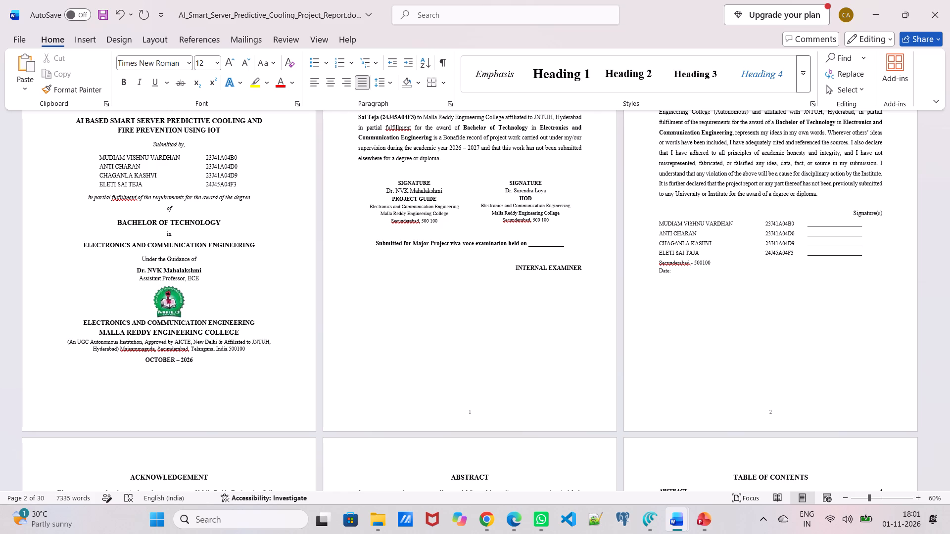
scroll(504, 315, up, 2)
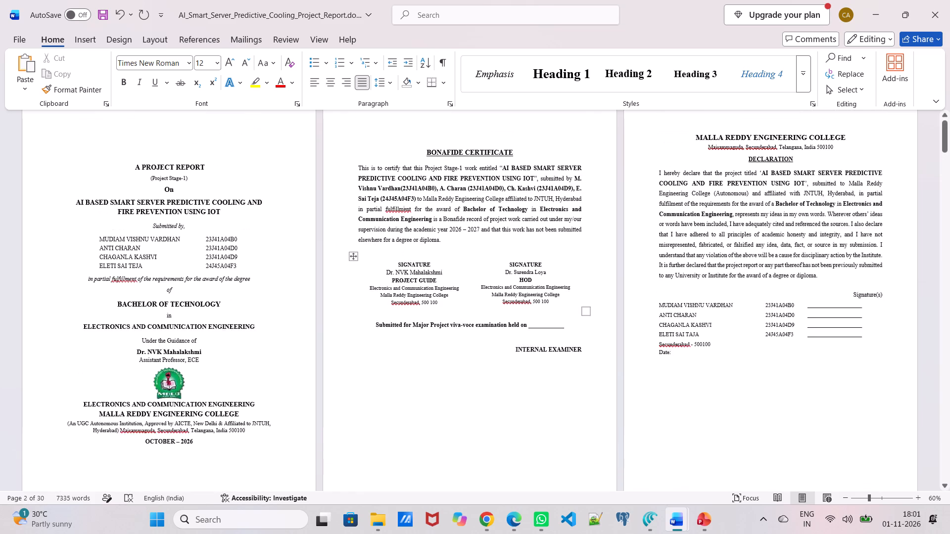
scroll(504, 315, up, 1)
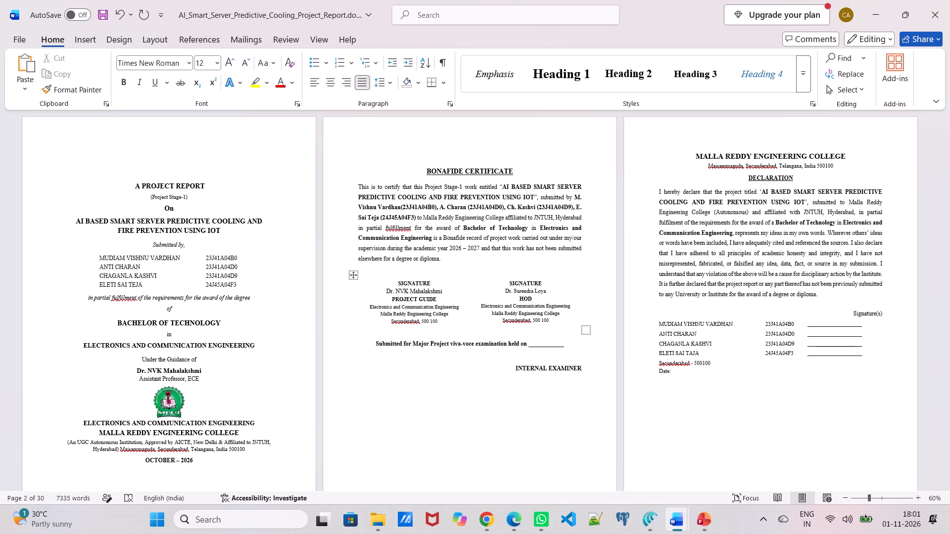
scroll(504, 315, down, 2)
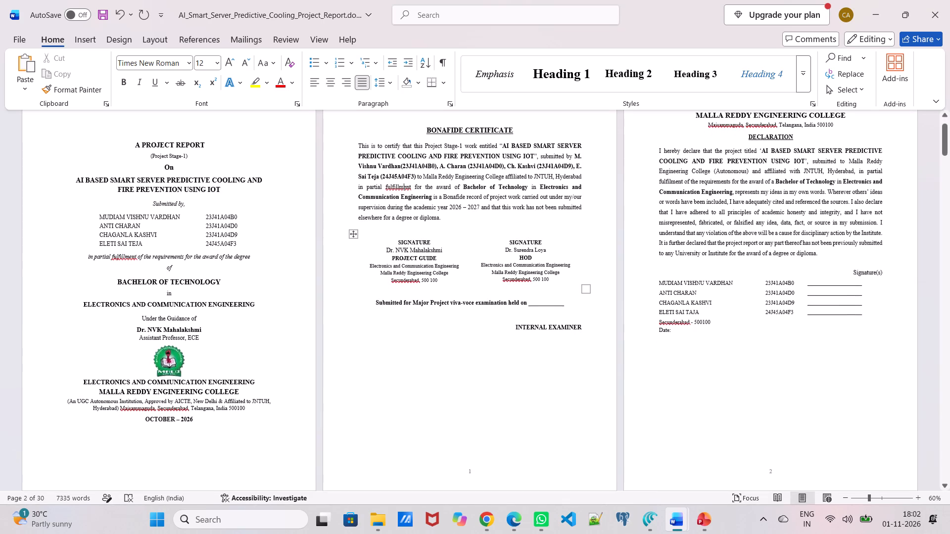
click(585, 288)
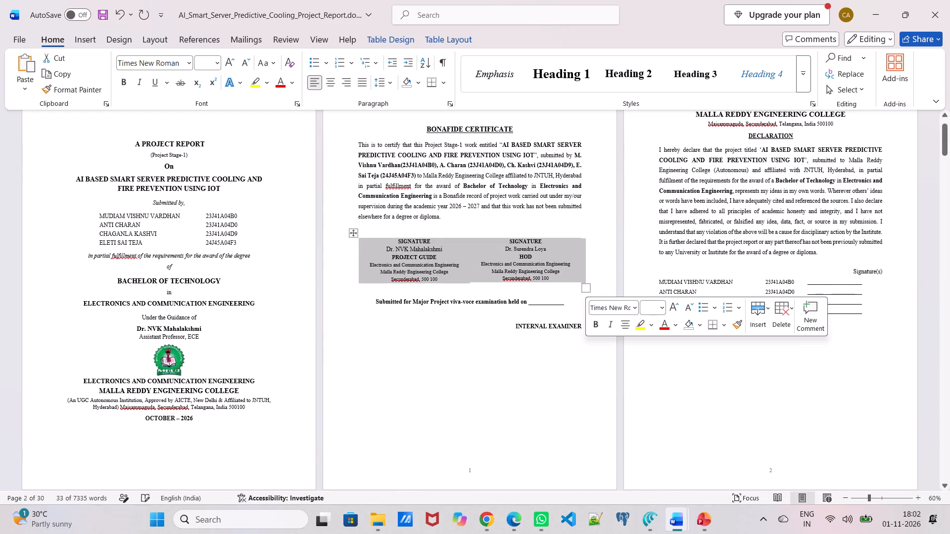
click(501, 375)
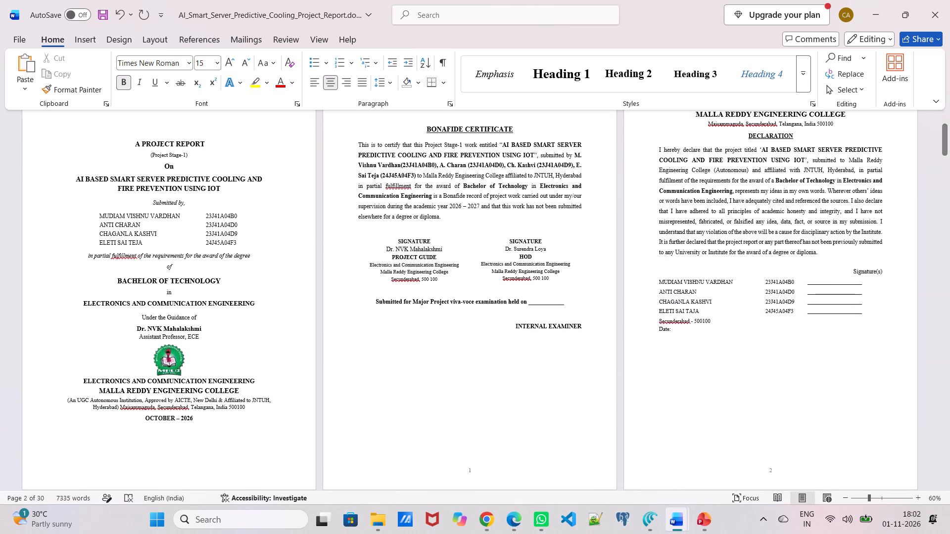
Look through the rest of the report, from the Acknowledgement and contents lists to the Appendix A firmware and the system testing chapter.
scroll(501, 375, down, 2)
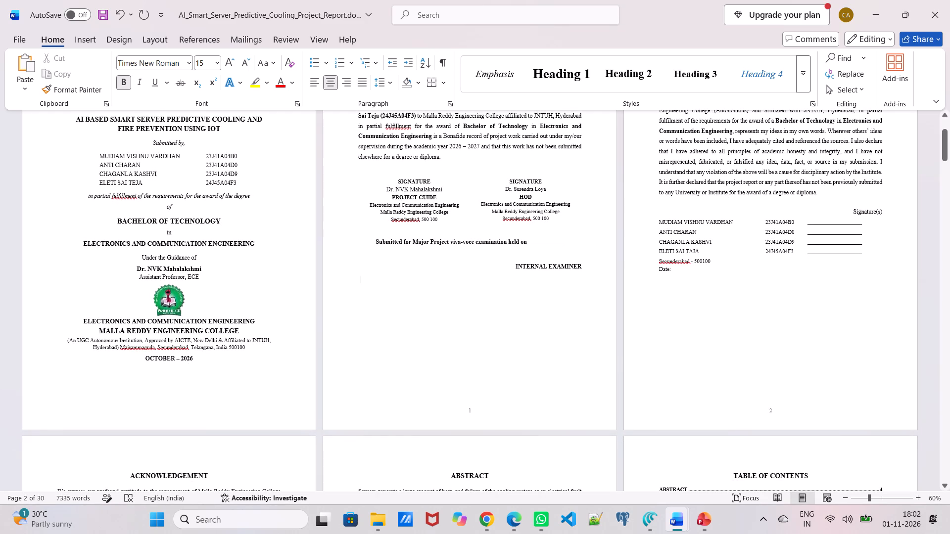
scroll(501, 375, down, 2)
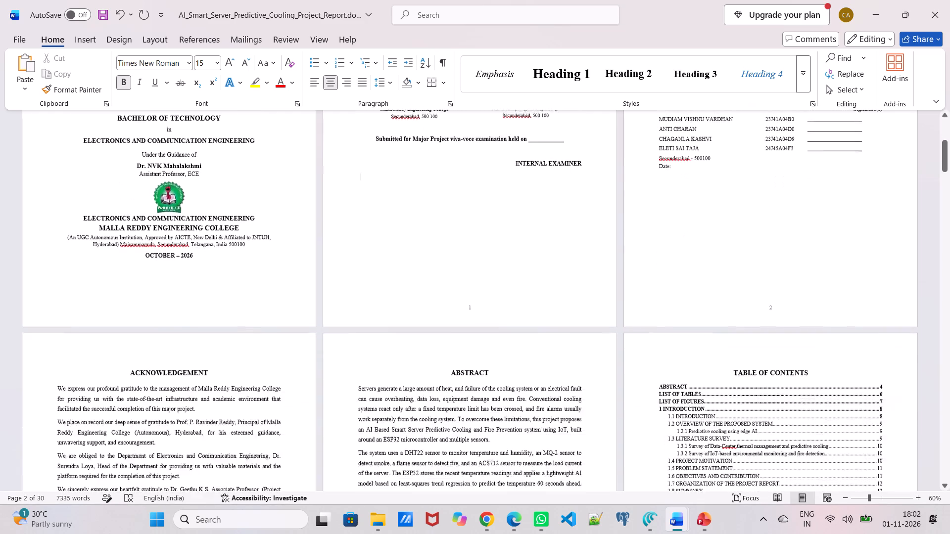
scroll(501, 375, down, 3)
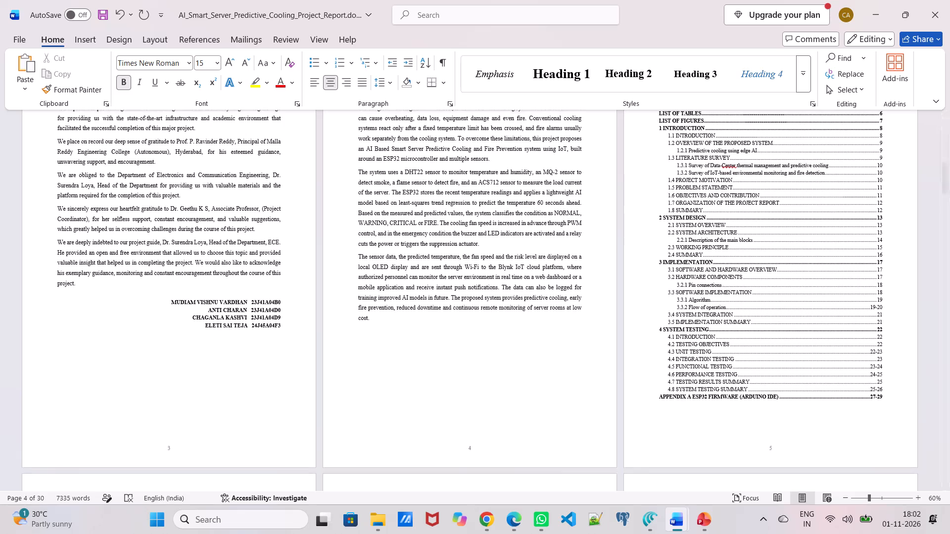
scroll(501, 375, down, 1)
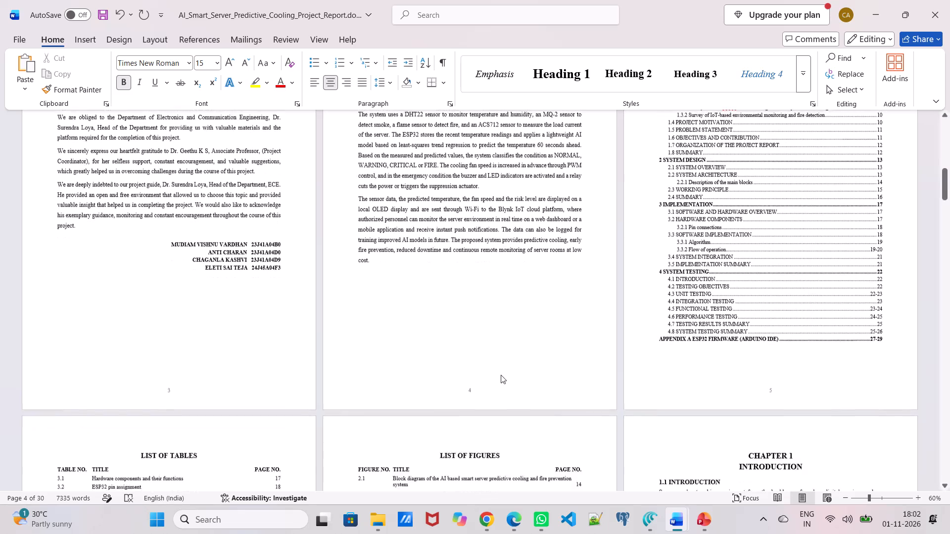
scroll(501, 375, down, 2)
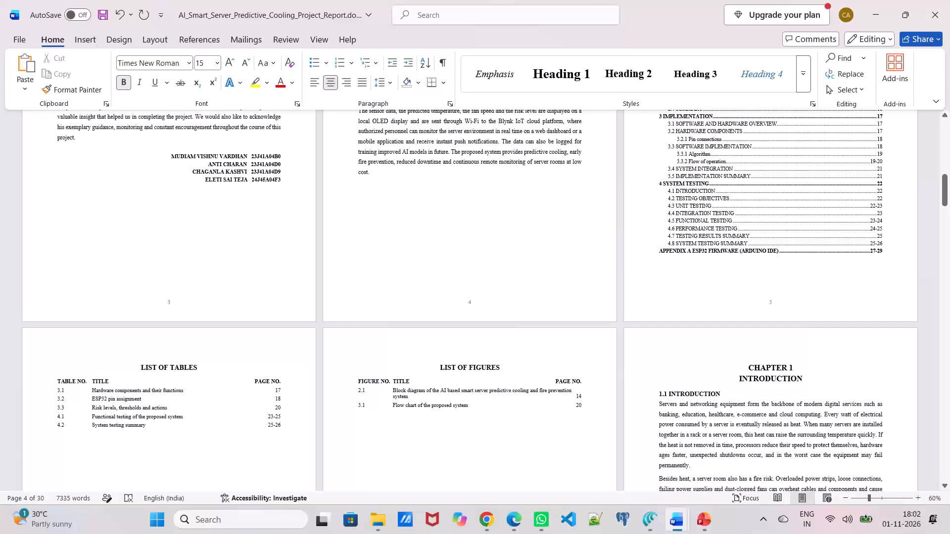
scroll(501, 375, down, 1)
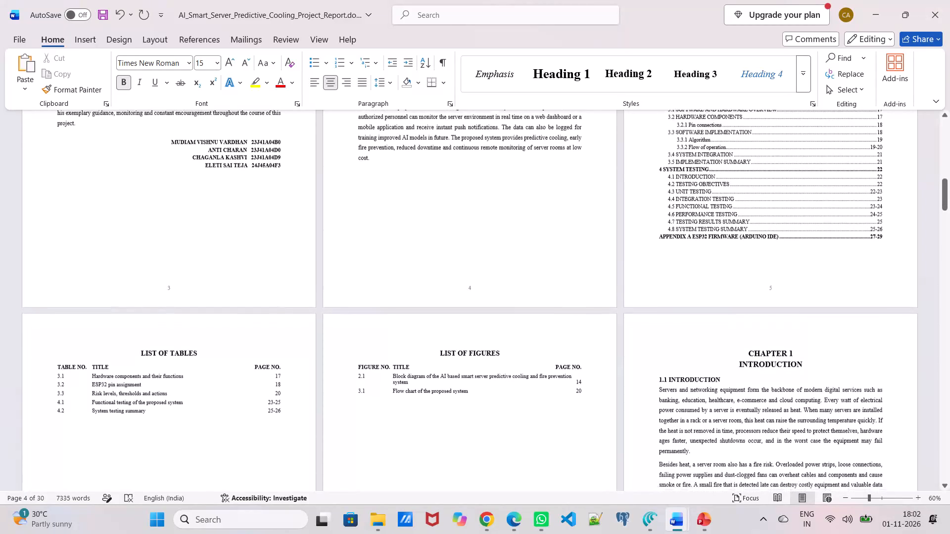
scroll(501, 375, down, 3)
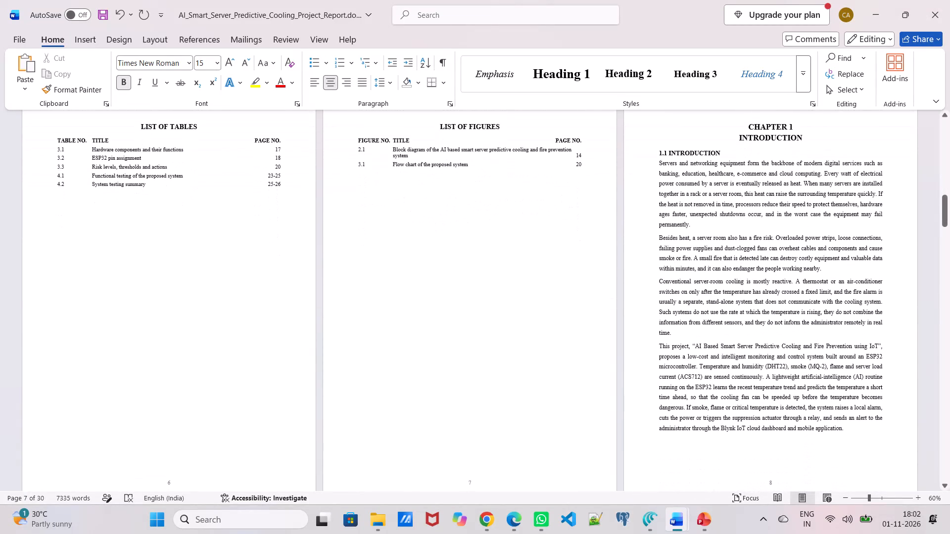
scroll(501, 375, down, 3)
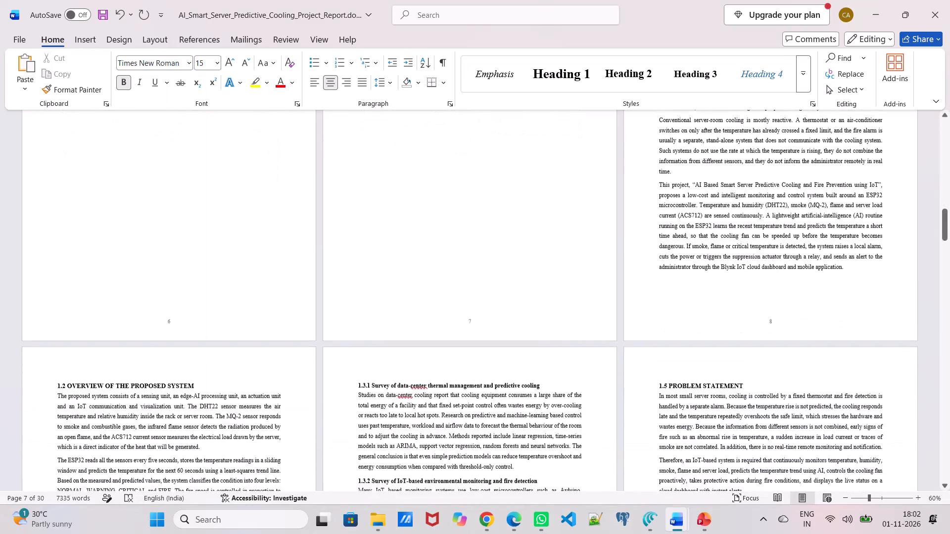
scroll(501, 375, down, 9)
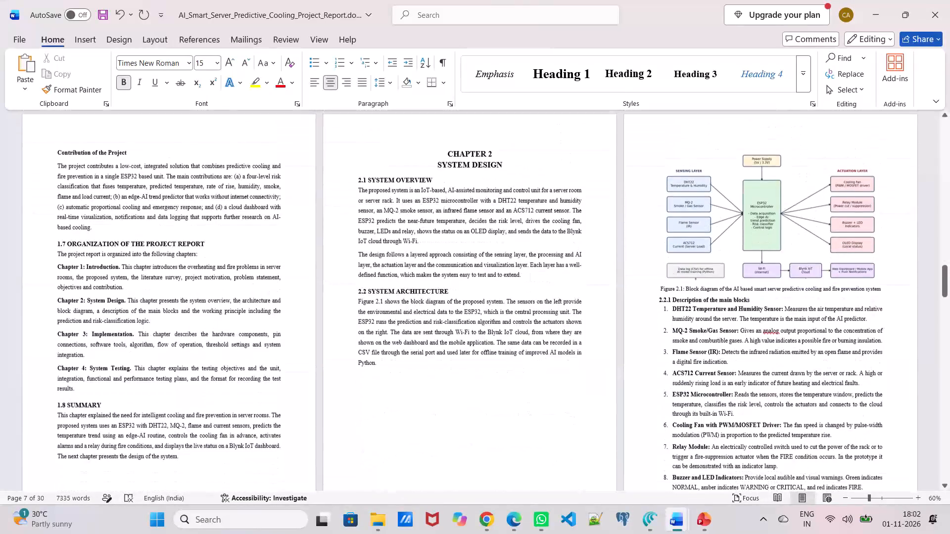
scroll(501, 375, down, 10)
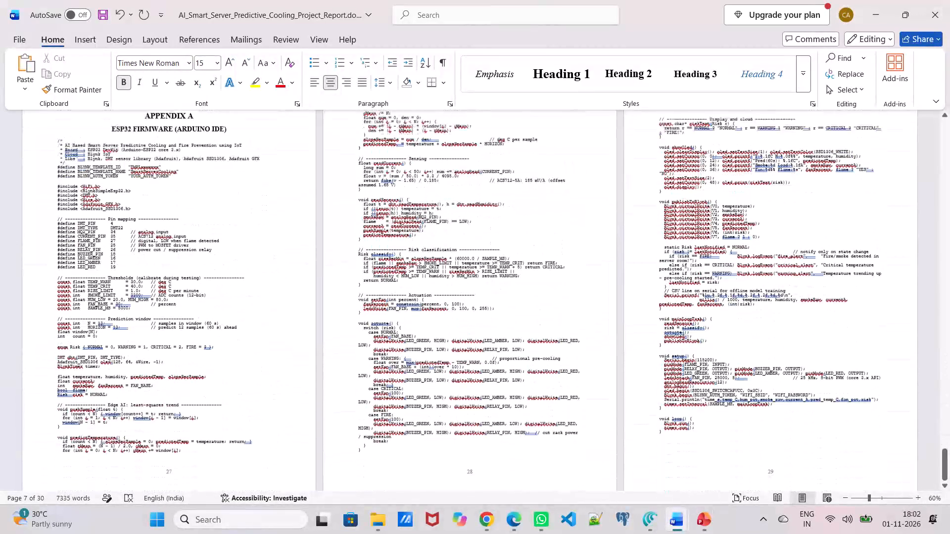
scroll(501, 375, down, 1)
scroll(501, 375, up, 3)
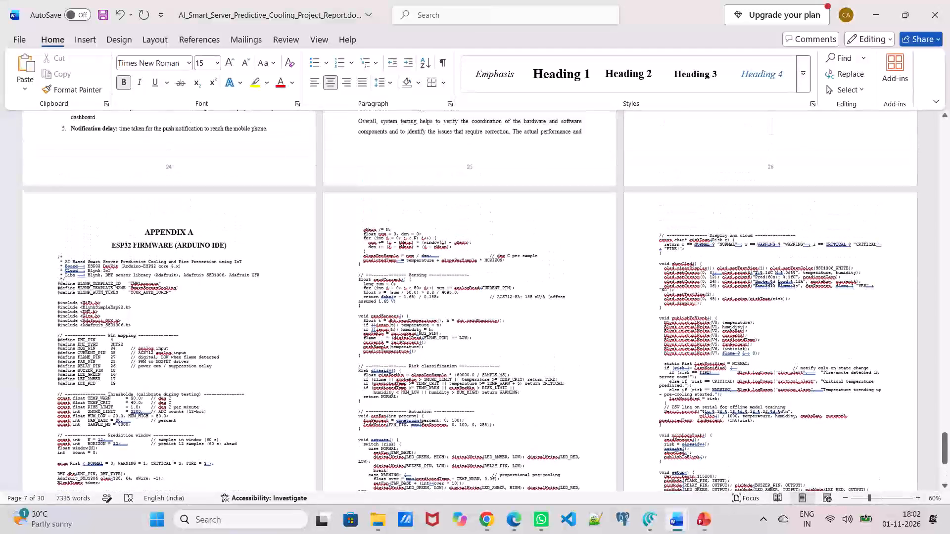
scroll(501, 375, up, 6)
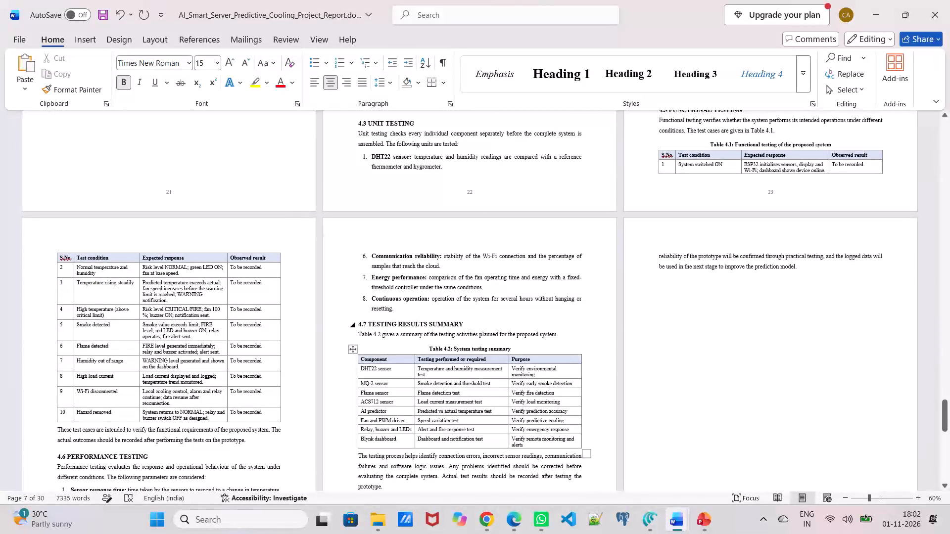
Save the project report document.
click(16, 37)
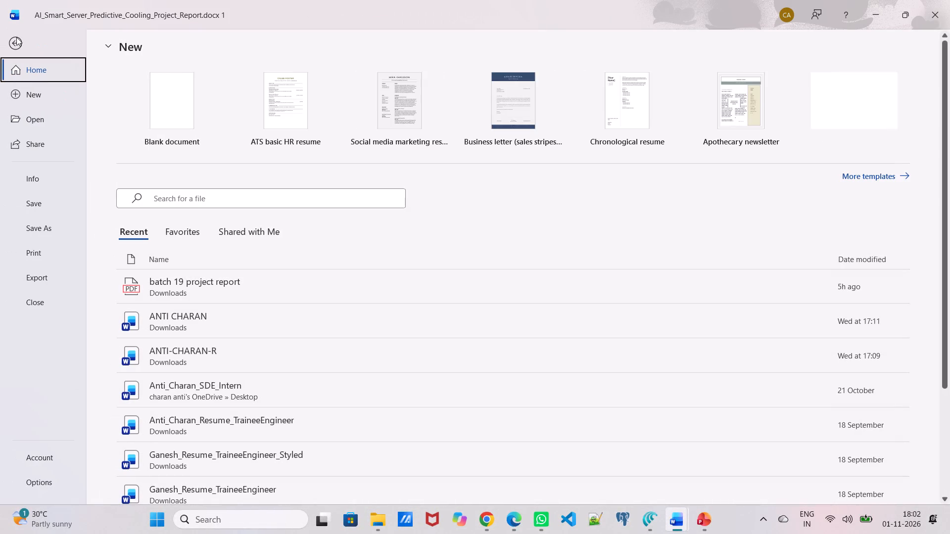
click(34, 209)
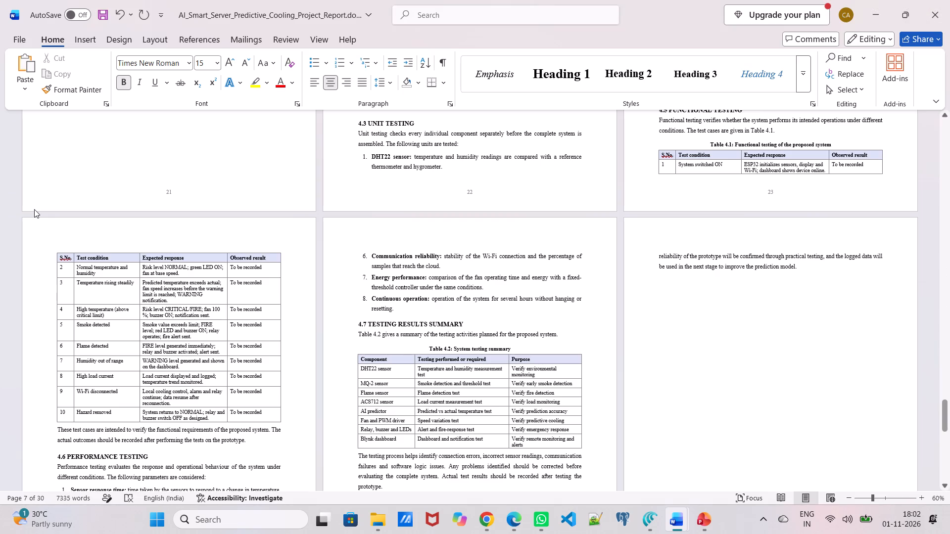
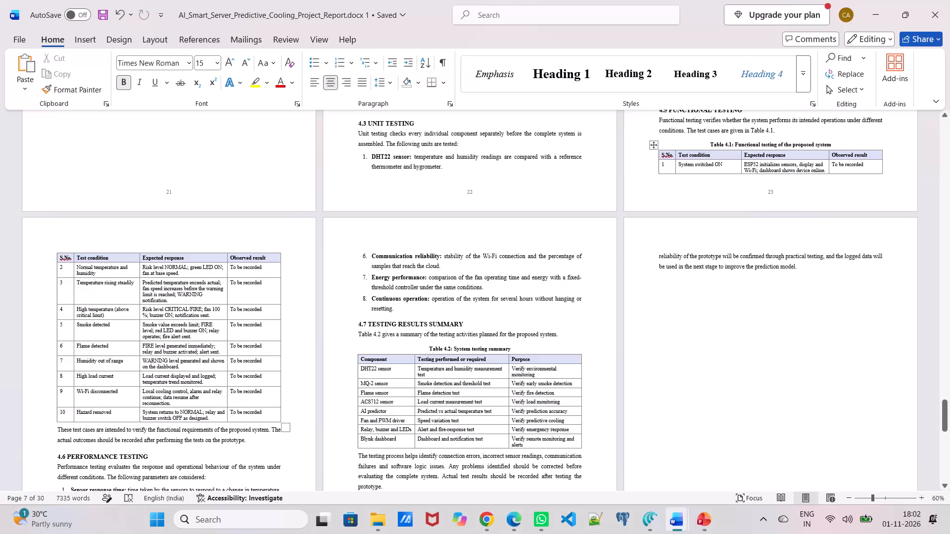
Save the AI smart server predictive cooling project report again under its existing file name.
key(ctrl+s)
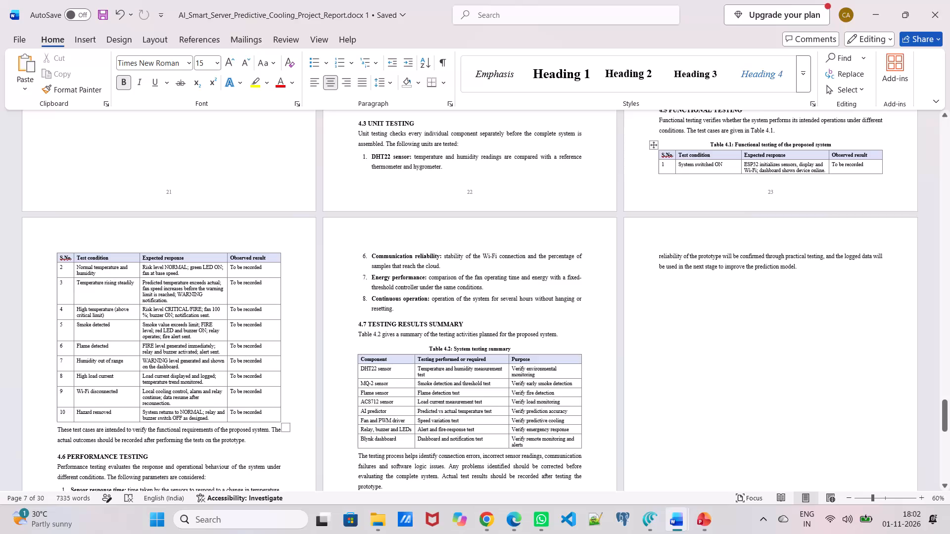
key(ctrl+s)
key(ctrl+s)
key(ctrl+s)
click(348, 267)
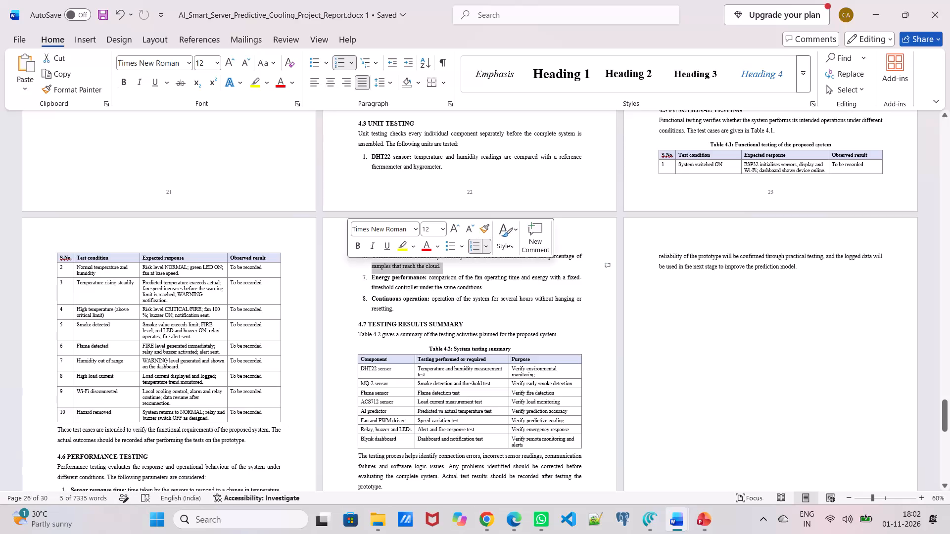
key(ctrl+s)
key(ctrl+s)
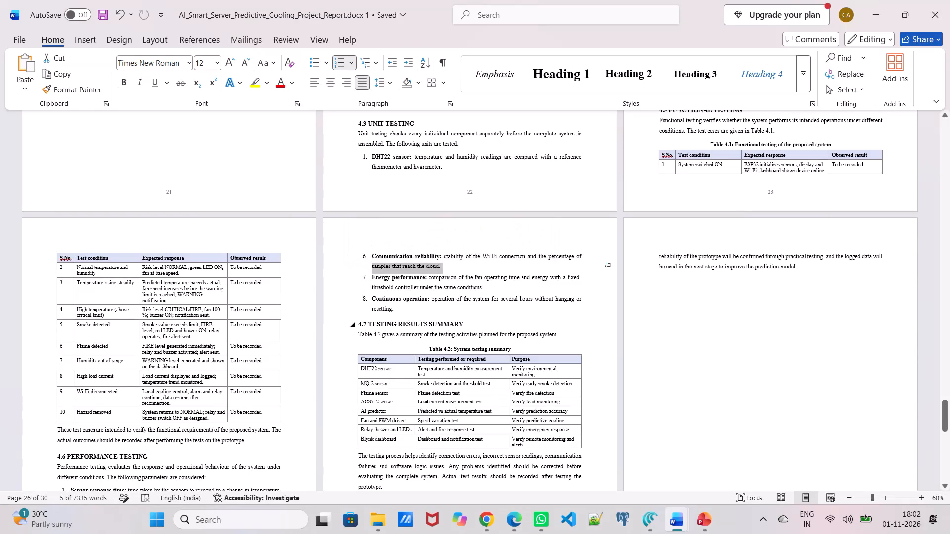
click(569, 308)
scroll(569, 308, up, 20)
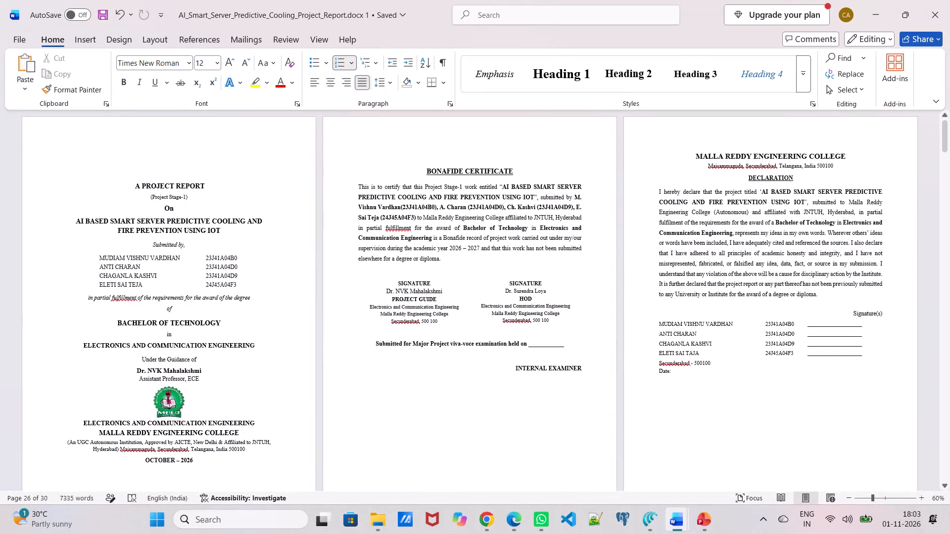
click(14, 38)
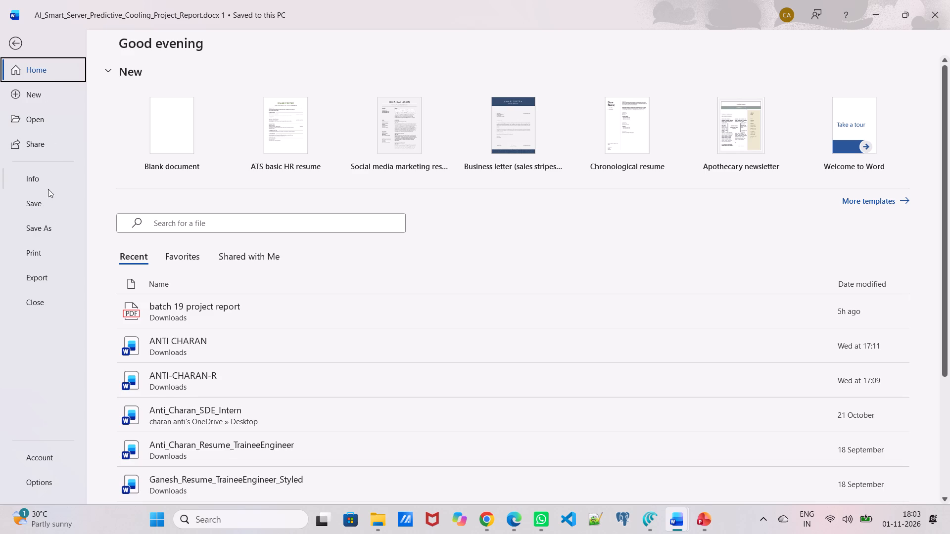
click(39, 199)
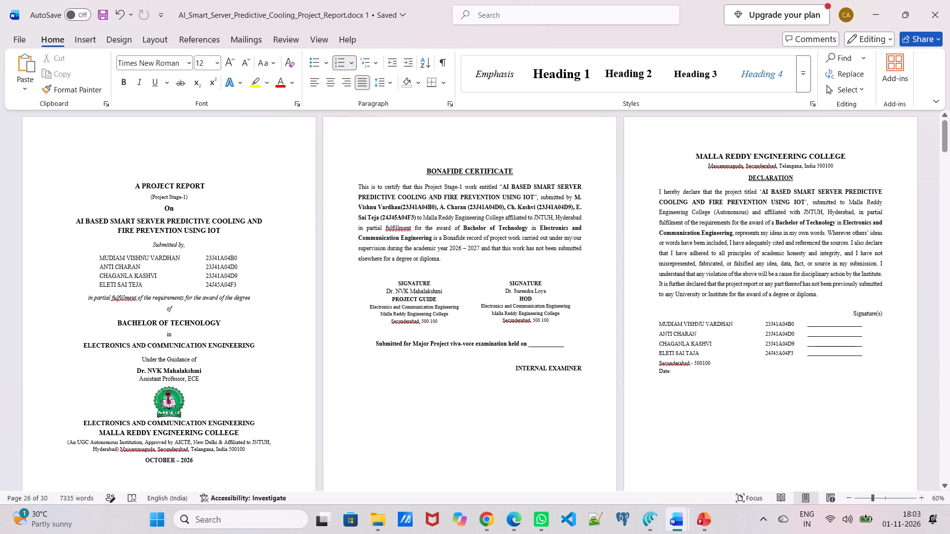
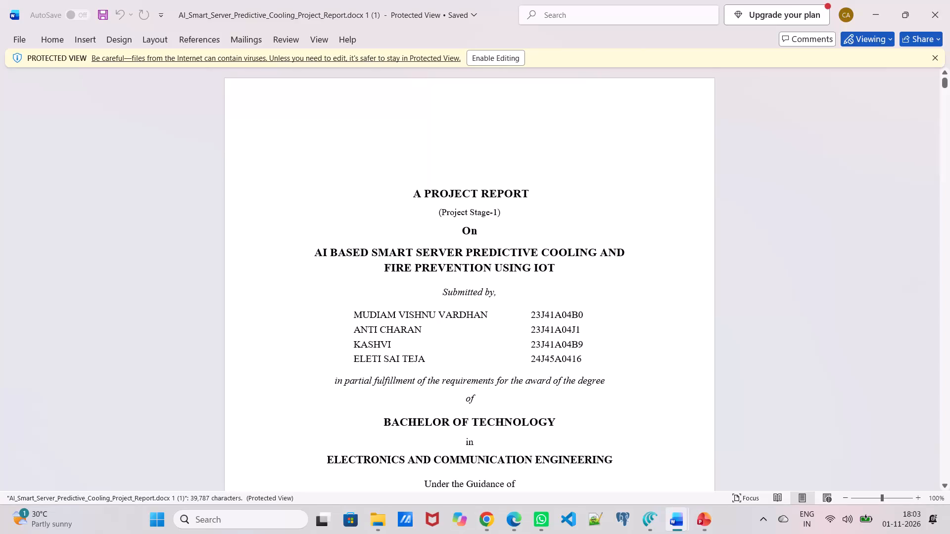
Compare the opening pages of the downloaded report copy with the edited report's front matter, from the cover through the table of contents.
scroll(551, 332, down, 4)
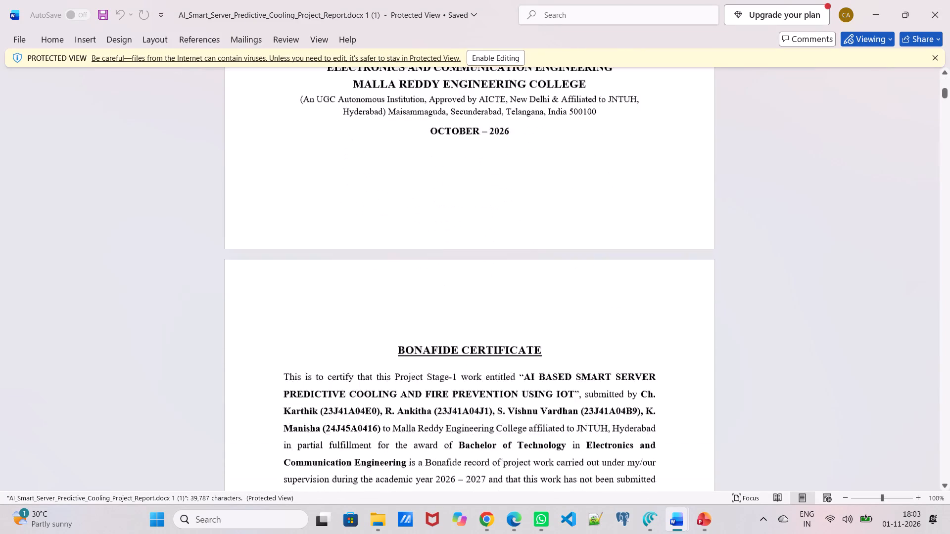
scroll(551, 332, down, 3)
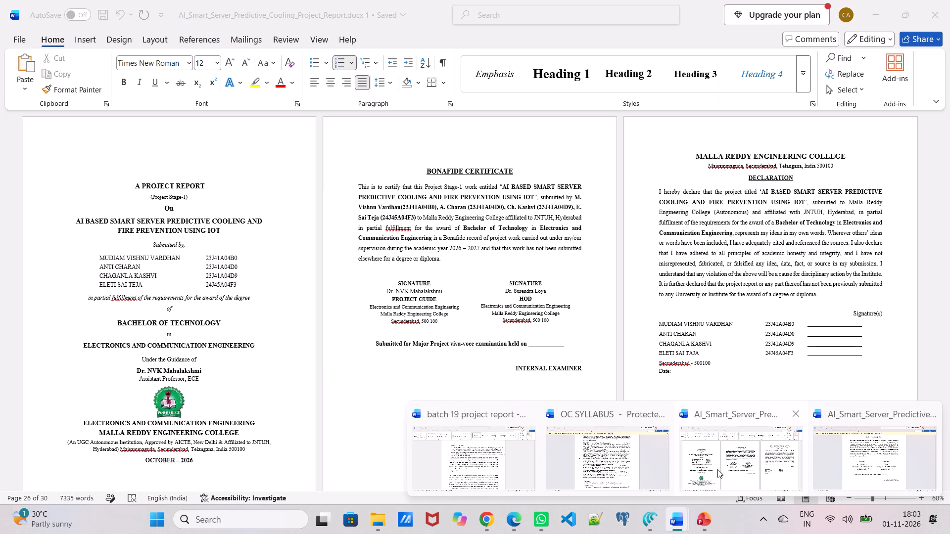
click(717, 469)
scroll(602, 387, down, 2)
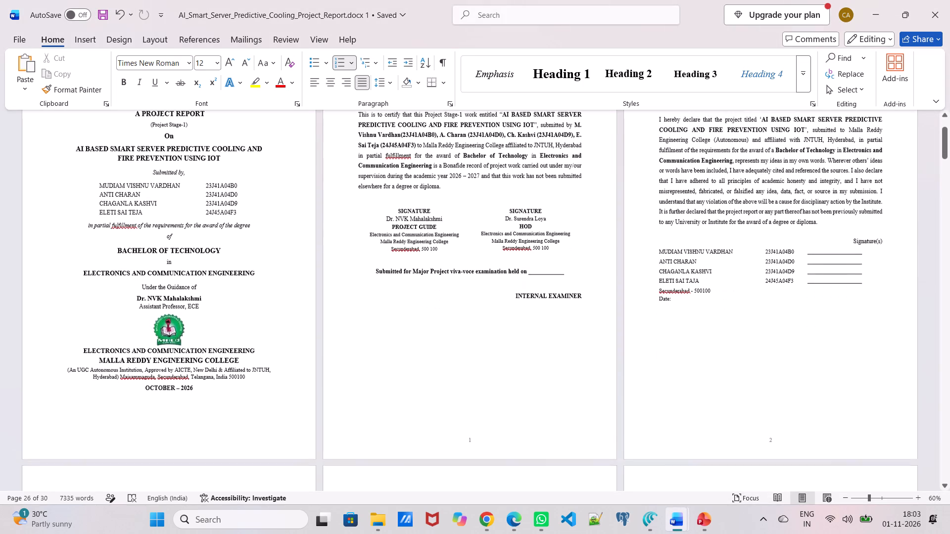
scroll(602, 387, down, 3)
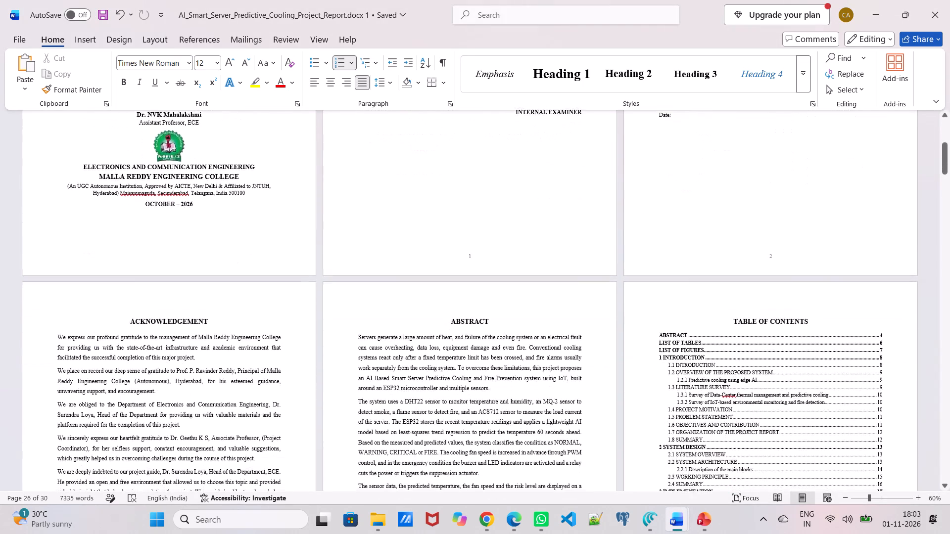
scroll(602, 387, down, 3)
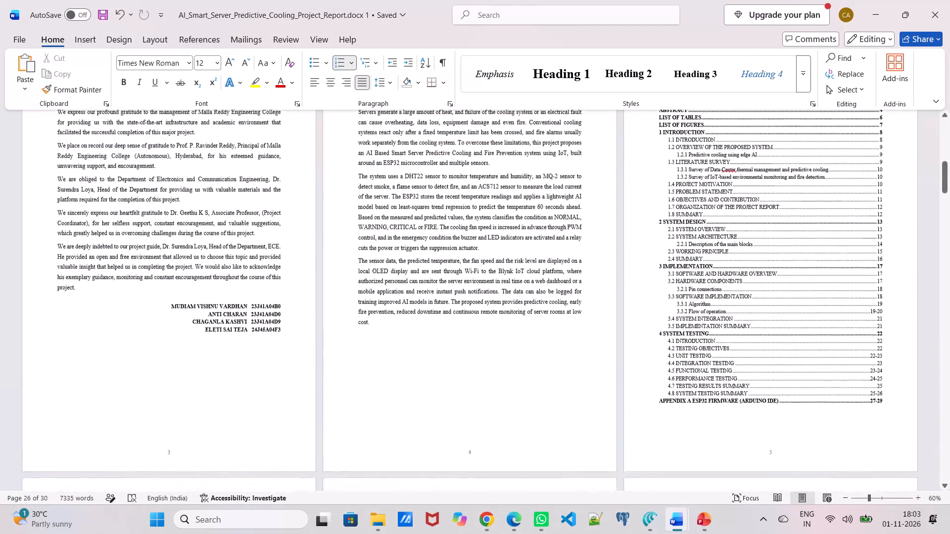
key(alt+Tab)
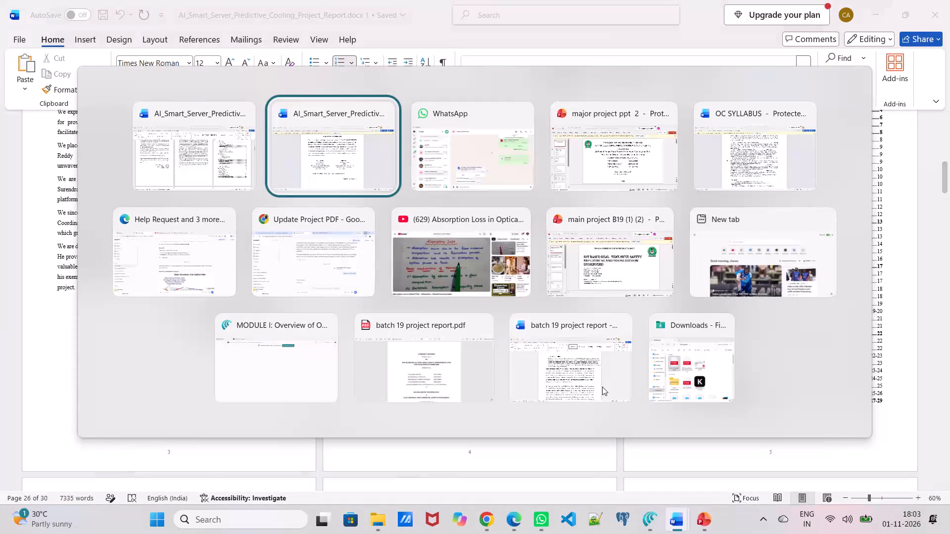
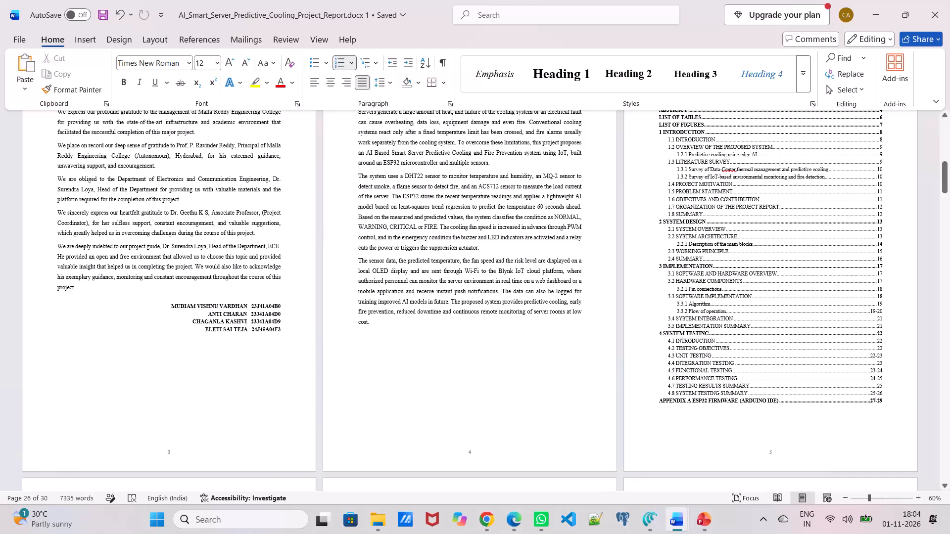
Review the edited report's front matter from the table of contents back up to the cover page.
scroll(602, 387, up, 1)
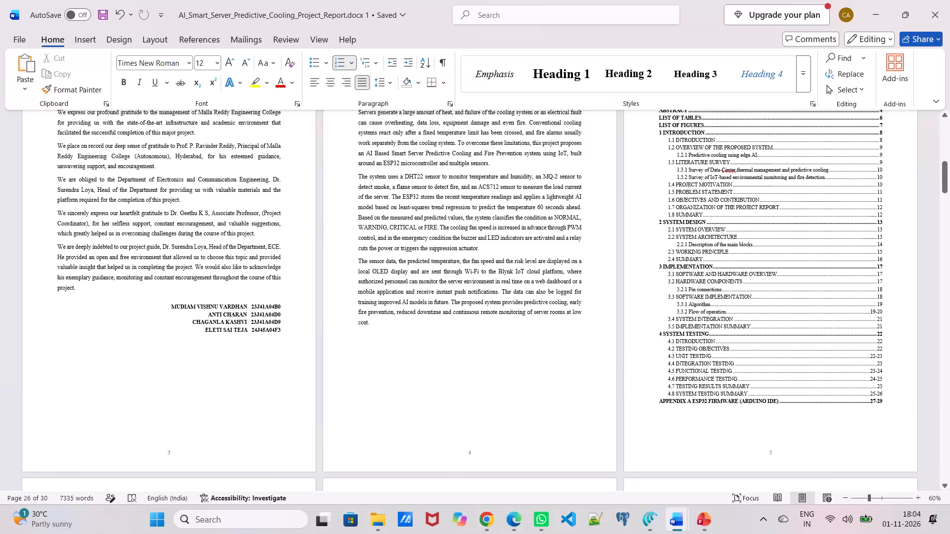
scroll(602, 387, up, 2)
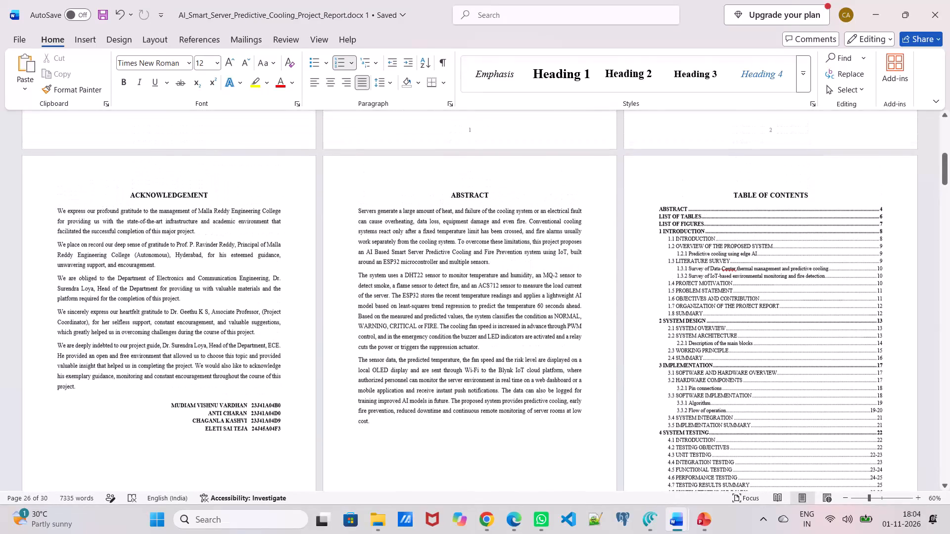
scroll(602, 387, up, 5)
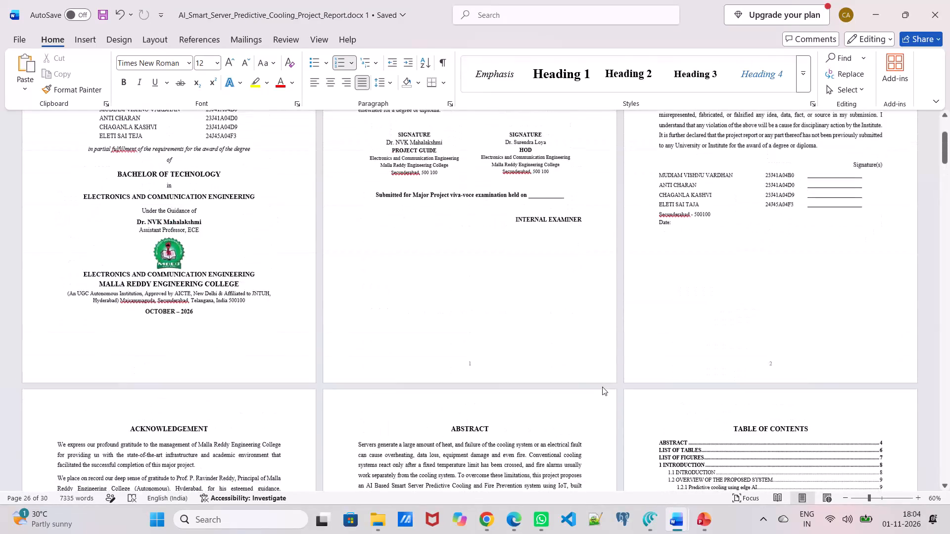
scroll(602, 387, up, 3)
scroll(544, 356, up, 1)
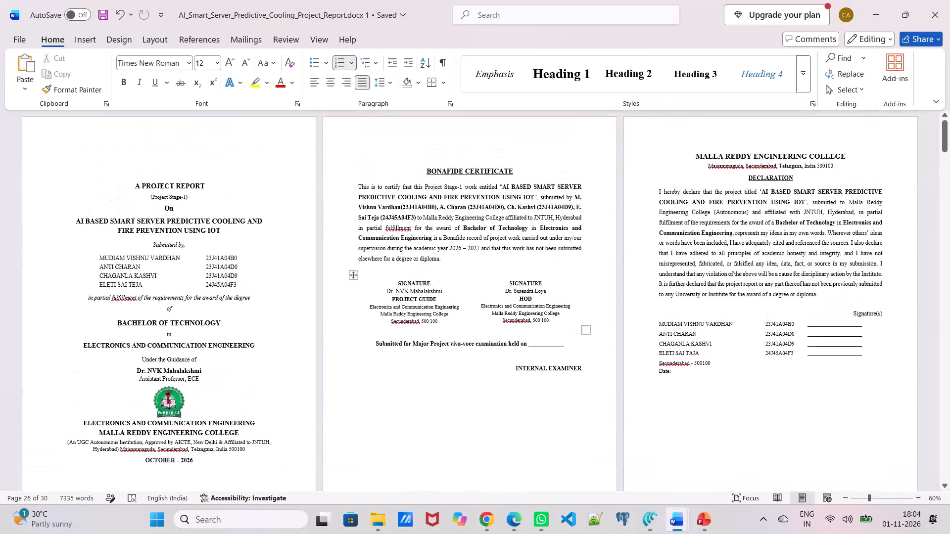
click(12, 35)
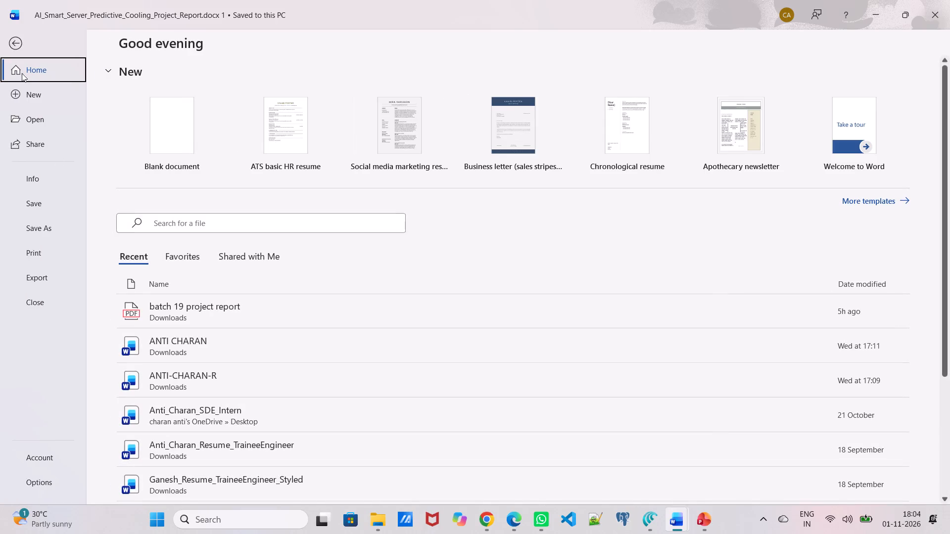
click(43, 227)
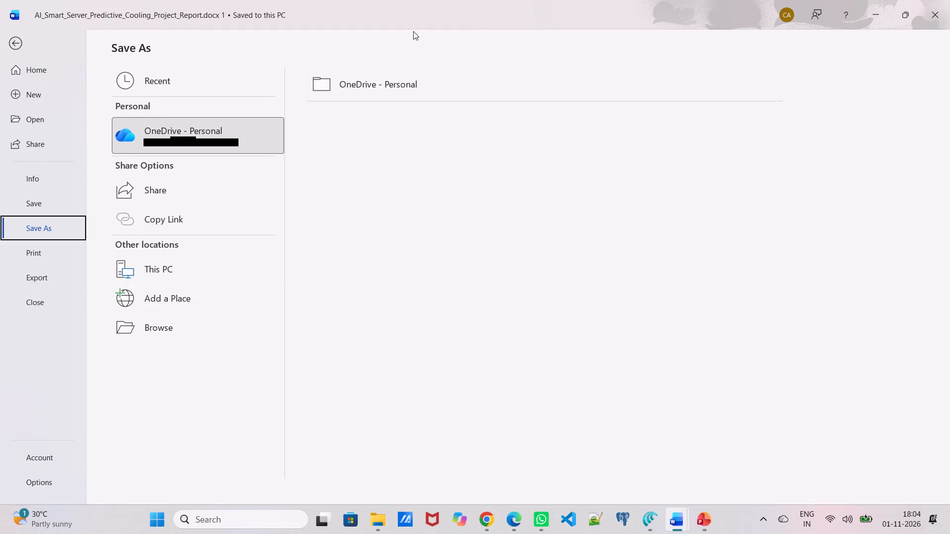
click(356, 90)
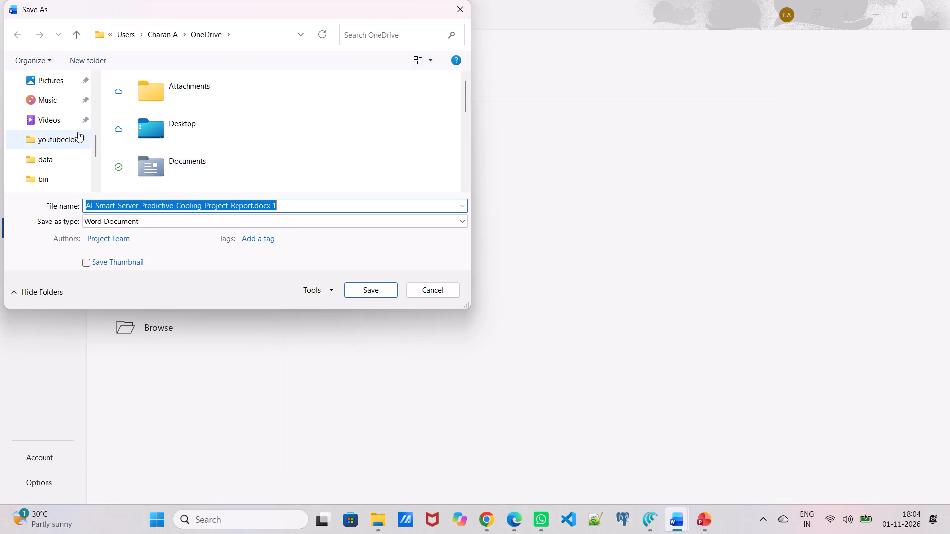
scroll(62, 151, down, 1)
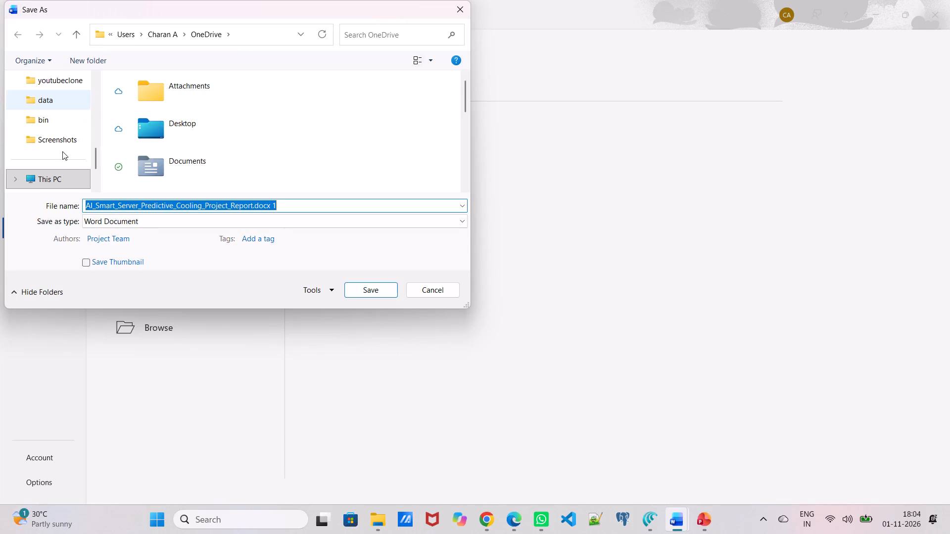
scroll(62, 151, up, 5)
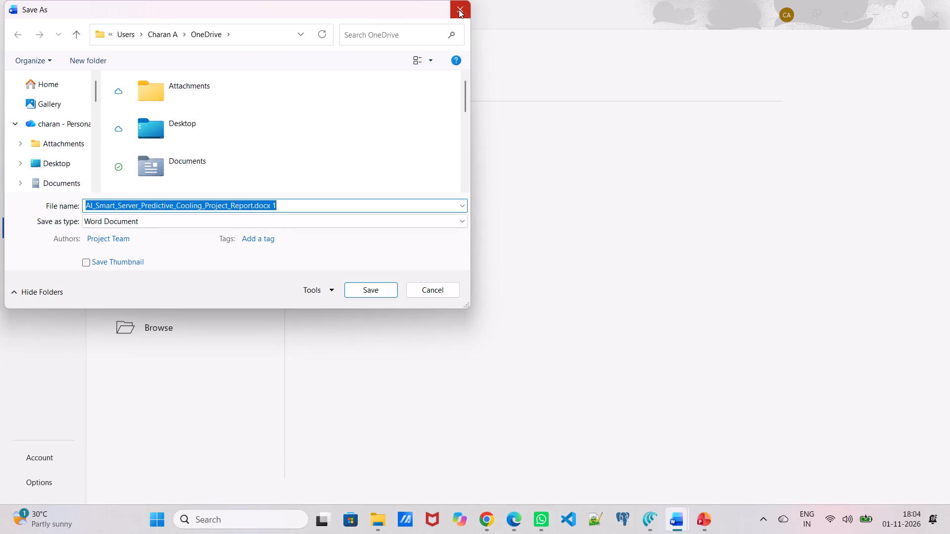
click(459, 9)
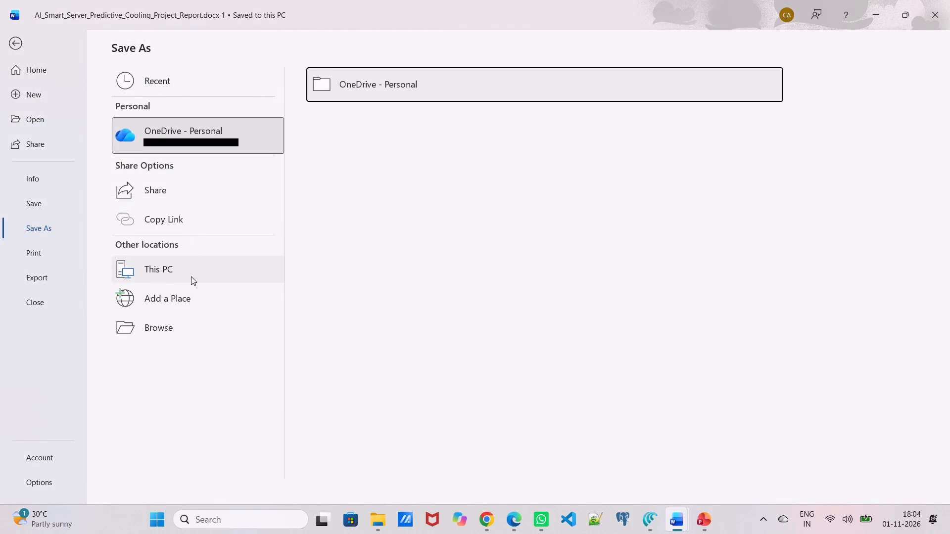
Save the report to the Downloads folder as a Word Document named AI_Smart_Server_Predictive_Cooling_Project_Report.docx 1.
click(191, 276)
click(373, 143)
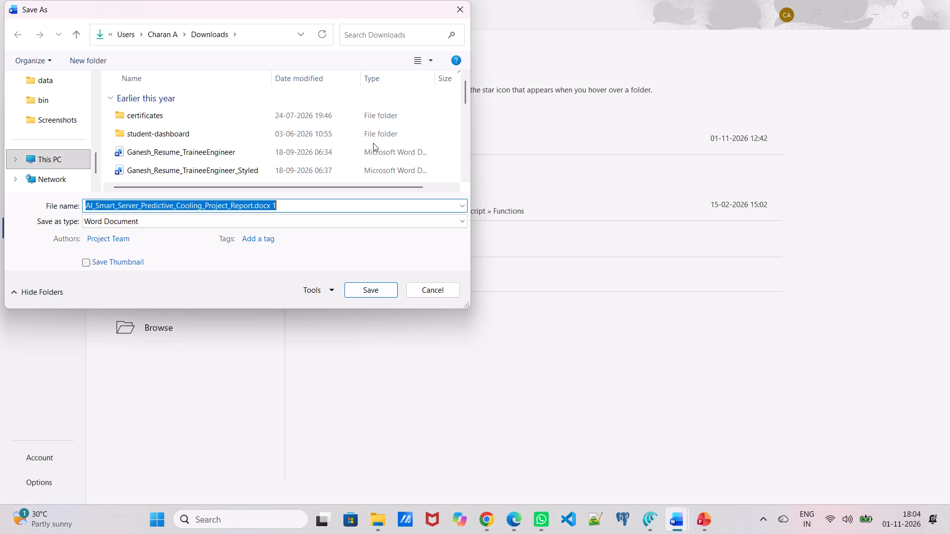
click(302, 225)
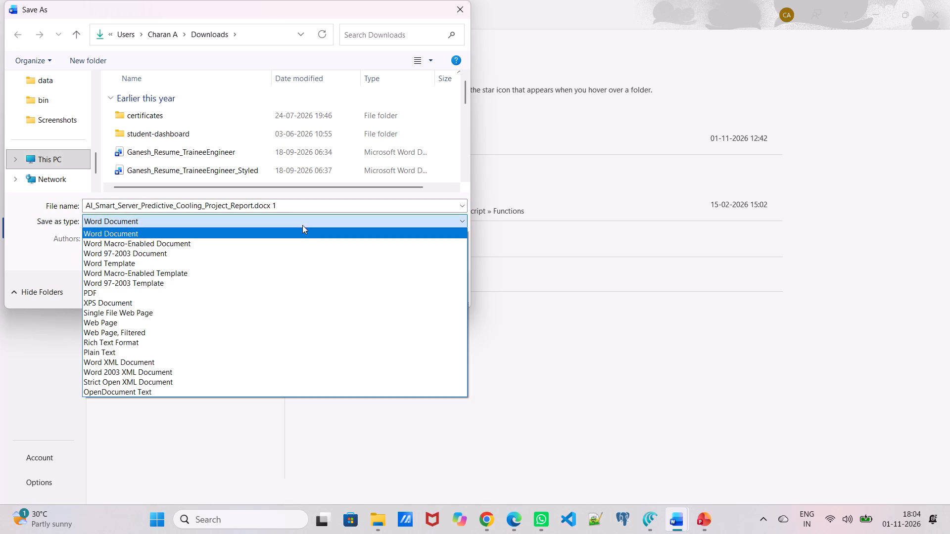
click(298, 204)
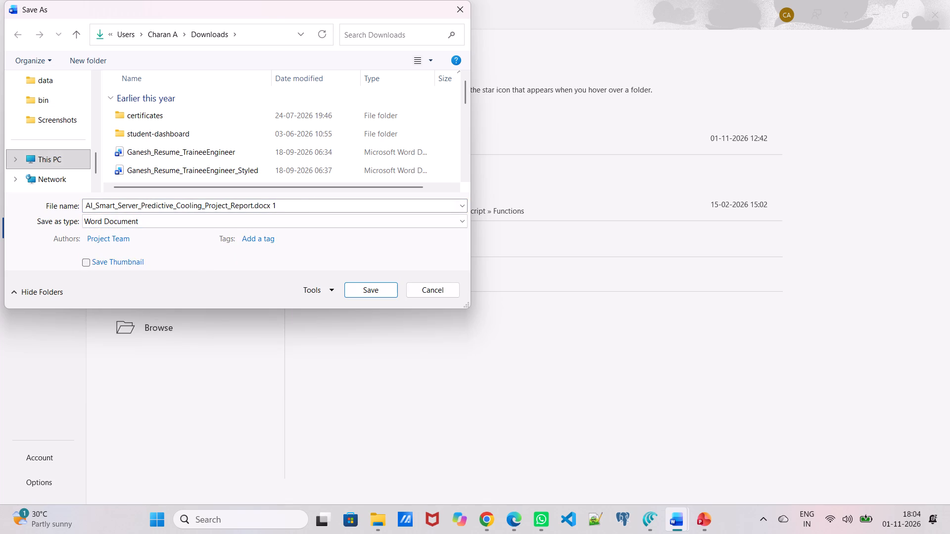
click(298, 204)
click(298, 204)
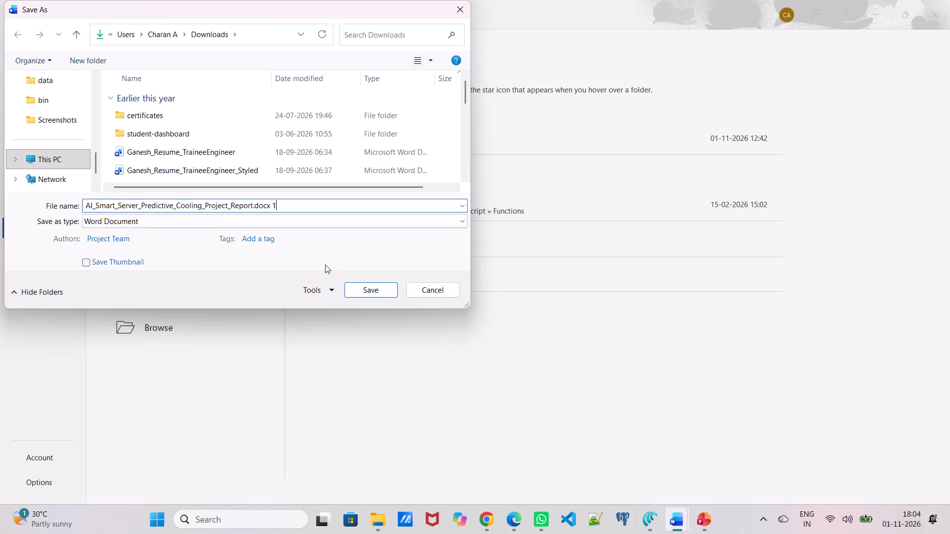
click(357, 287)
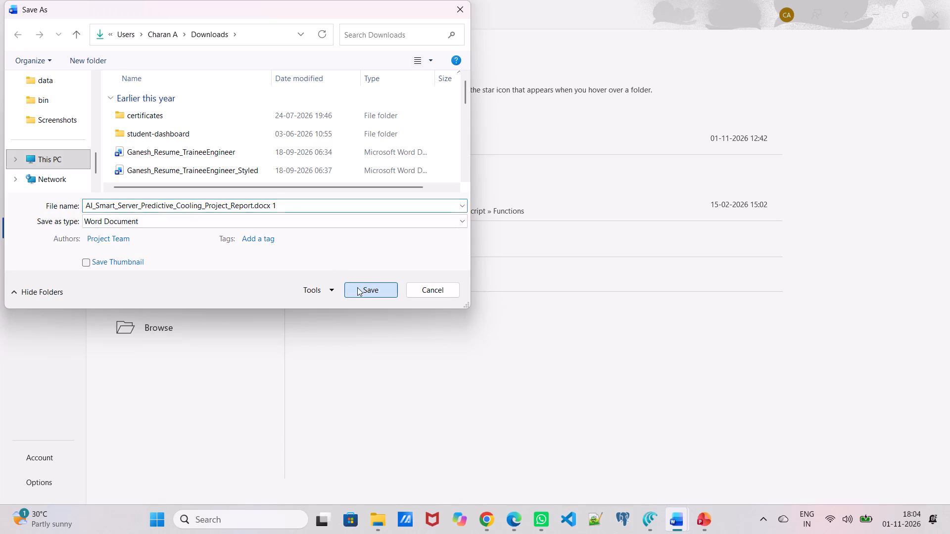
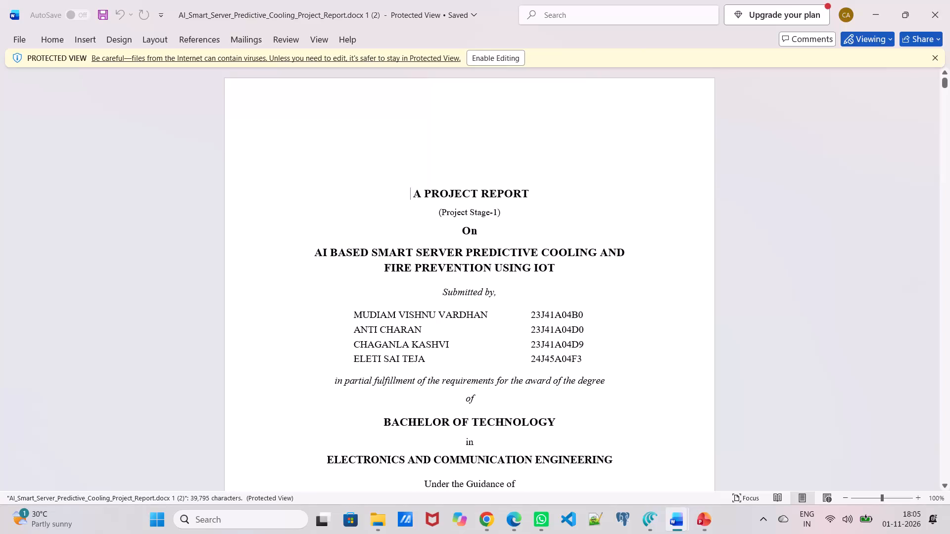
Check the cover page, bonafide certificate and declaration in the protected copy of the report.
scroll(637, 343, down, 2)
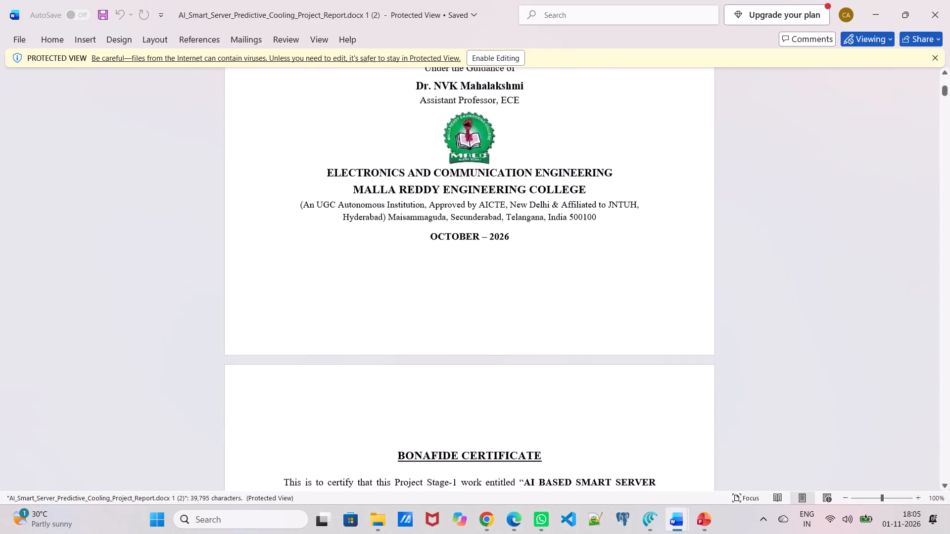
scroll(637, 343, up, 2)
scroll(637, 343, down, 1)
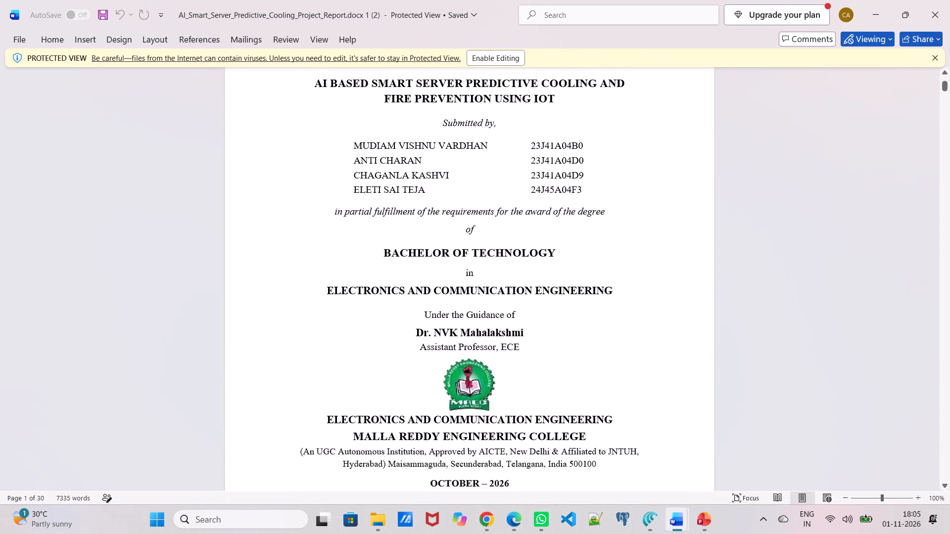
scroll(637, 343, down, 5)
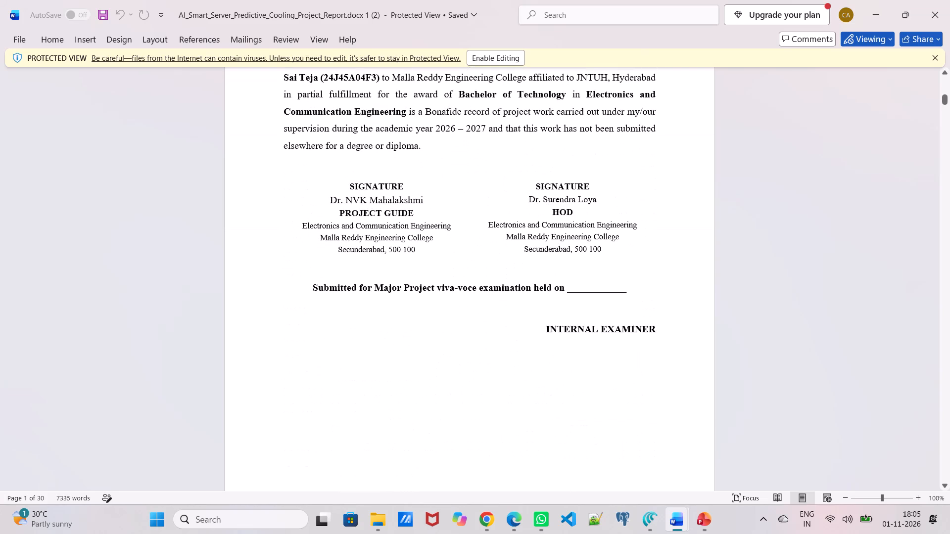
scroll(637, 343, up, 2)
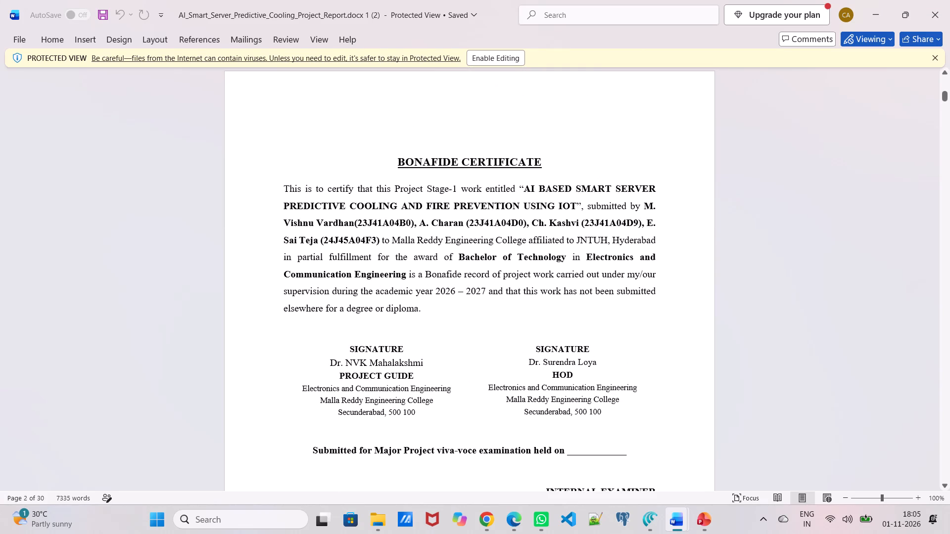
scroll(637, 343, down, 2)
scroll(637, 343, up, 1)
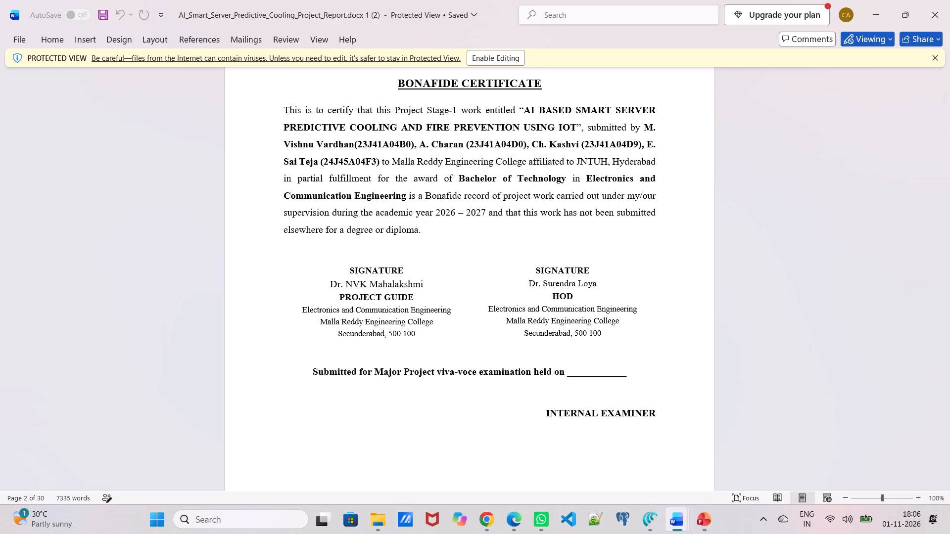
scroll(637, 343, down, 3)
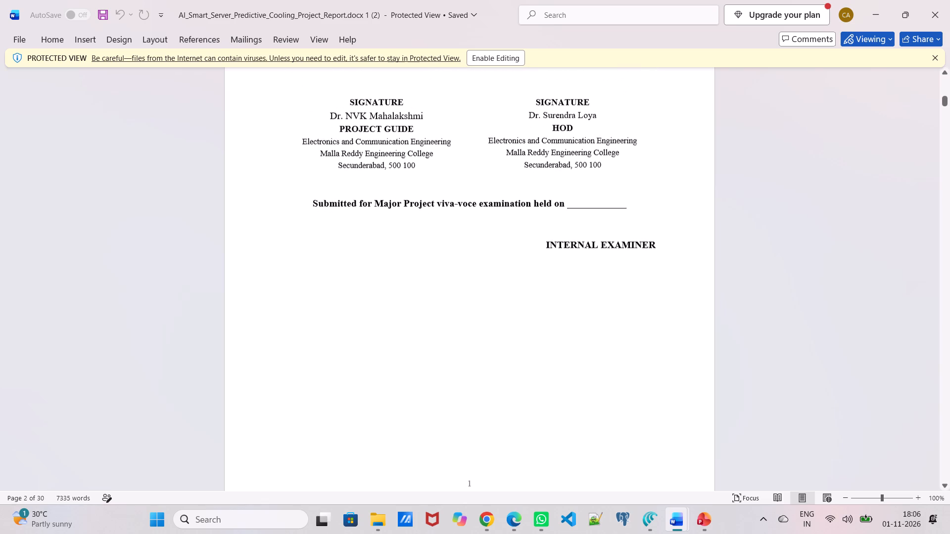
scroll(637, 343, down, 5)
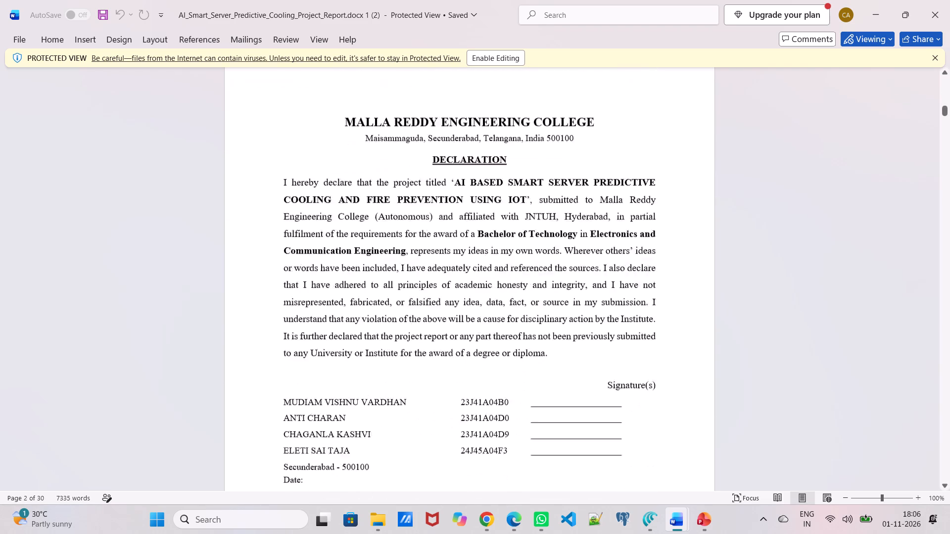
scroll(637, 343, down, 5)
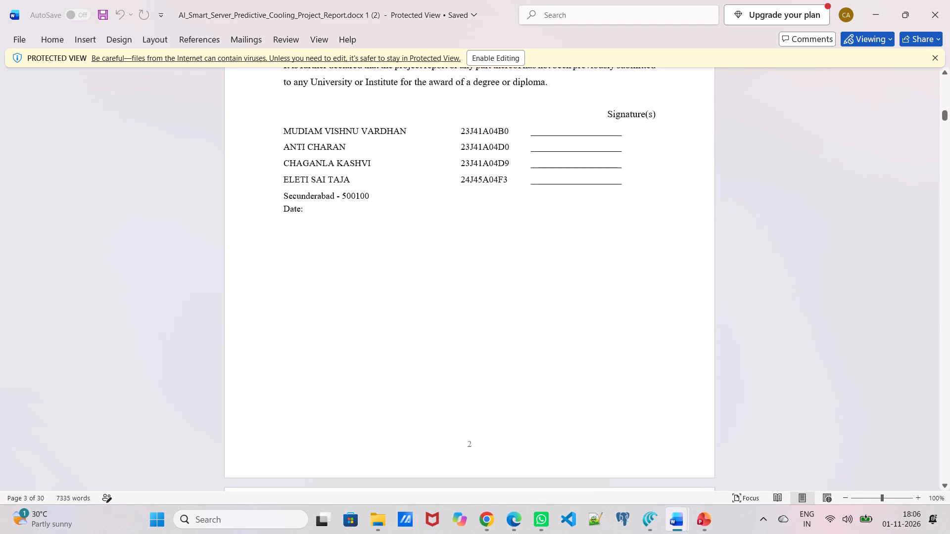
Check the abstract, table of contents, lists of tables and figures, and opening introduction pages up to section 1.2.
scroll(637, 343, down, 6)
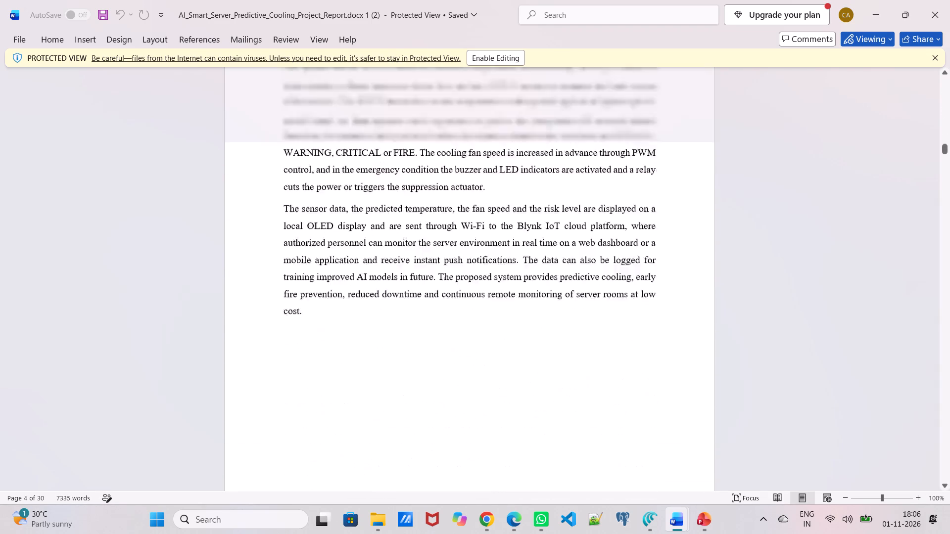
scroll(637, 343, down, 1)
scroll(637, 343, up, 3)
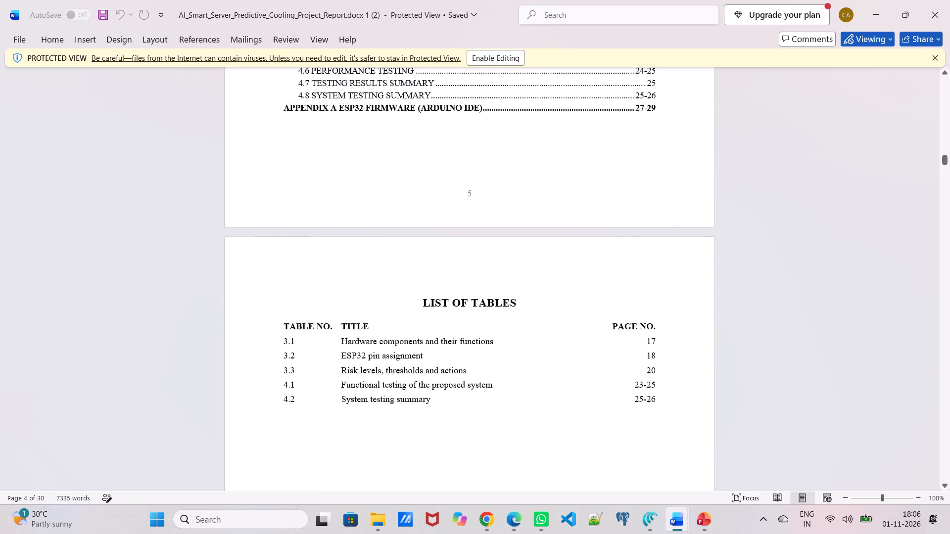
scroll(637, 343, up, 4)
scroll(637, 343, right, 1)
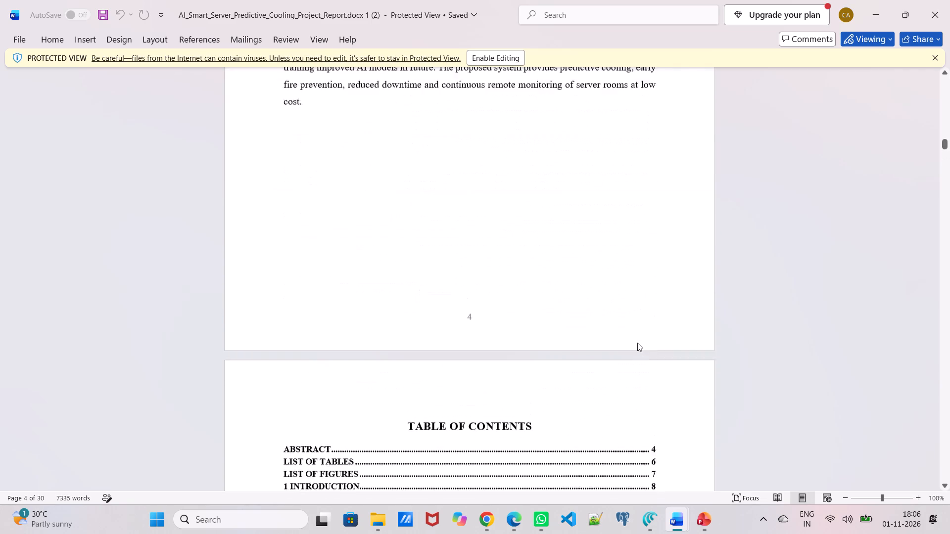
scroll(637, 343, right, 1)
scroll(637, 343, down, 2)
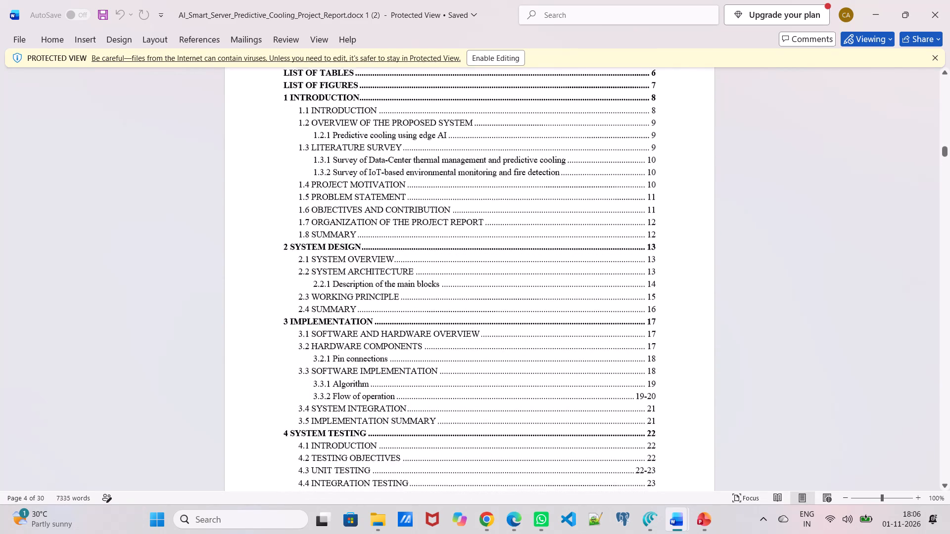
scroll(637, 343, down, 3)
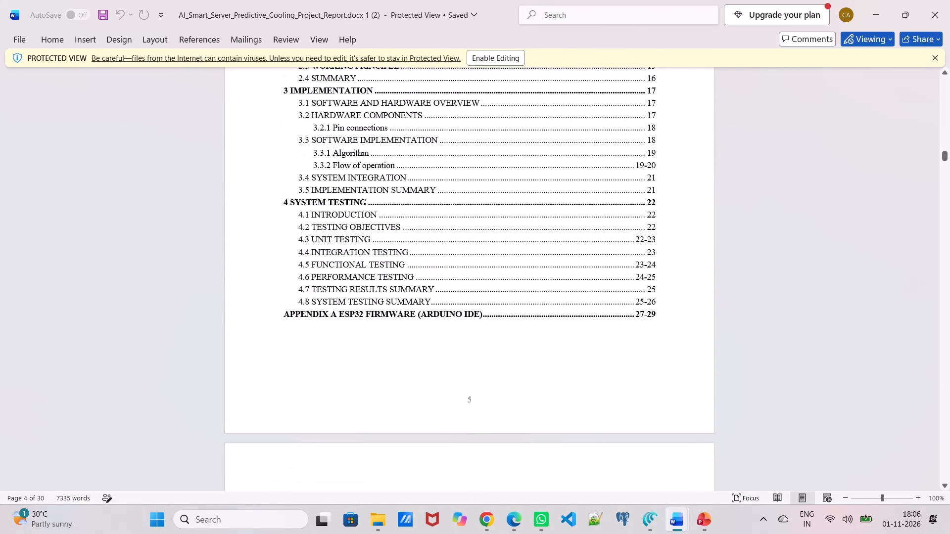
scroll(637, 343, down, 4)
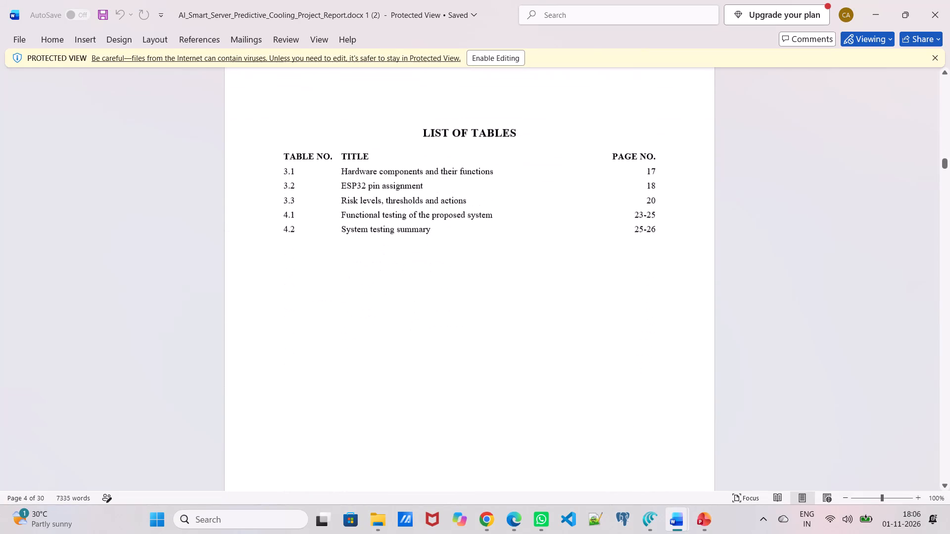
scroll(637, 343, down, 6)
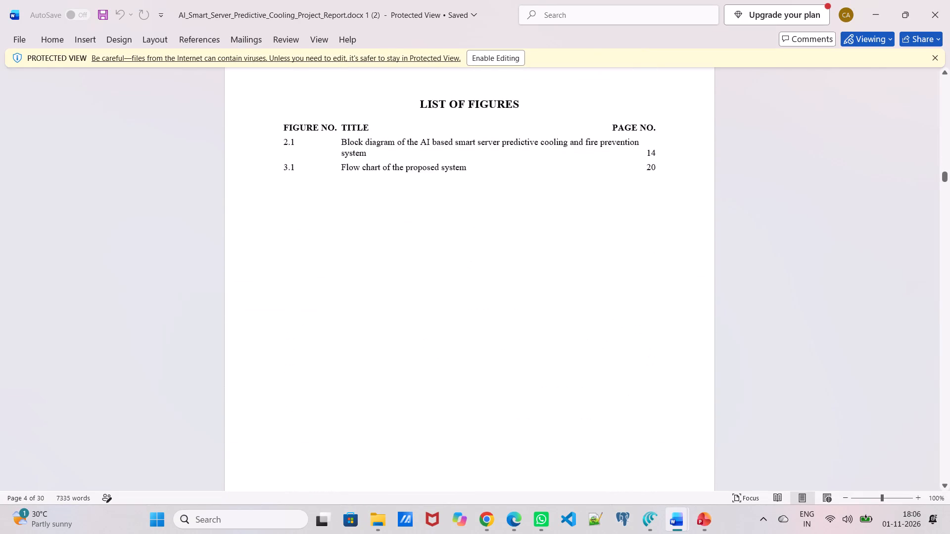
scroll(637, 343, down, 7)
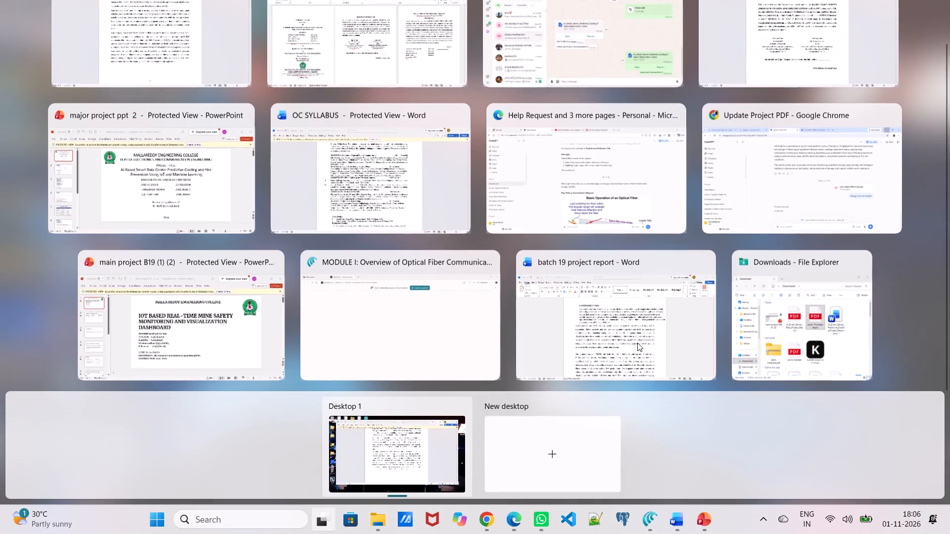
scroll(637, 343, up, 2)
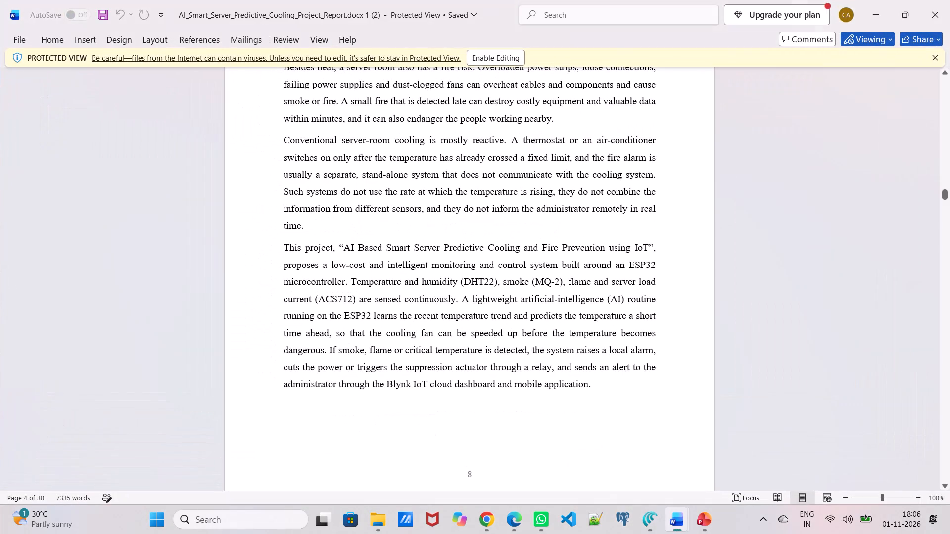
scroll(767, 282, down, 3)
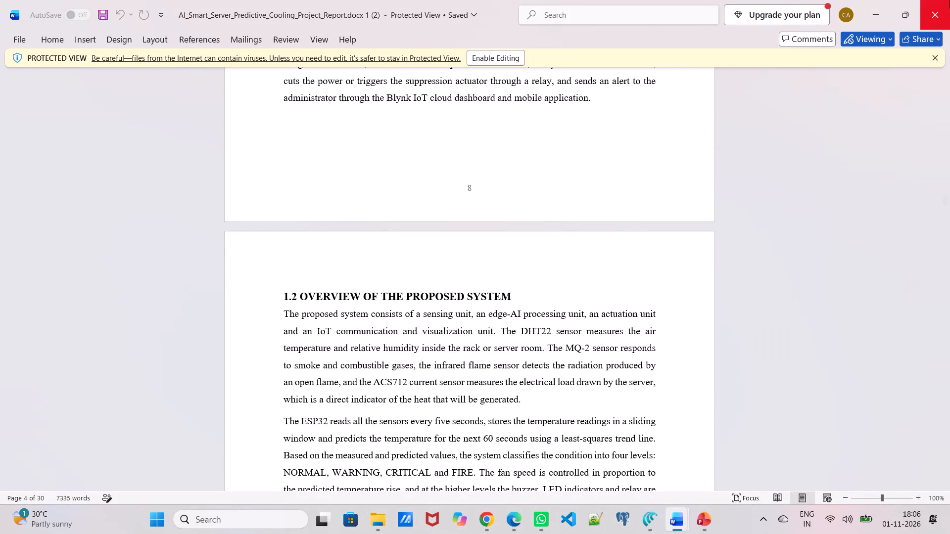
Minimize the protected copy to return to the editable version of the report.
click(884, 8)
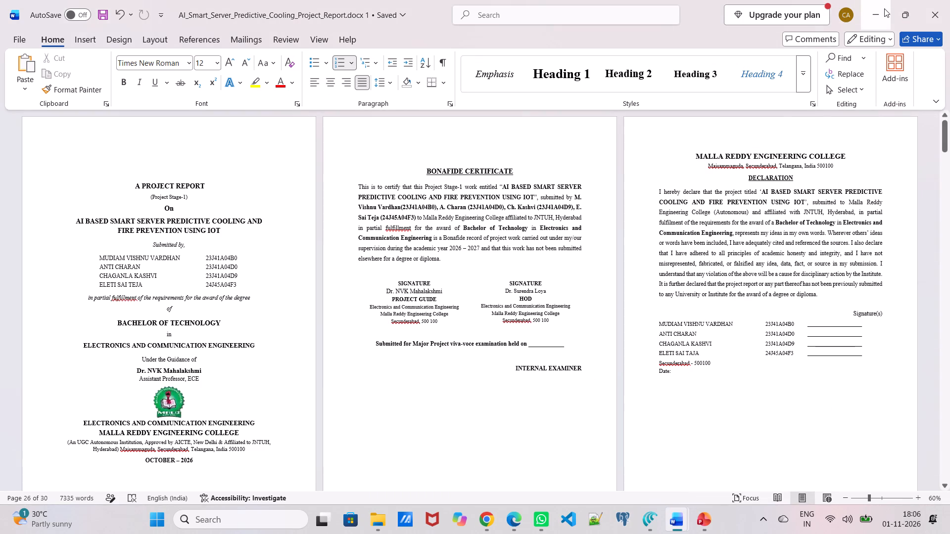
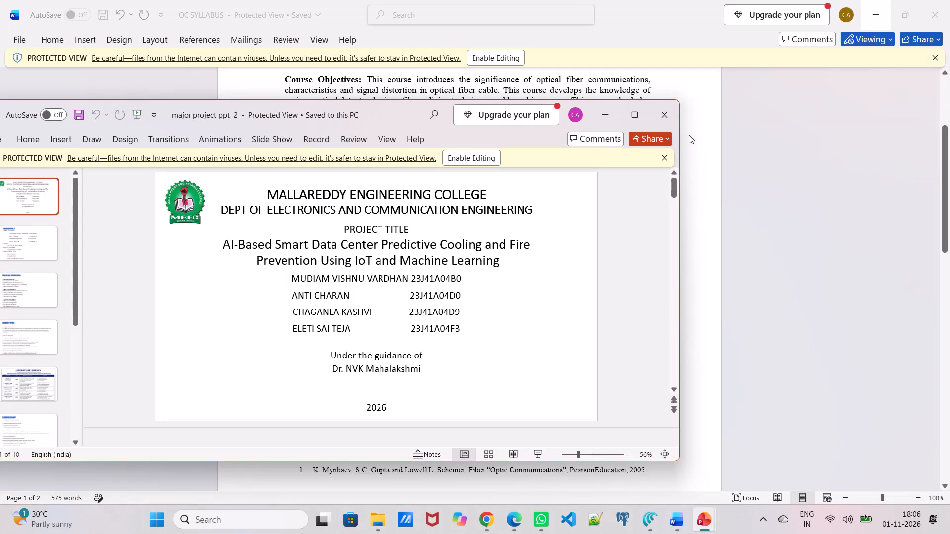
click(670, 119)
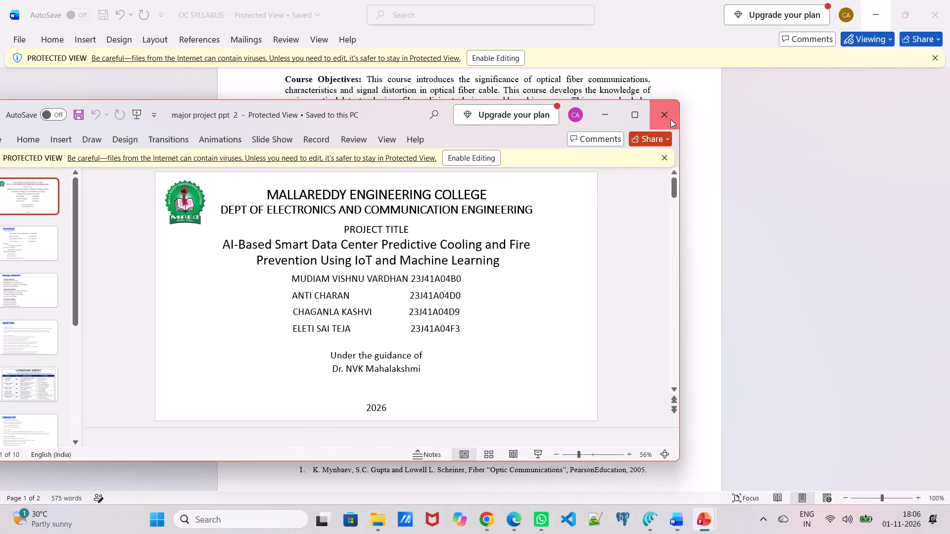
click(885, 0)
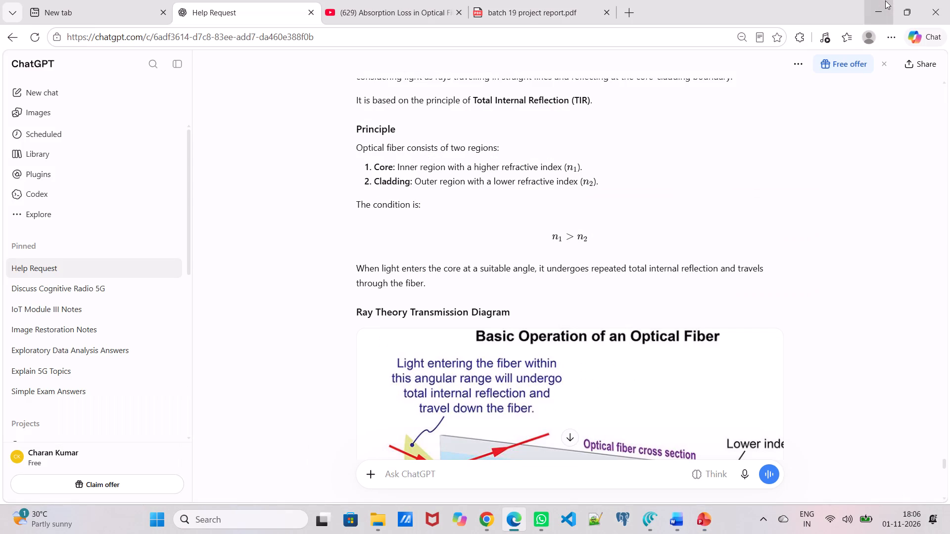
click(885, 0)
click(885, 0)
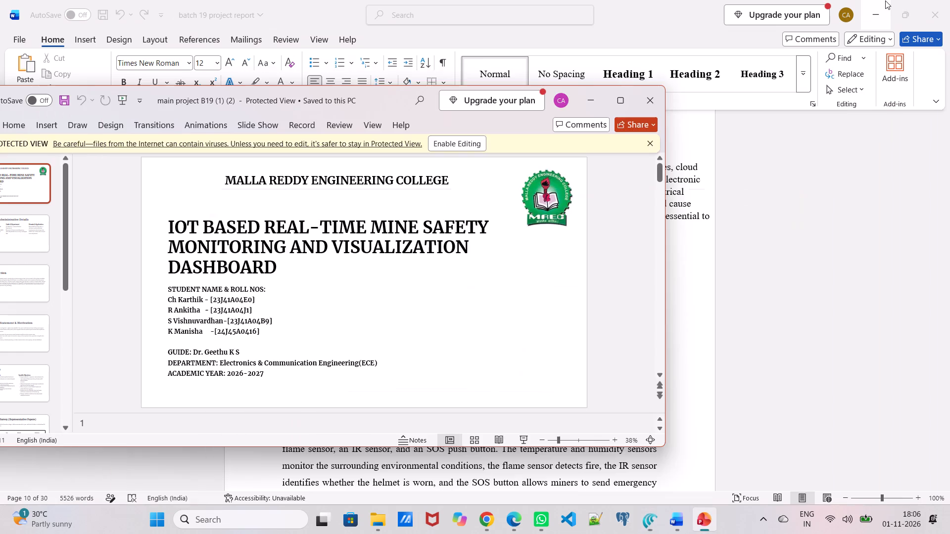